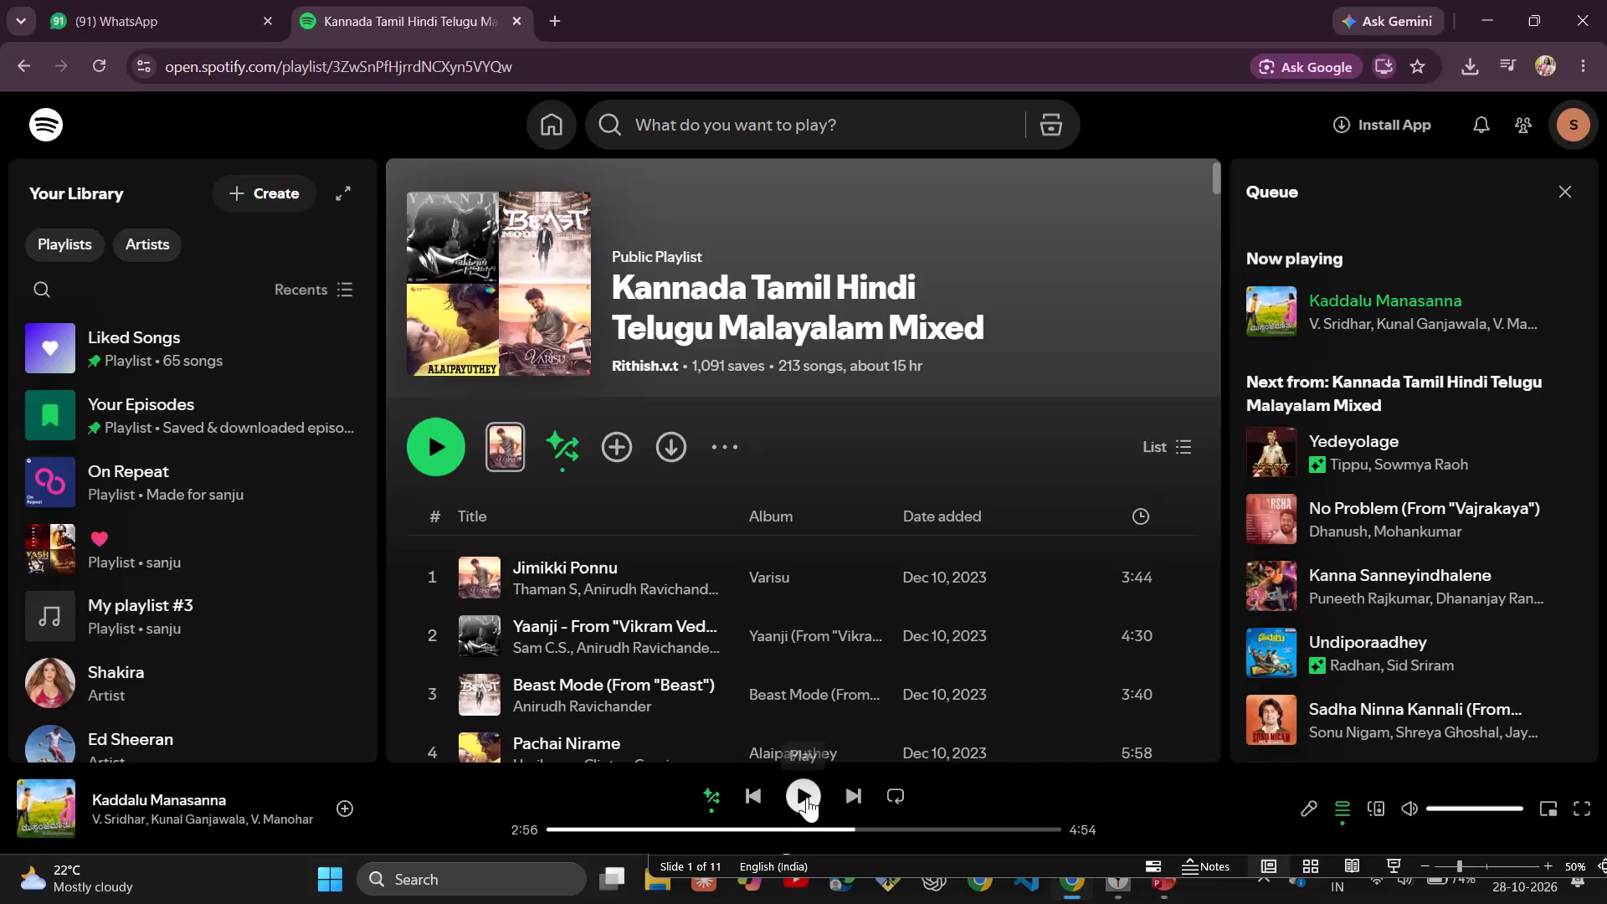
Resume playback of the current song, Kaddalu Manasanna.
left_click(807, 797)
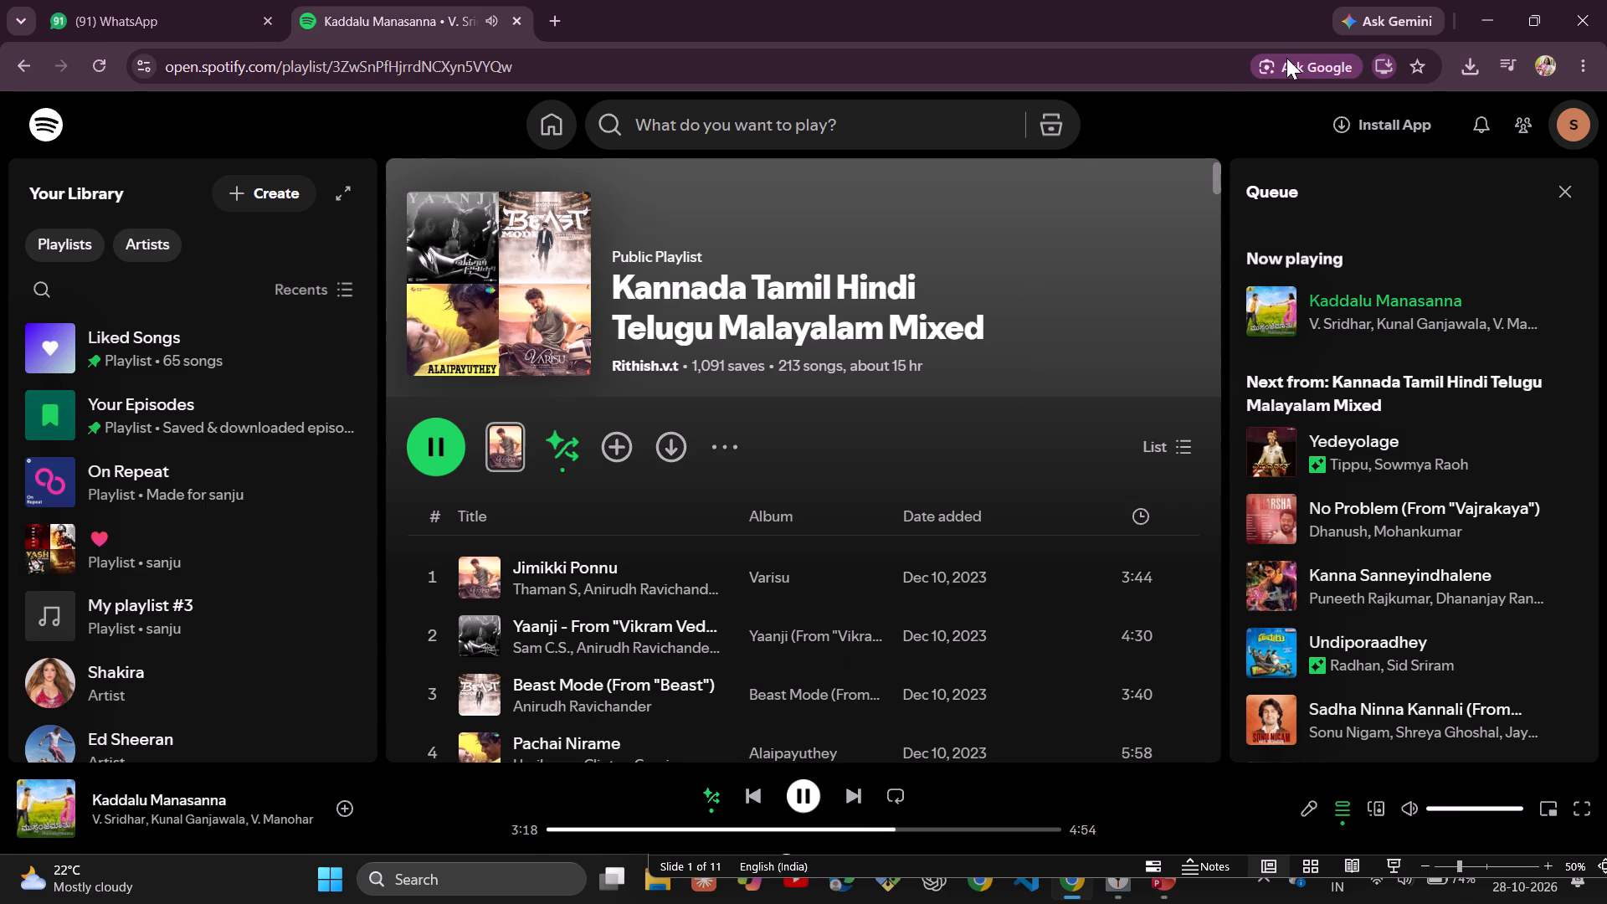
Switch to the AIglaze presentation in PowerPoint, fill the screen with it and enable editing.
left_click(1488, 19)
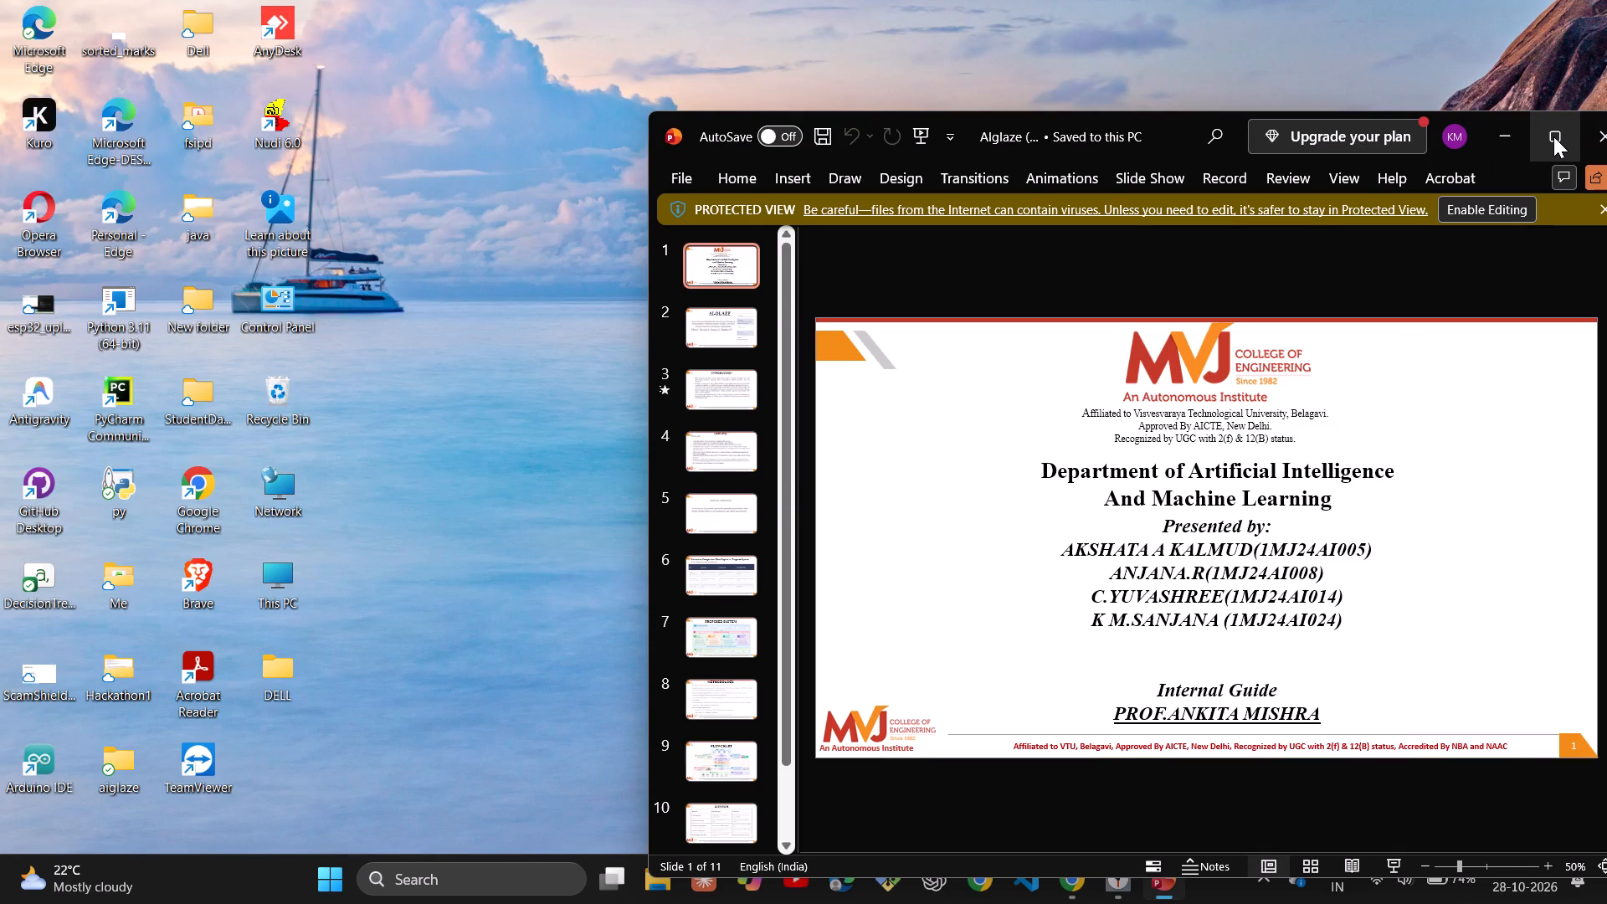
left_click(1553, 136)
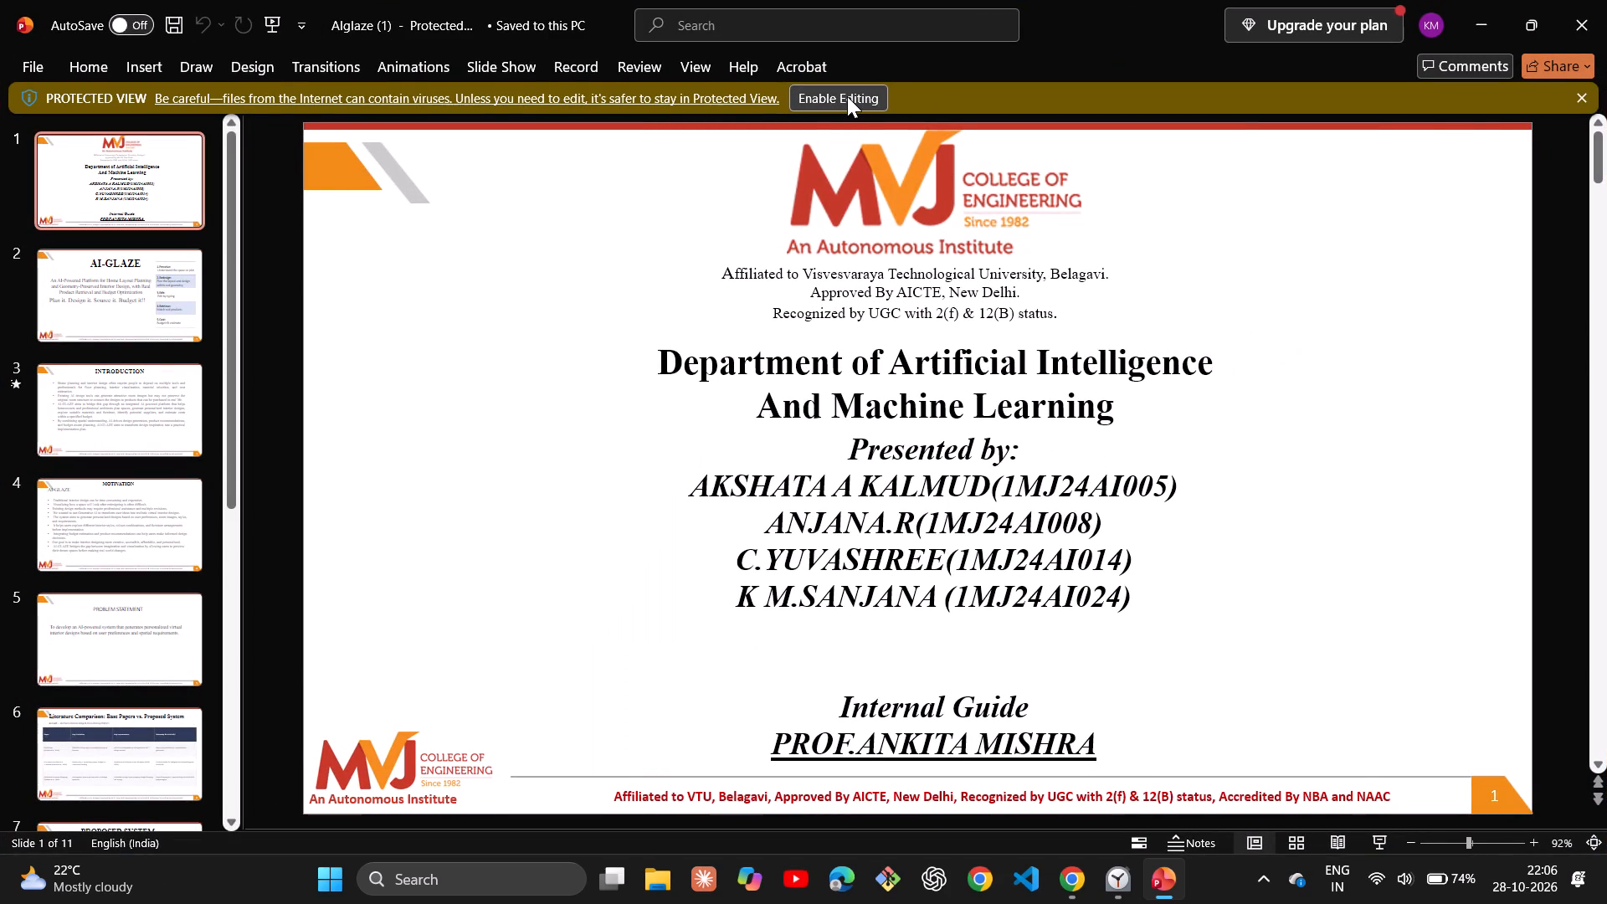
left_click(847, 96)
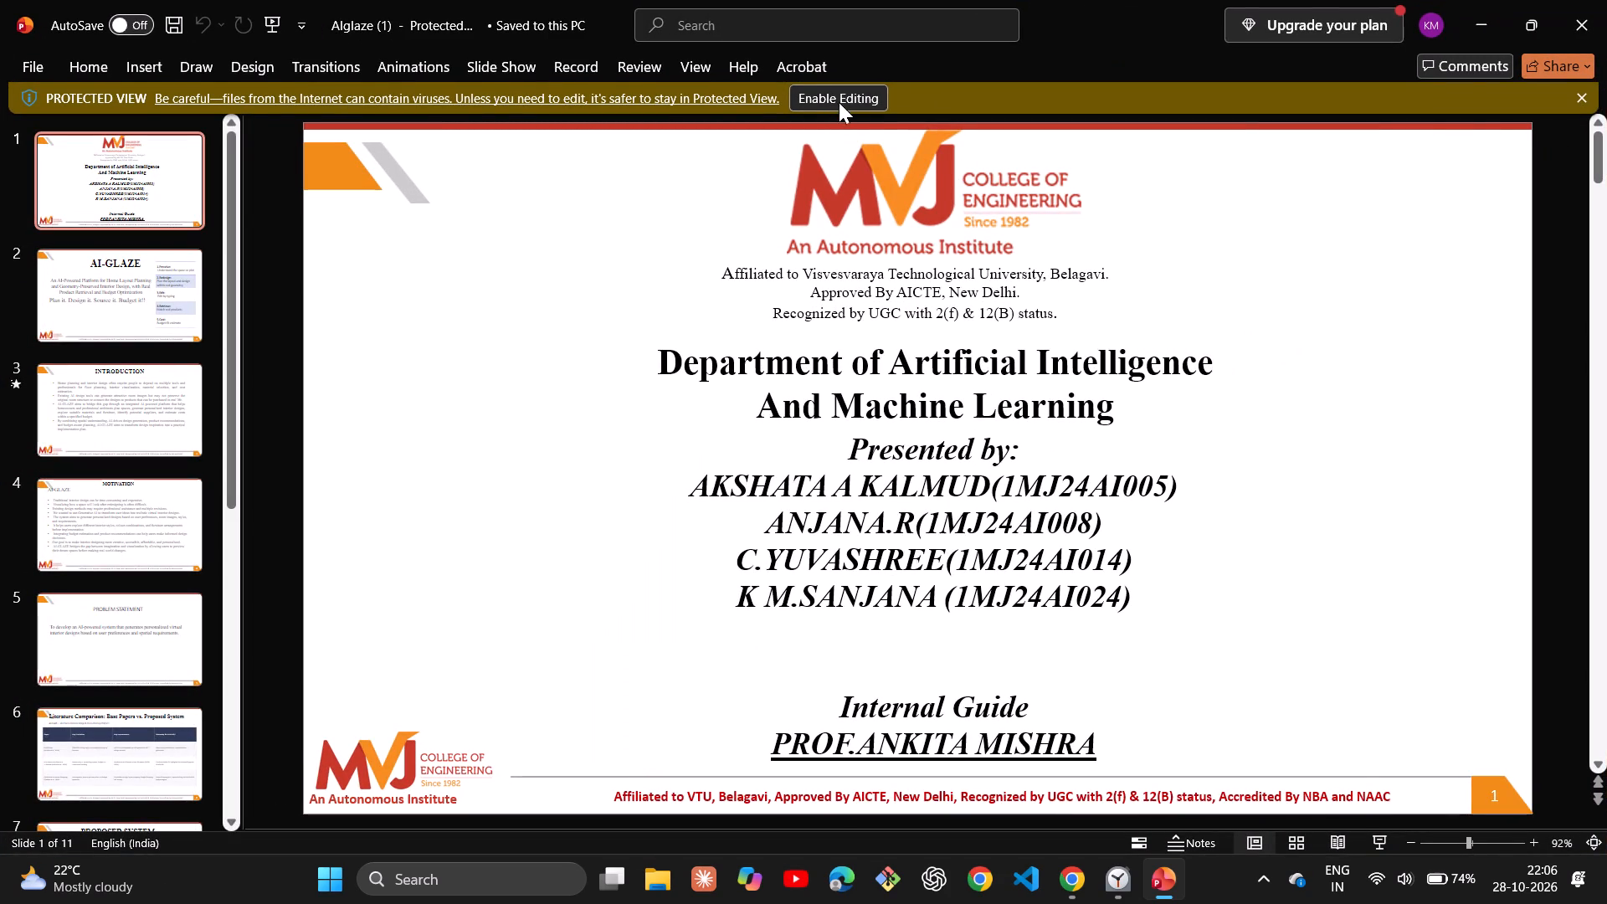
left_click(839, 102)
left_click(1325, 425)
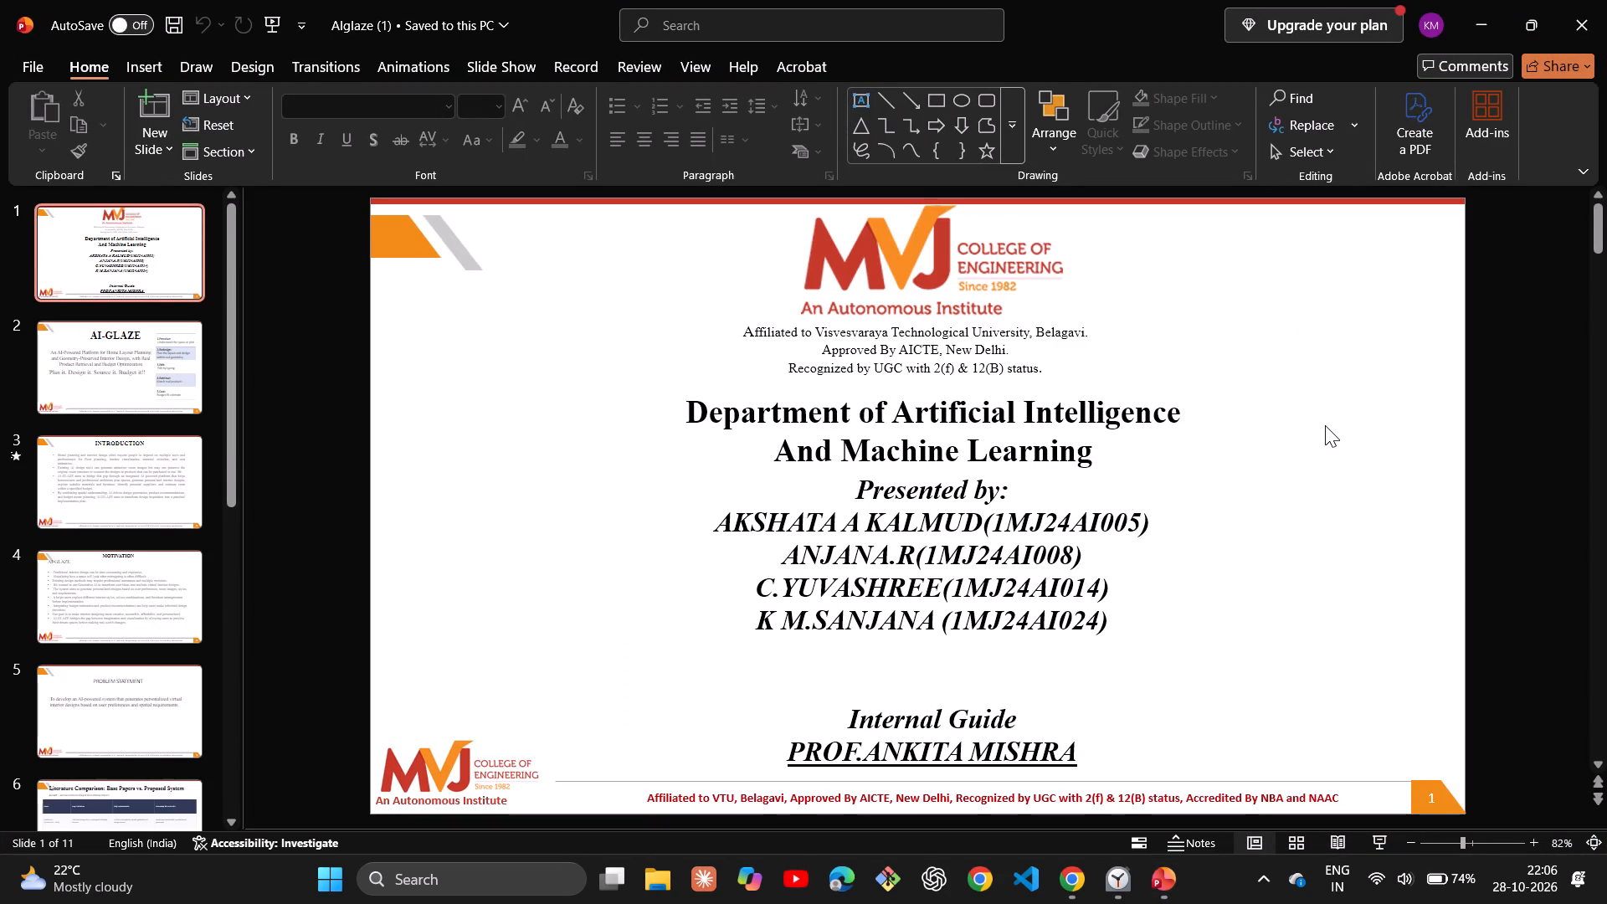
Review the opening slides, comparing the Introduction and Motivation slides for heading and layout consistency.
key("Down")
key("Down")
key("Down")
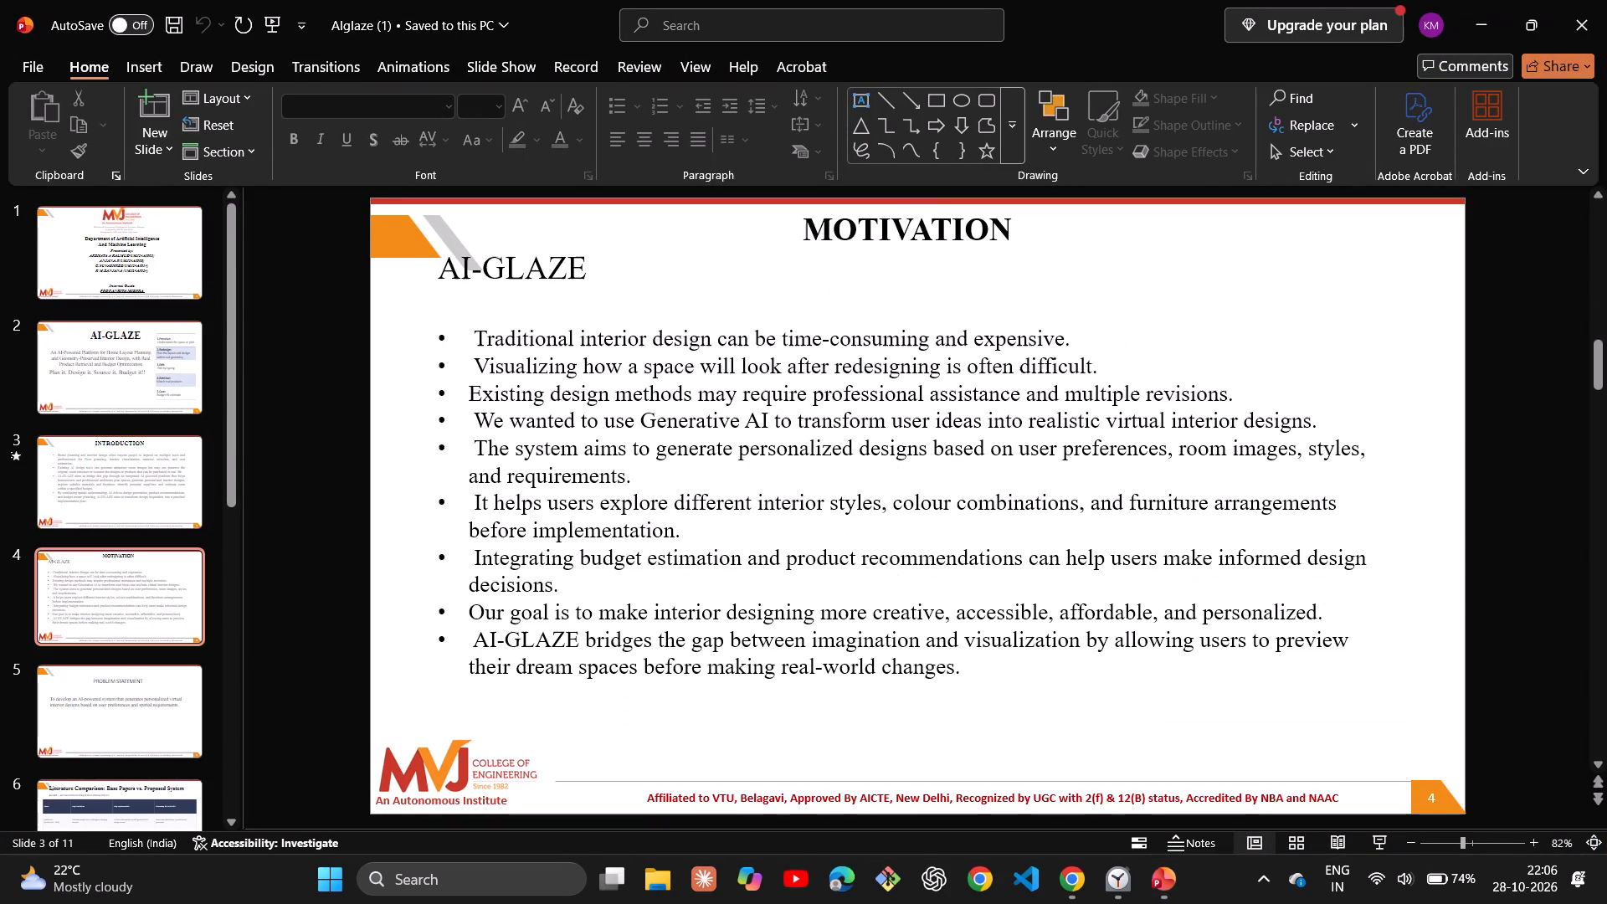
key("Down")
key("Up")
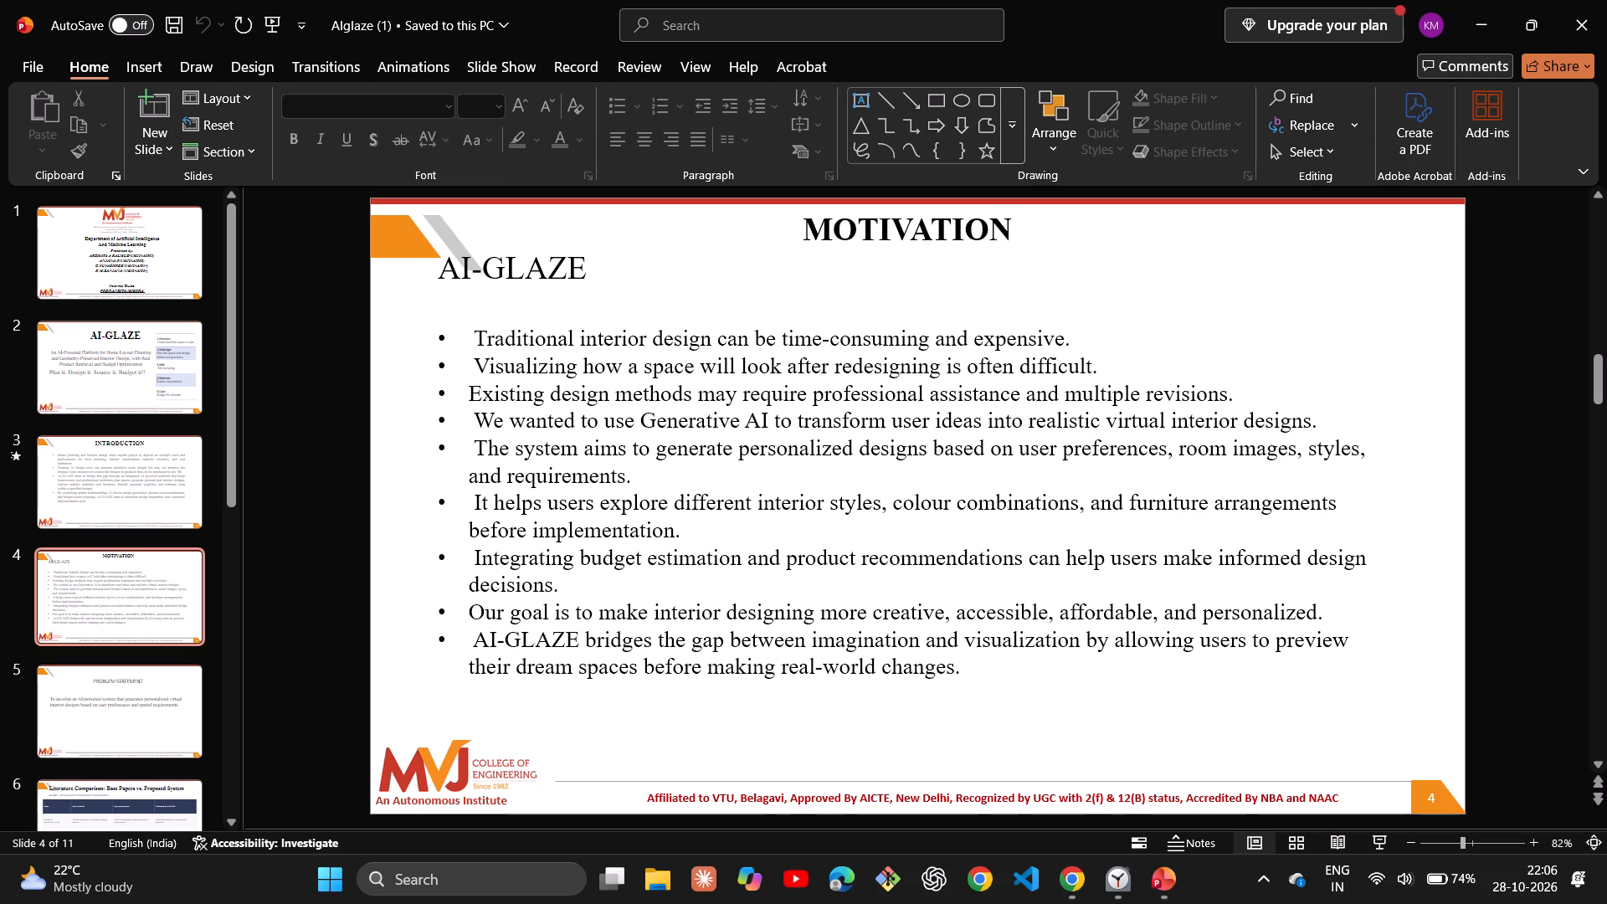
key("Up")
key("Down")
key("Up")
key("Up")
key("Down")
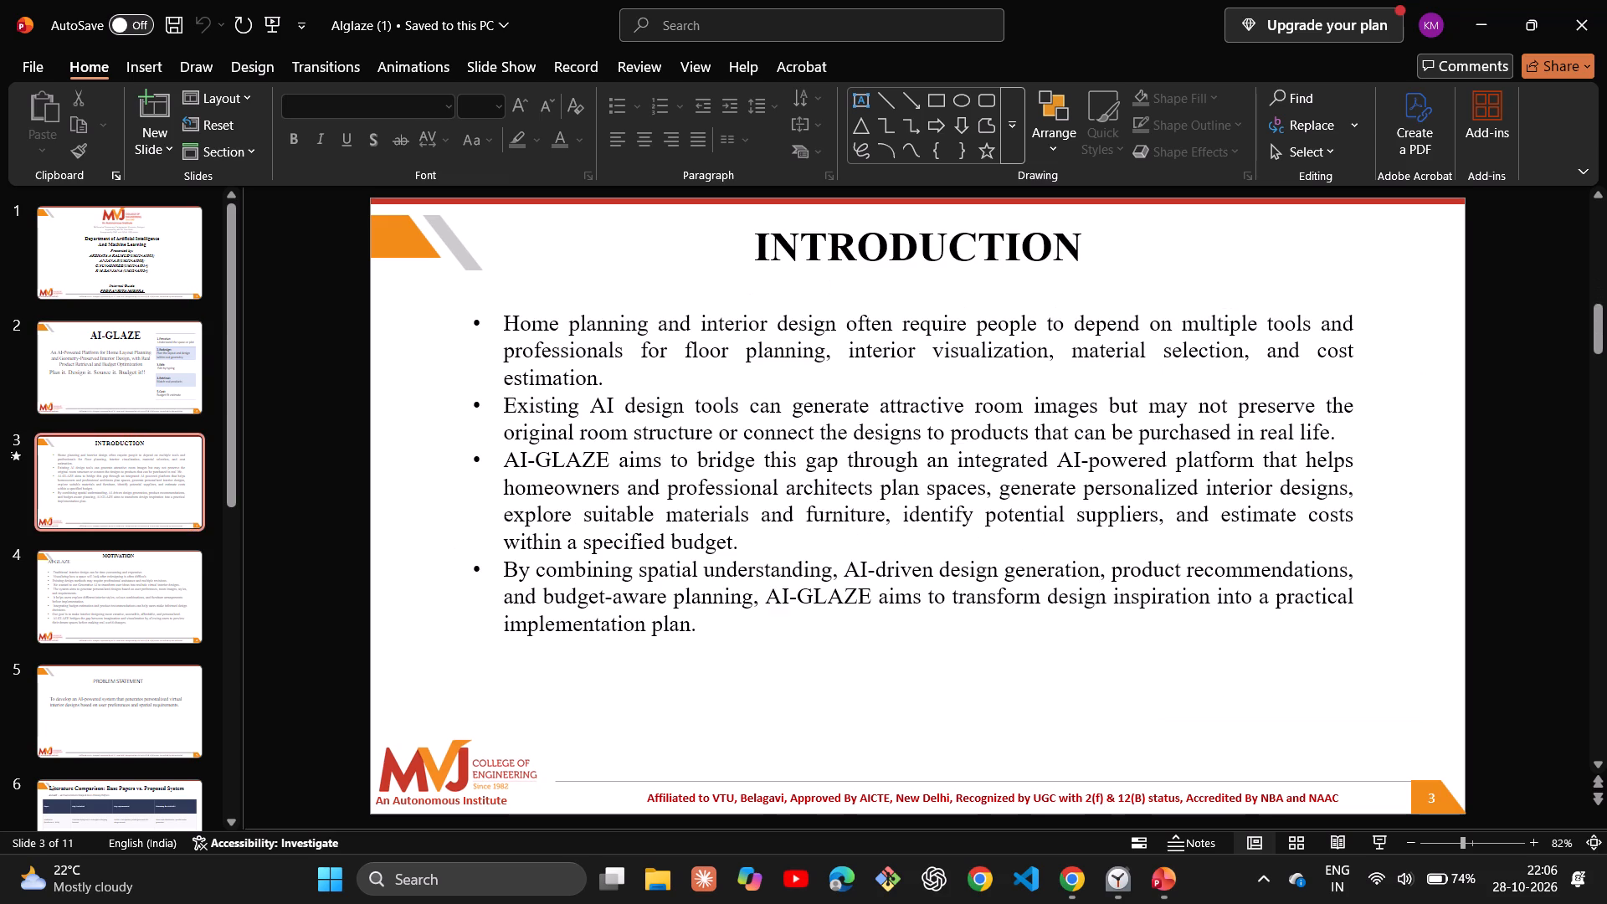
key("Down")
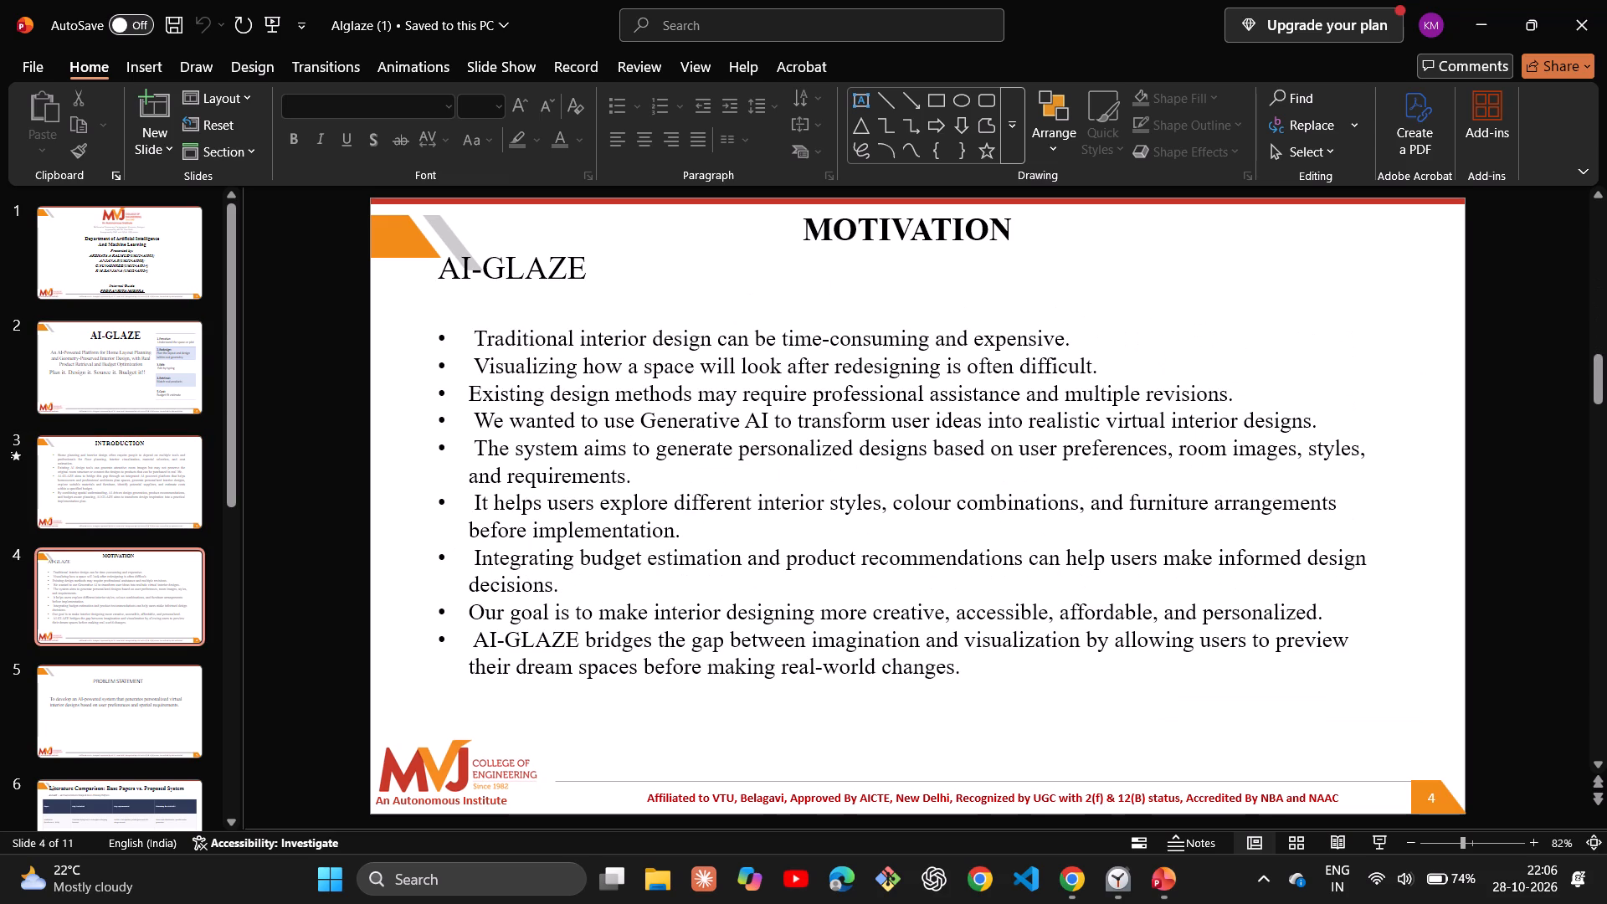
key("Down")
key("Up")
Delete the AI-GLAZE line and its leftover empty line beneath the MOTIVATION heading on slide 4.
left_click(579, 271)
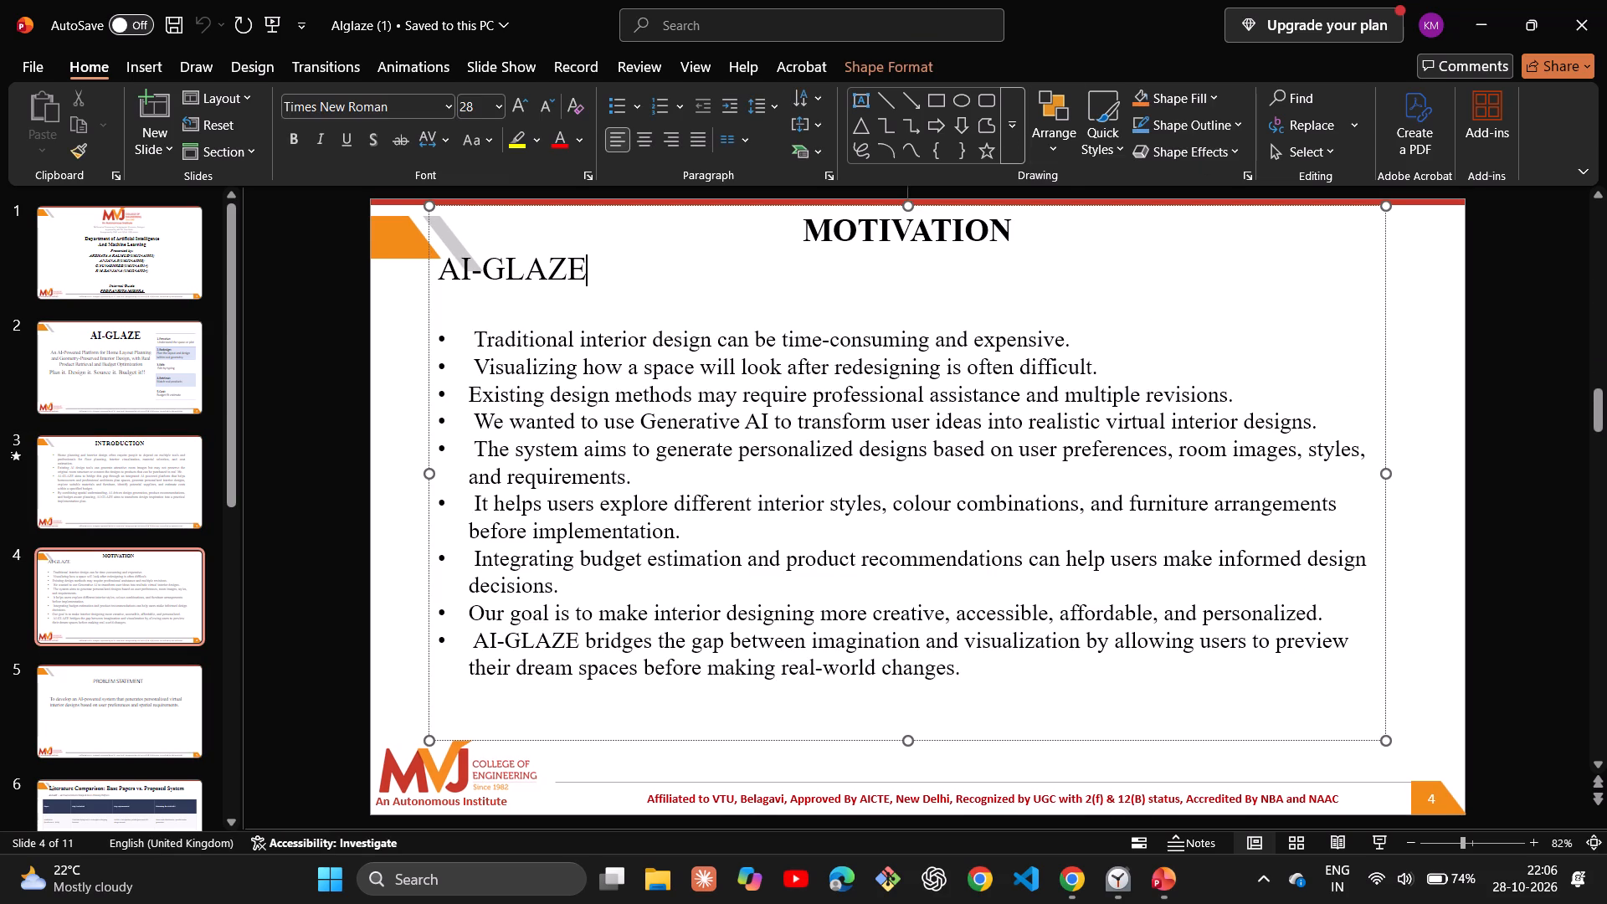
left_click_drag(581, 271, 447, 274)
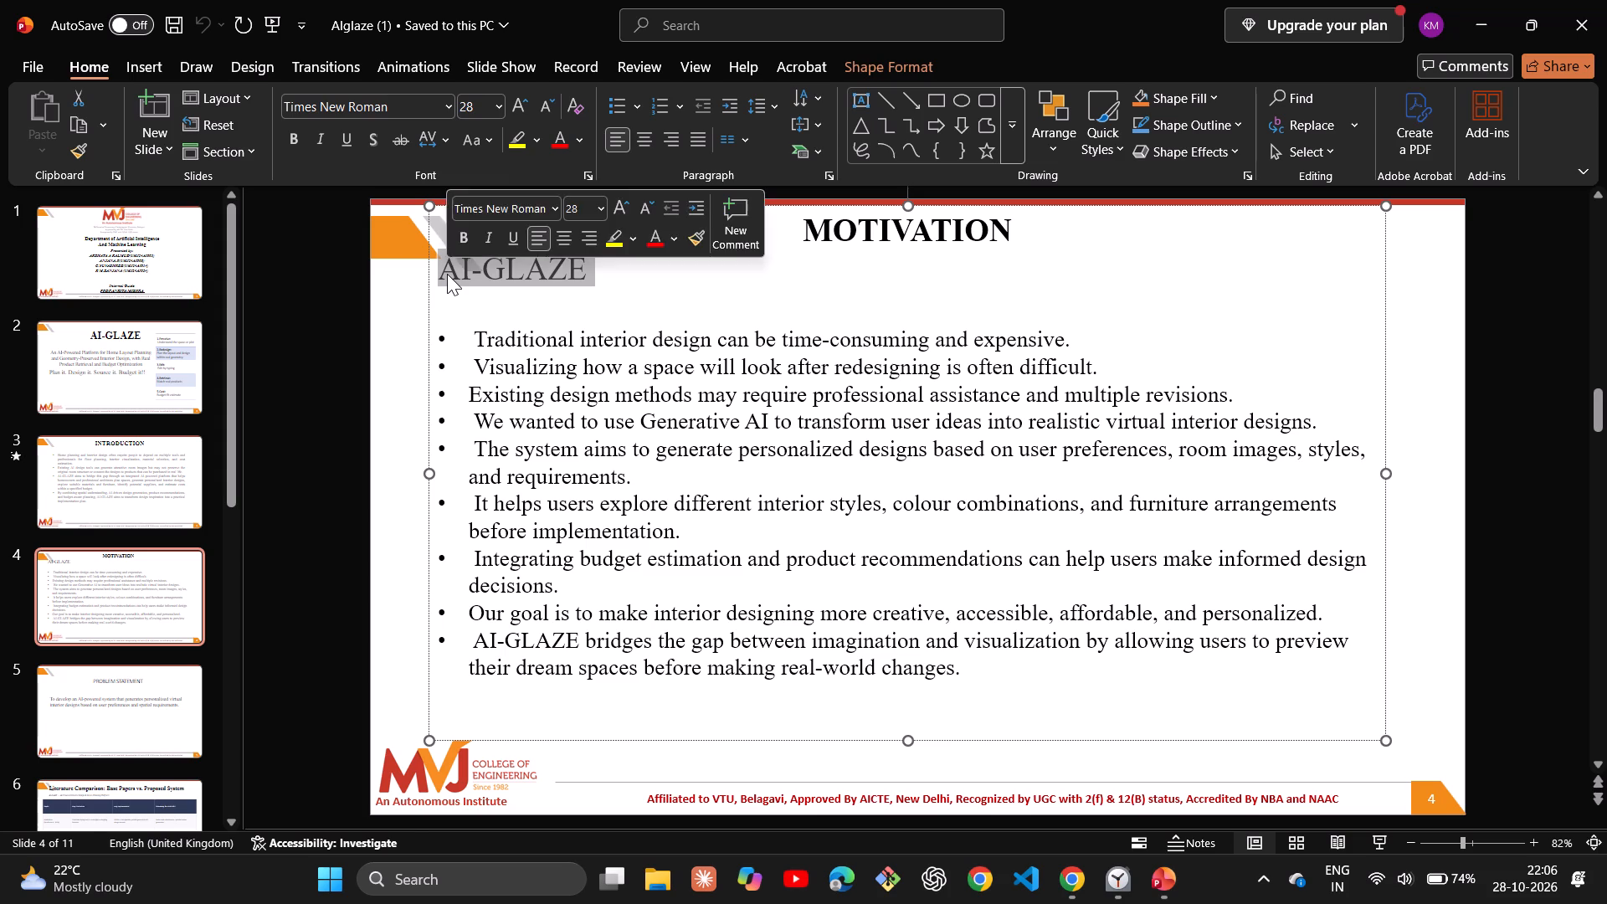
key("backslash")
key("BackSpace")
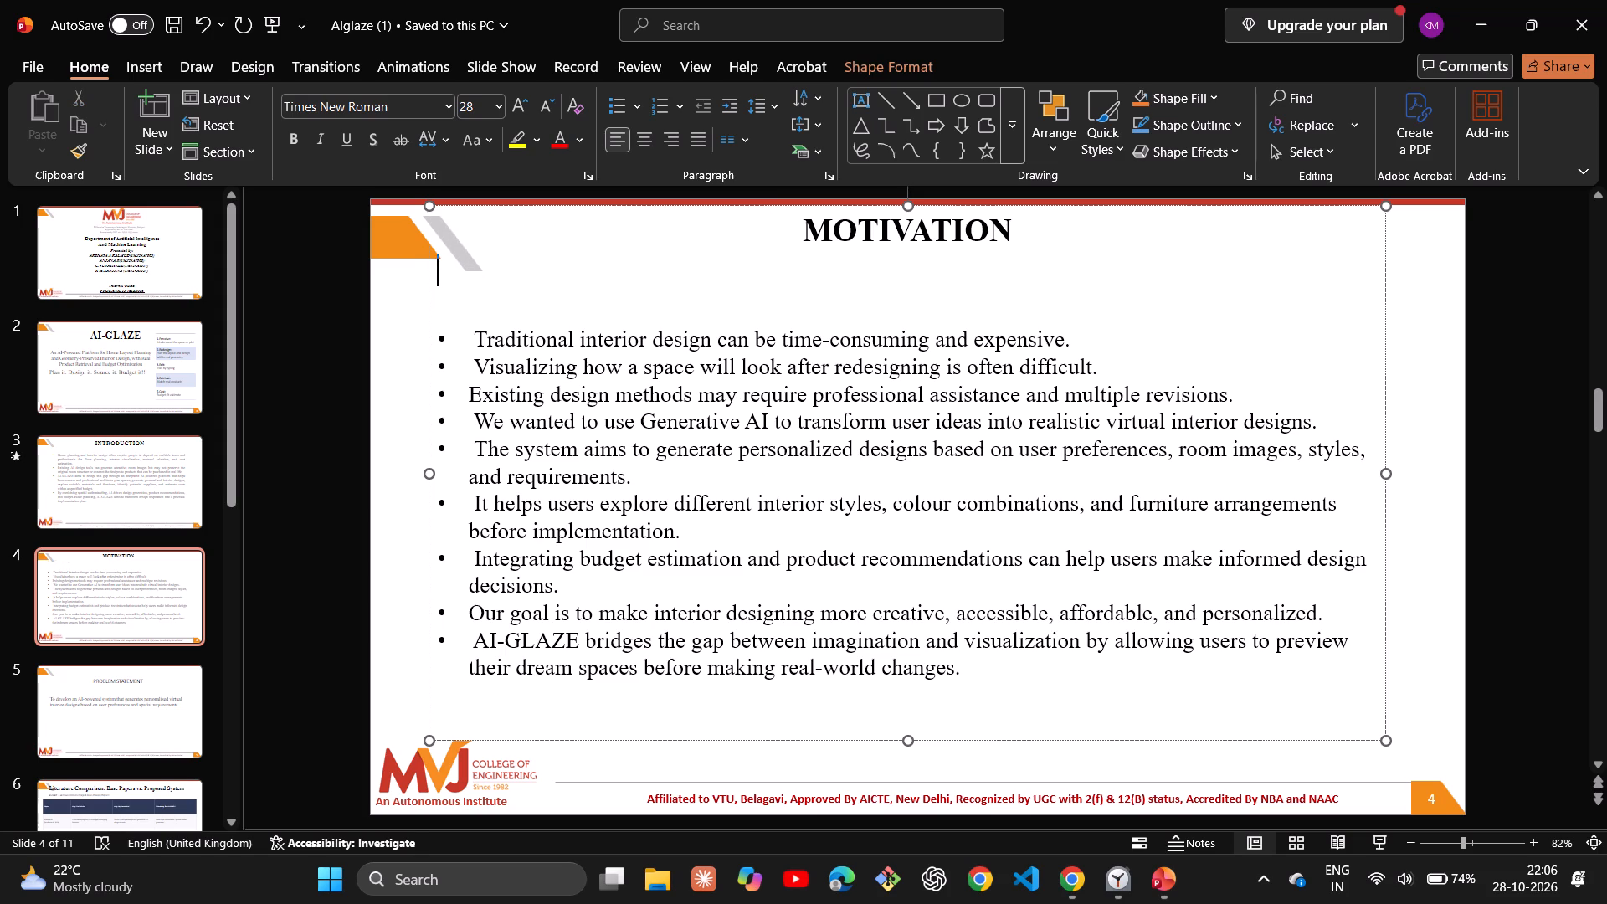
key("BackSpace")
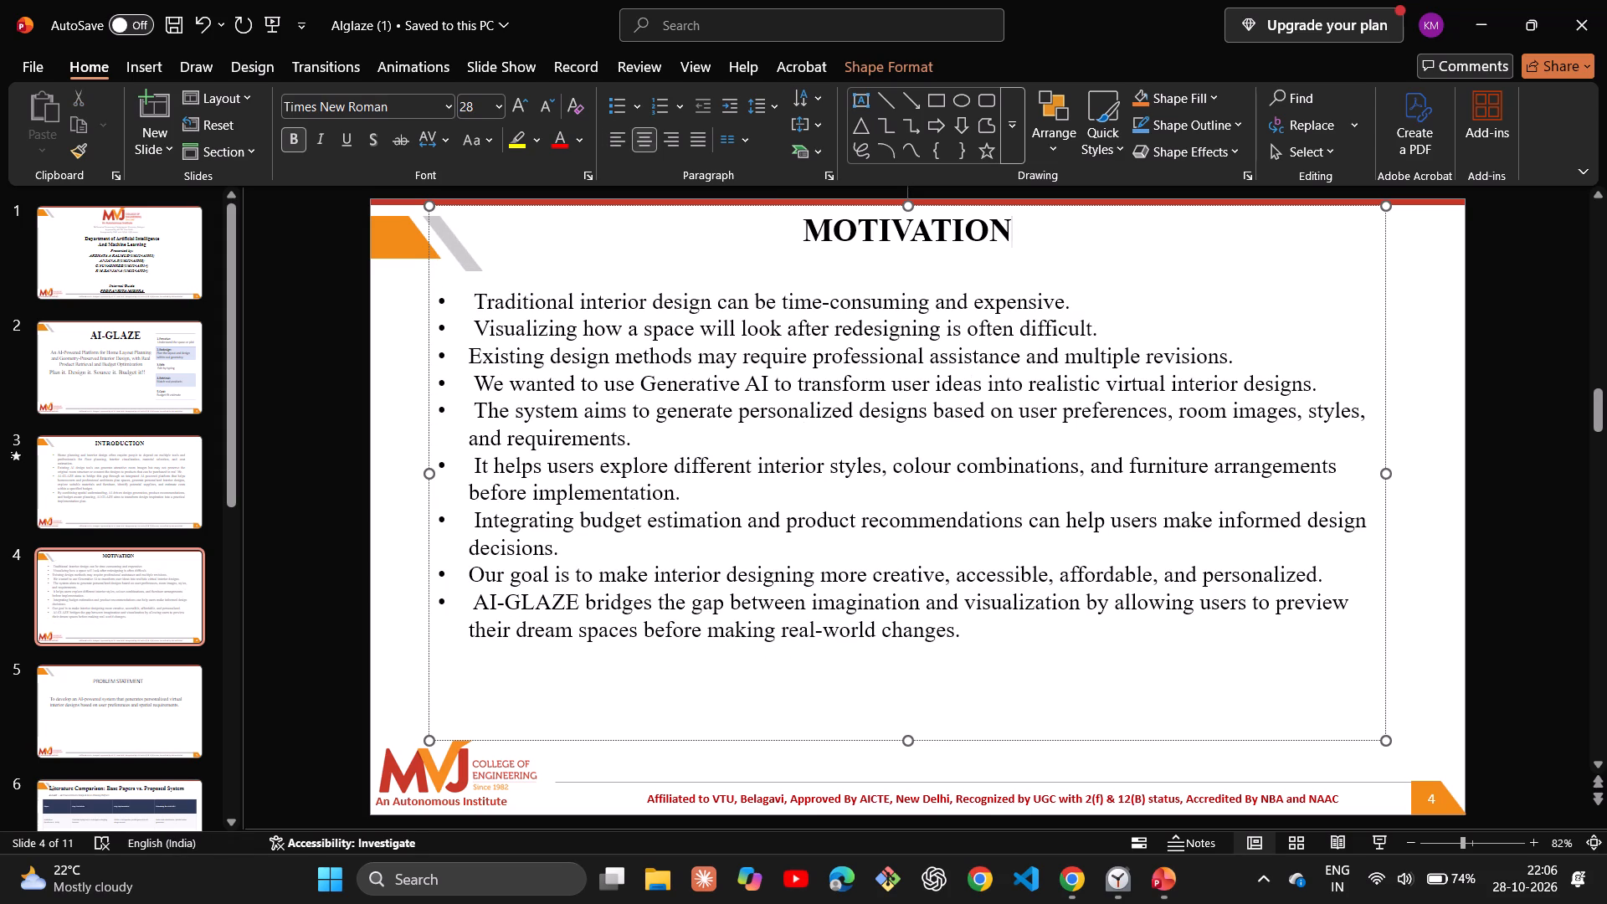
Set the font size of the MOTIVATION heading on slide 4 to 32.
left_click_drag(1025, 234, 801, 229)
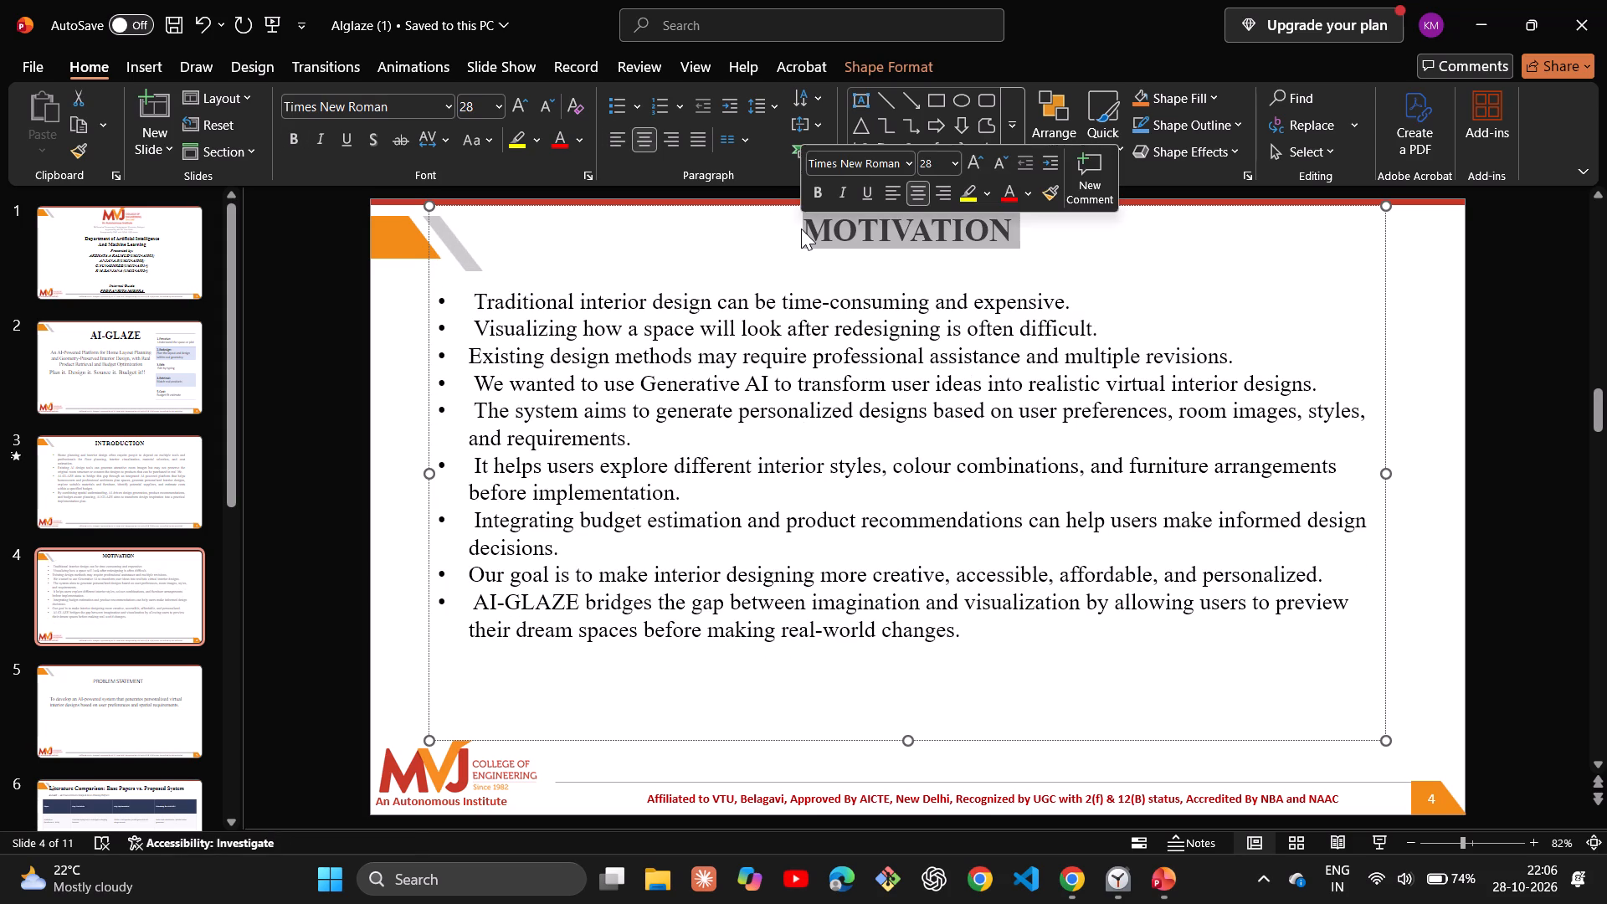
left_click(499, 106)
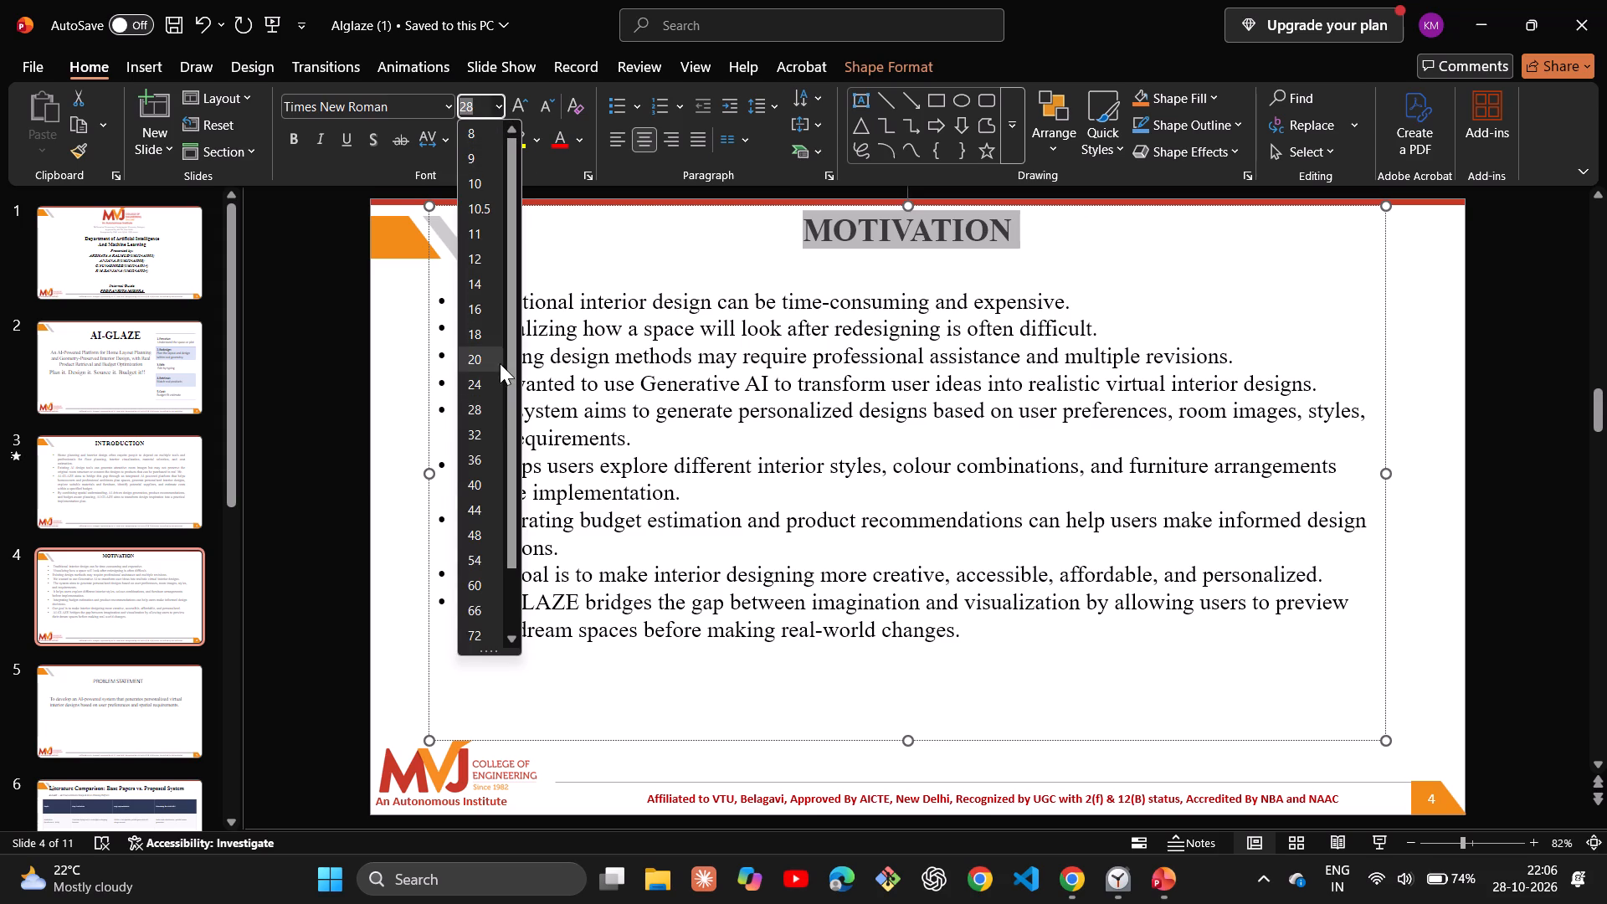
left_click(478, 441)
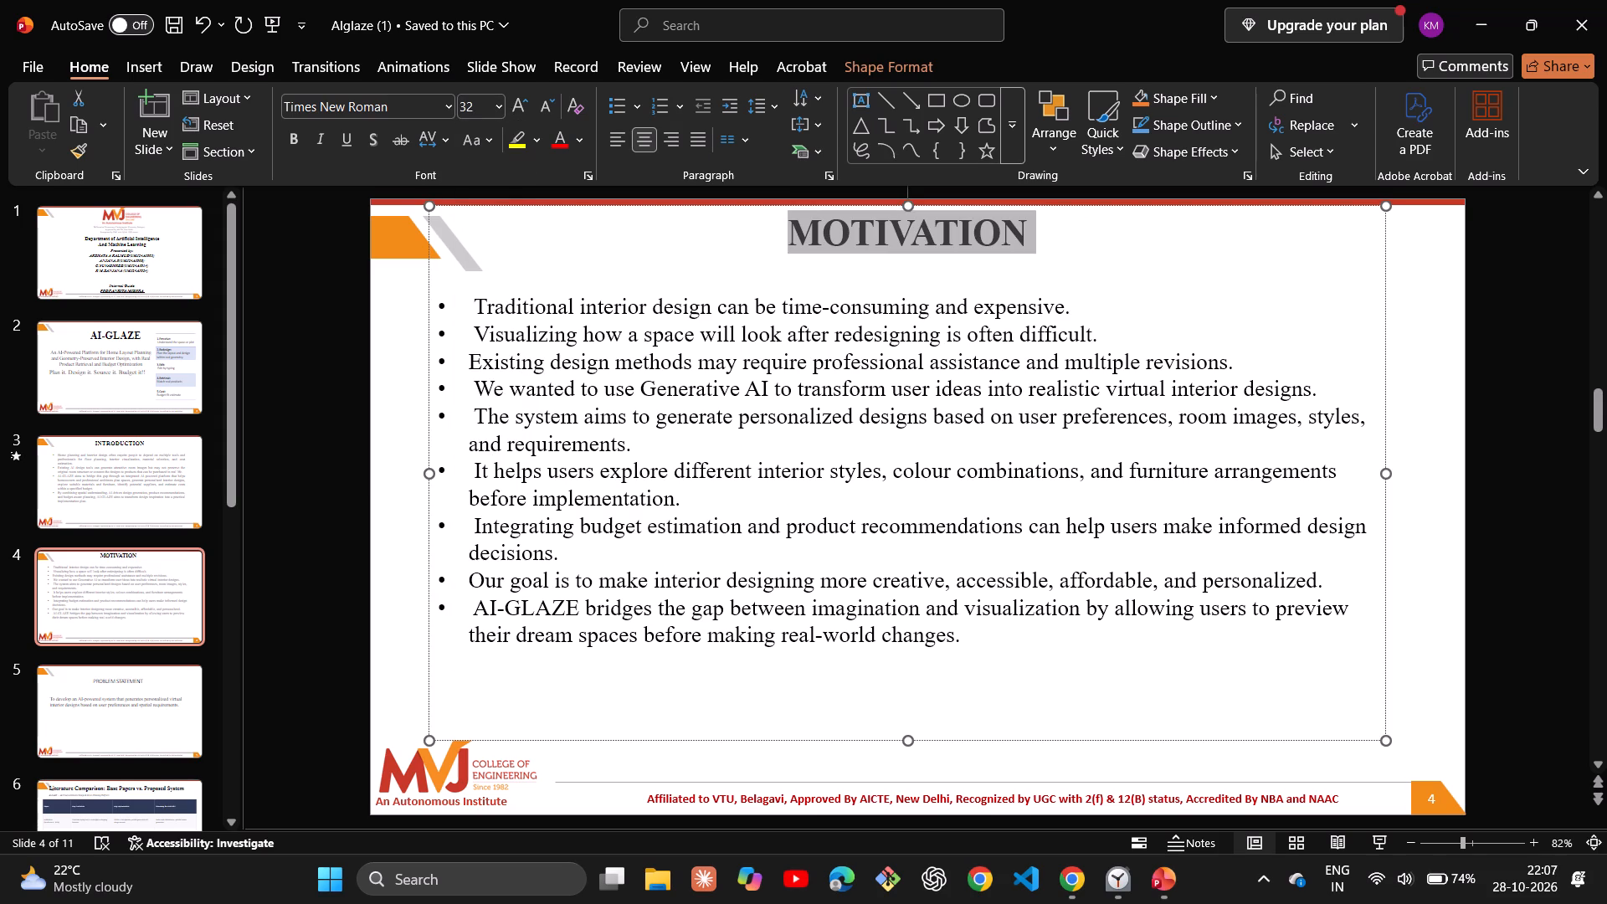
Move the Motivation text box slightly down and to the right on the slide.
left_click_drag(1384, 336, 1394, 368)
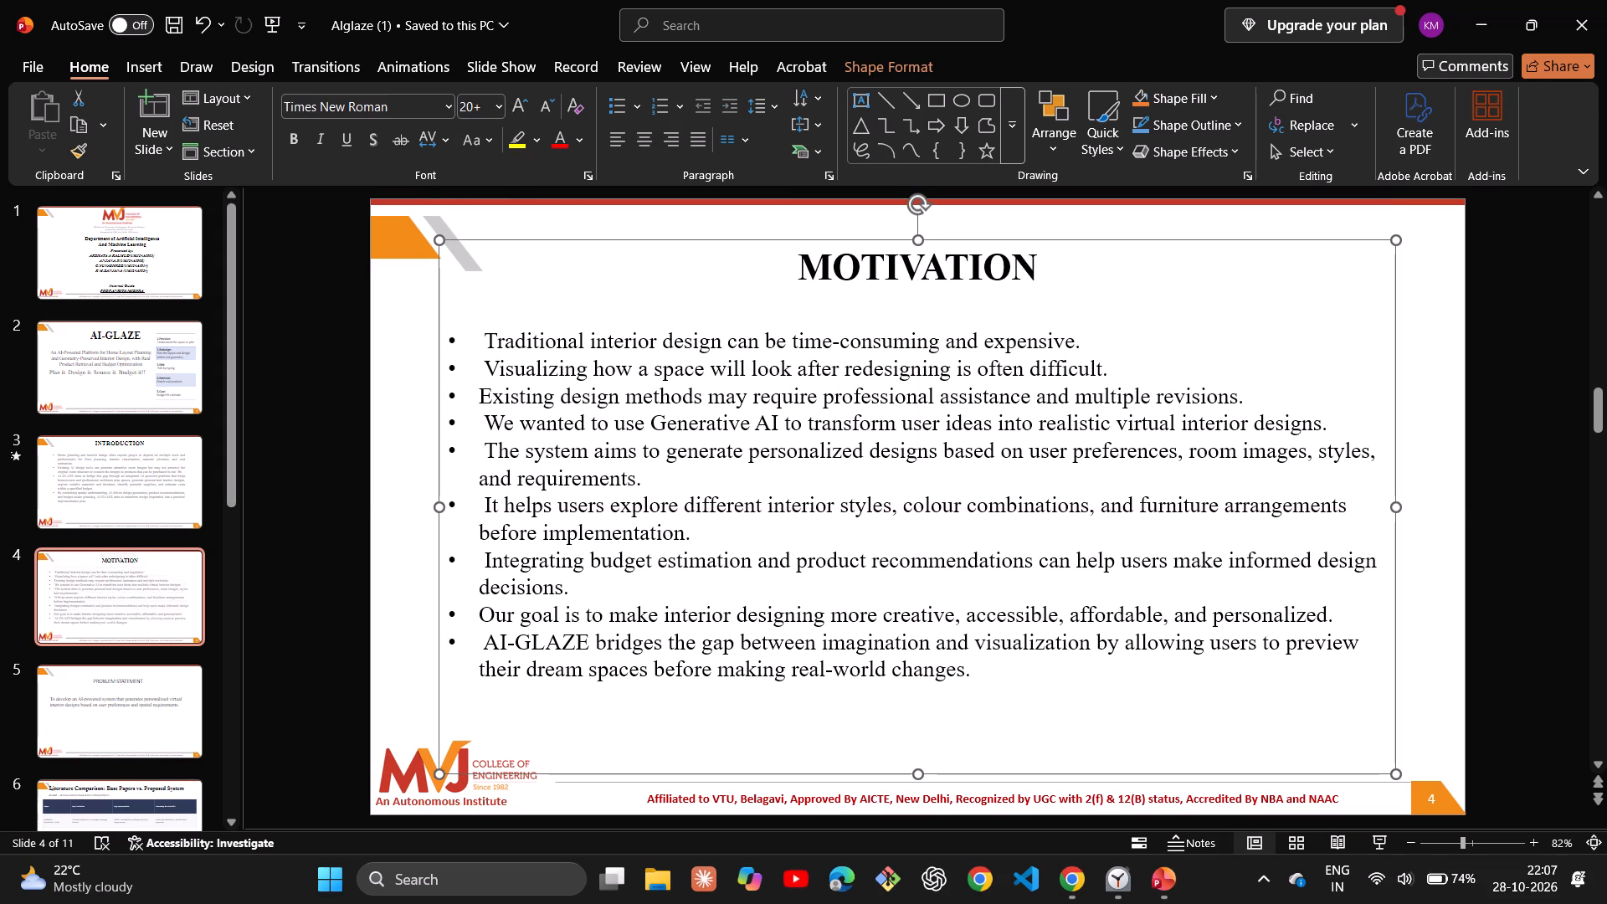
Enlarge the MOTIVATION heading on slide 4 to font size 40, trying 36 first.
left_click_drag(1036, 271, 895, 272)
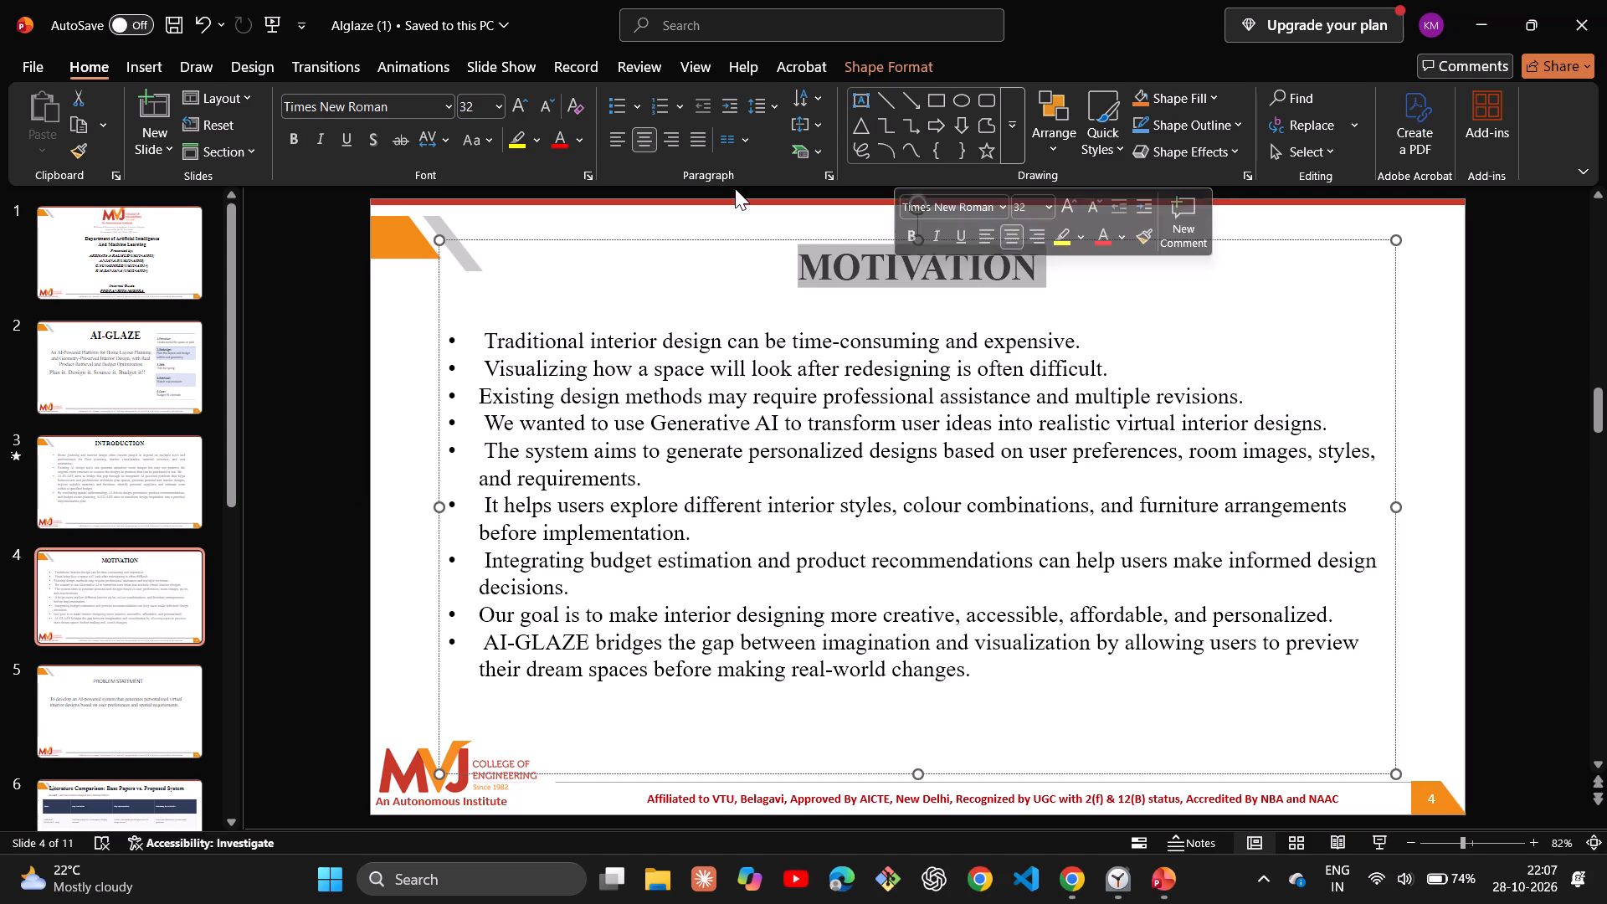
left_click(495, 102)
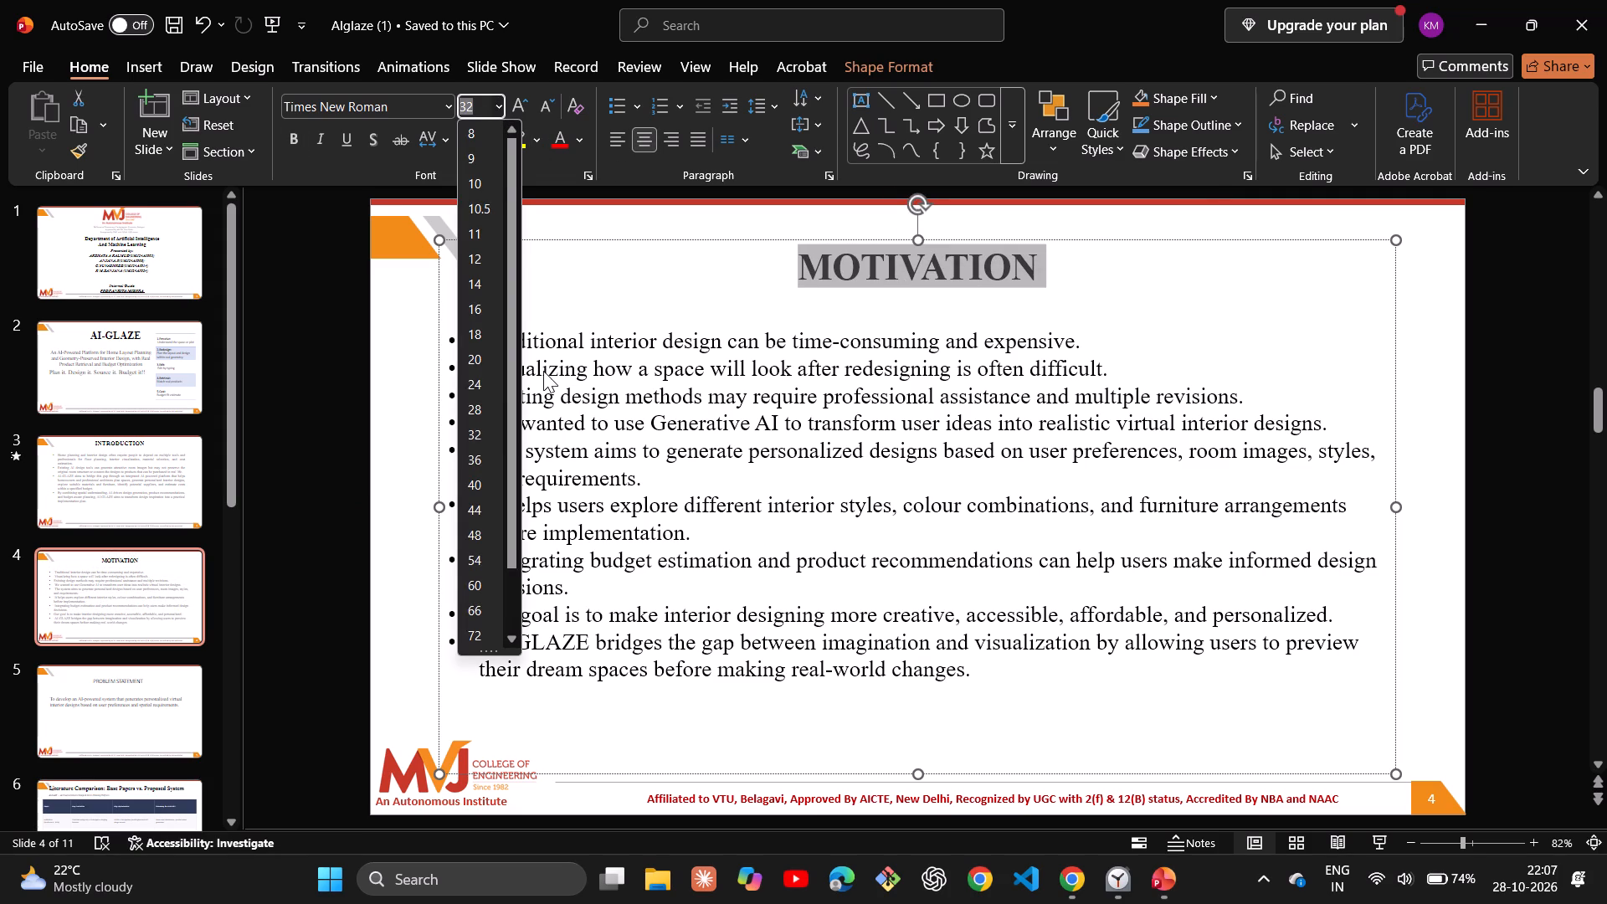
left_click(478, 458)
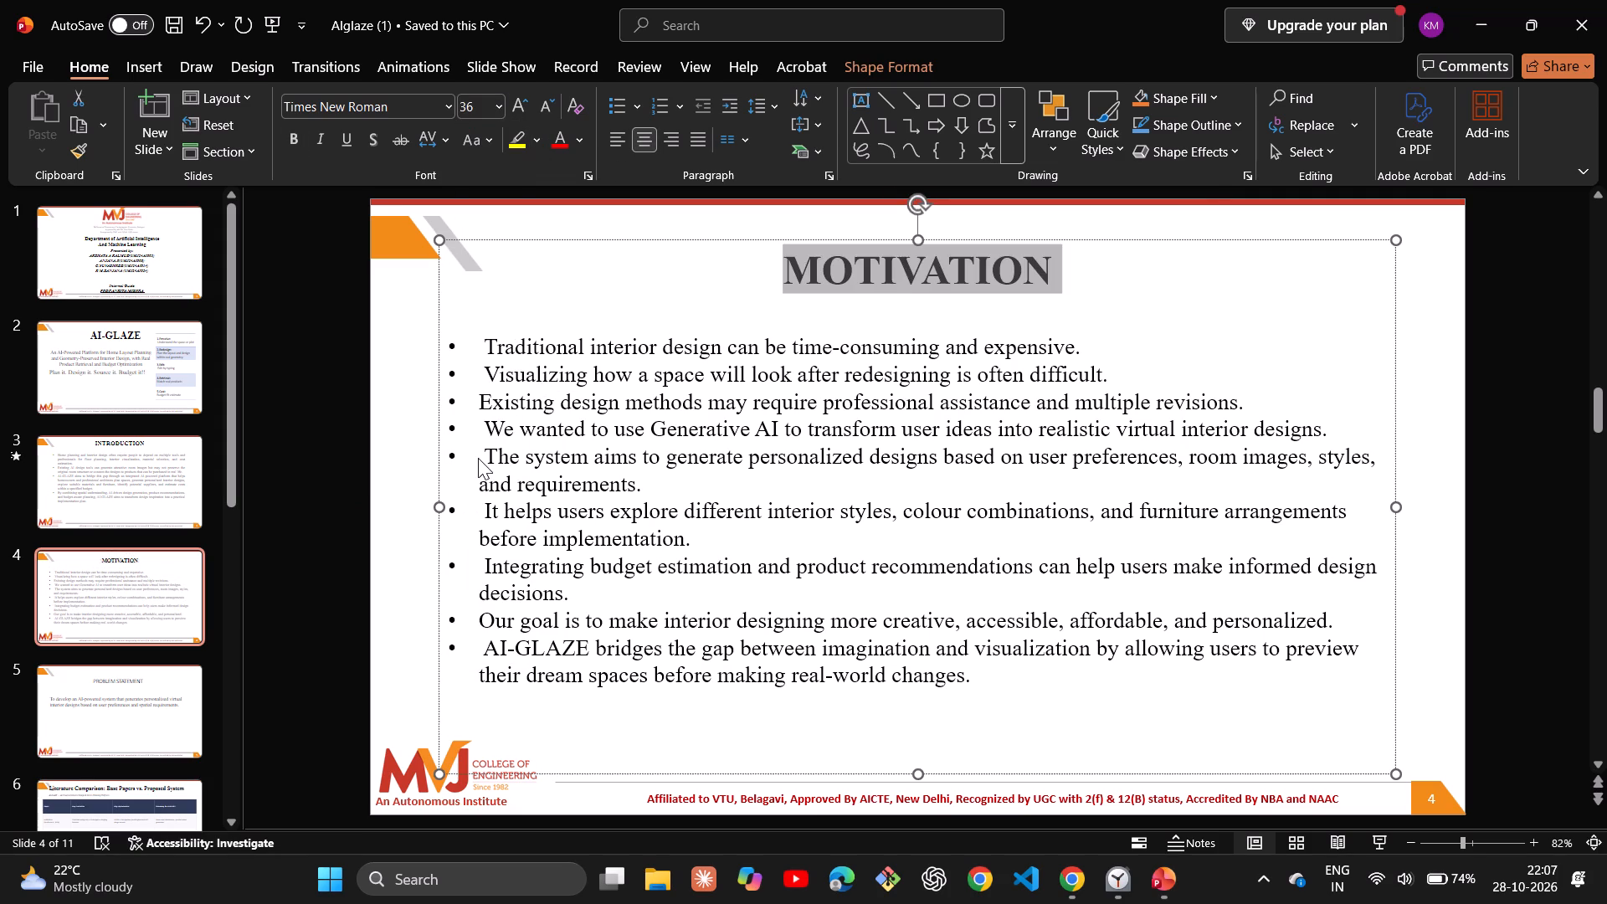
left_click(489, 111)
left_click(495, 100)
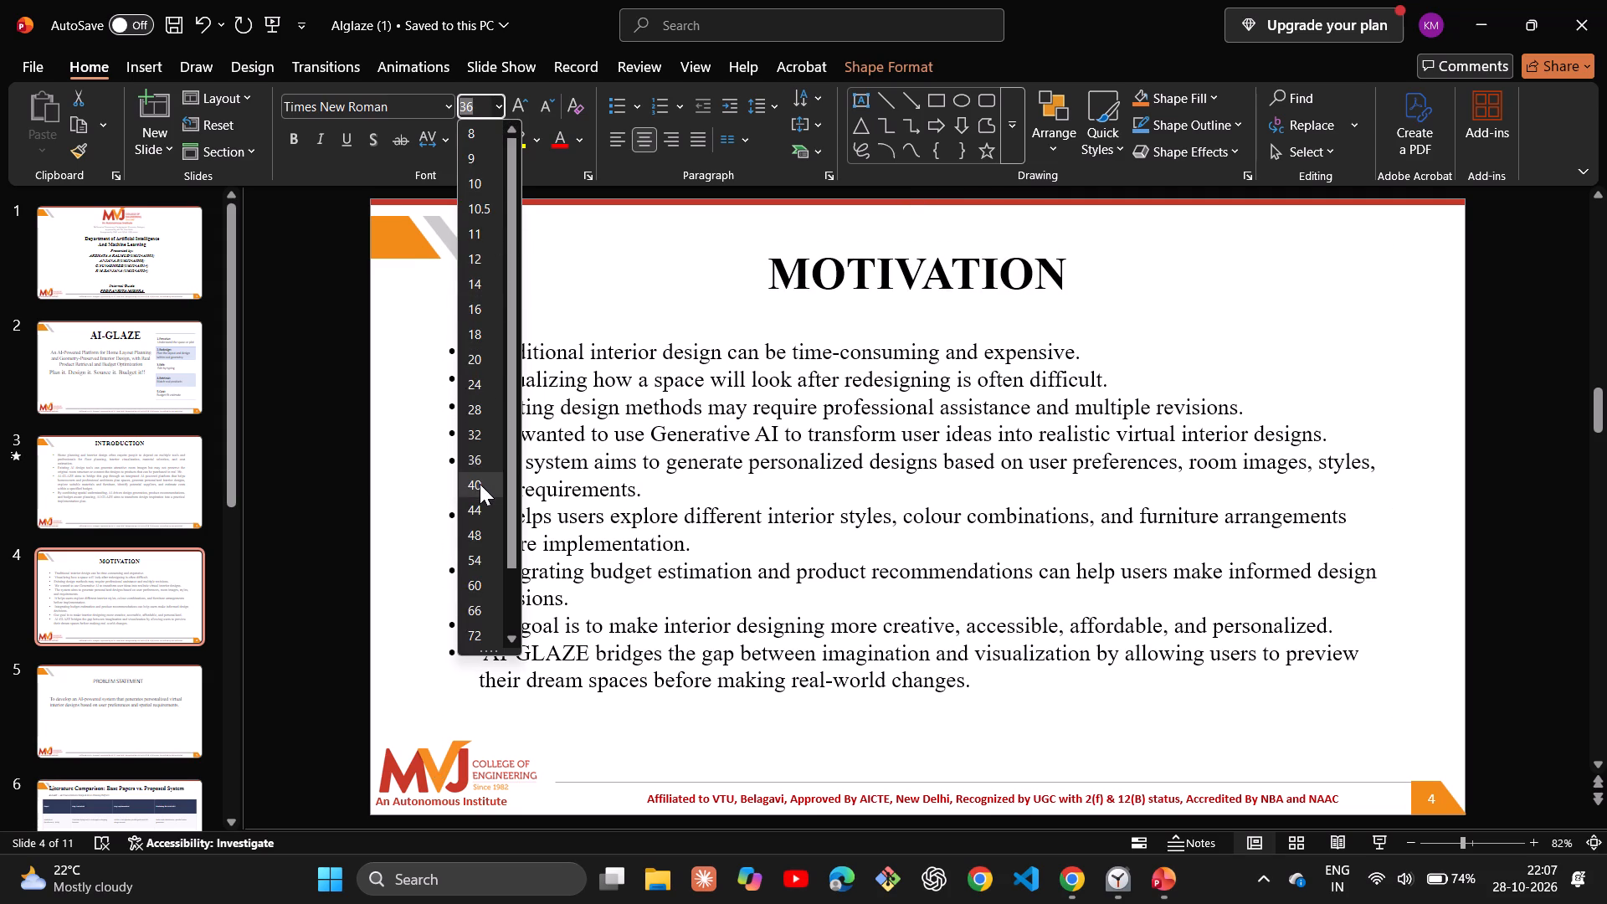
left_click(480, 484)
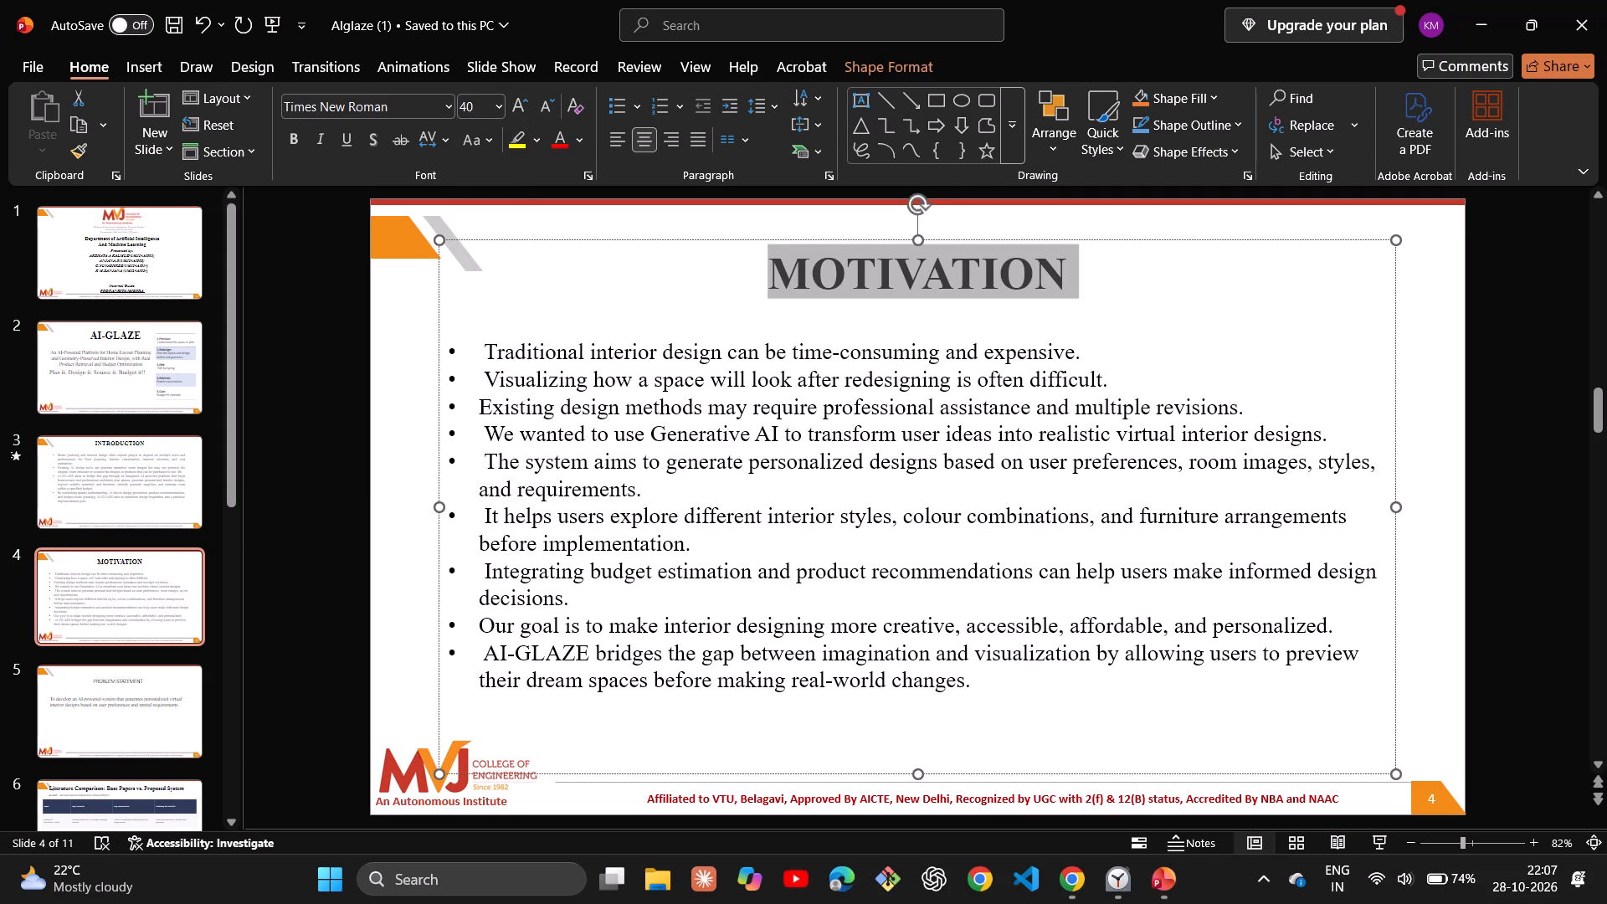
Set the font size of the INTRODUCTION heading on slide 3 to 40.
left_click(176, 457)
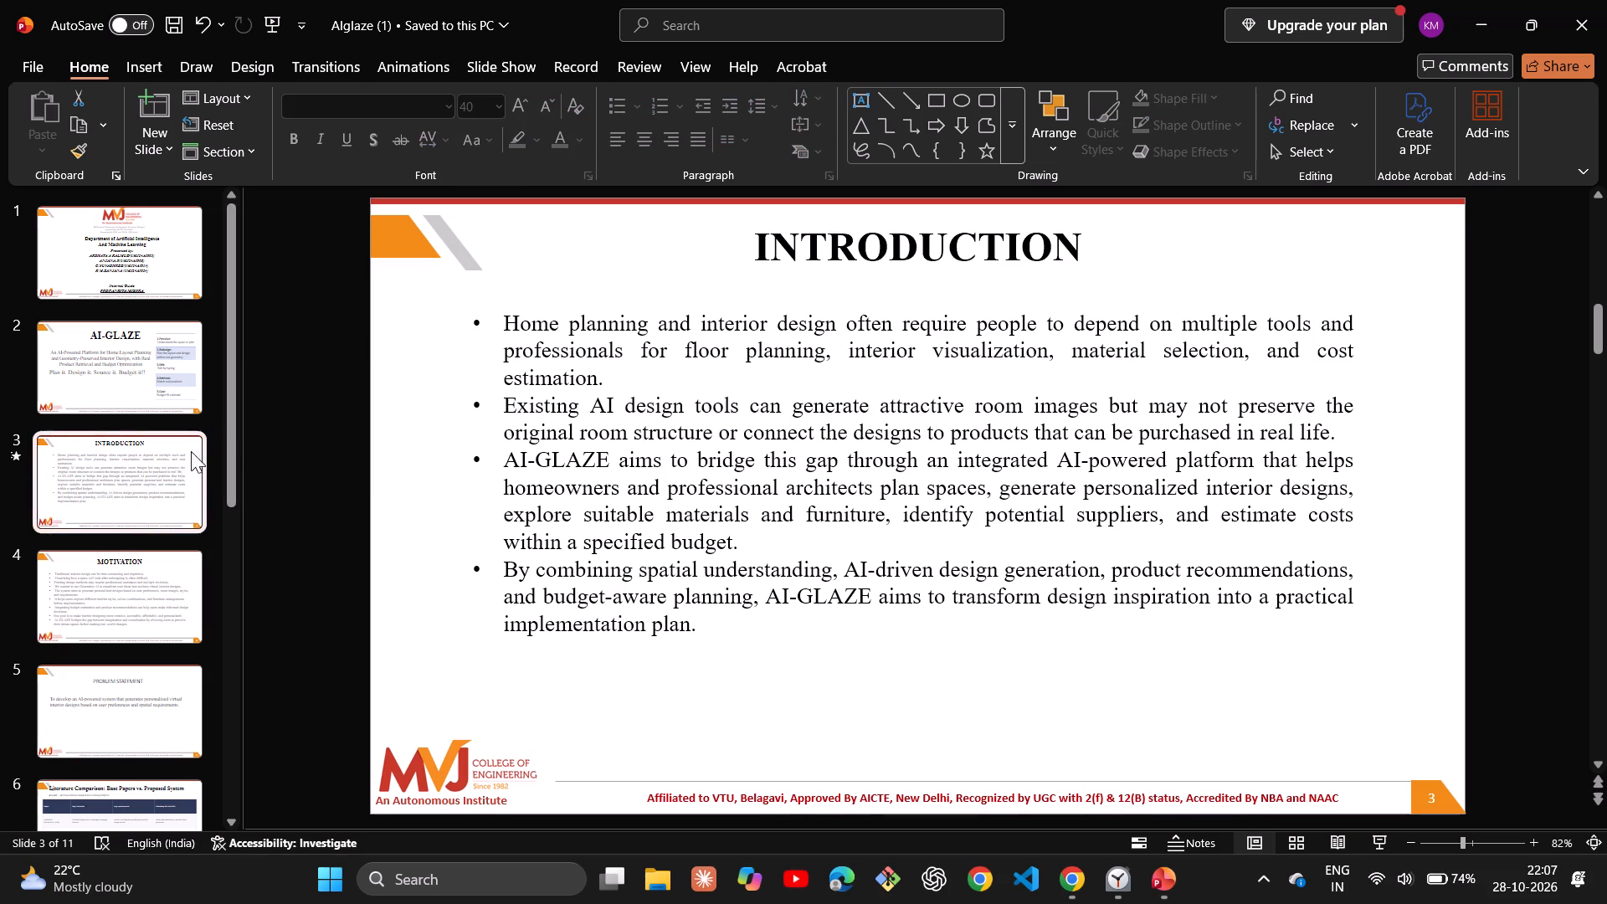
left_click(911, 259)
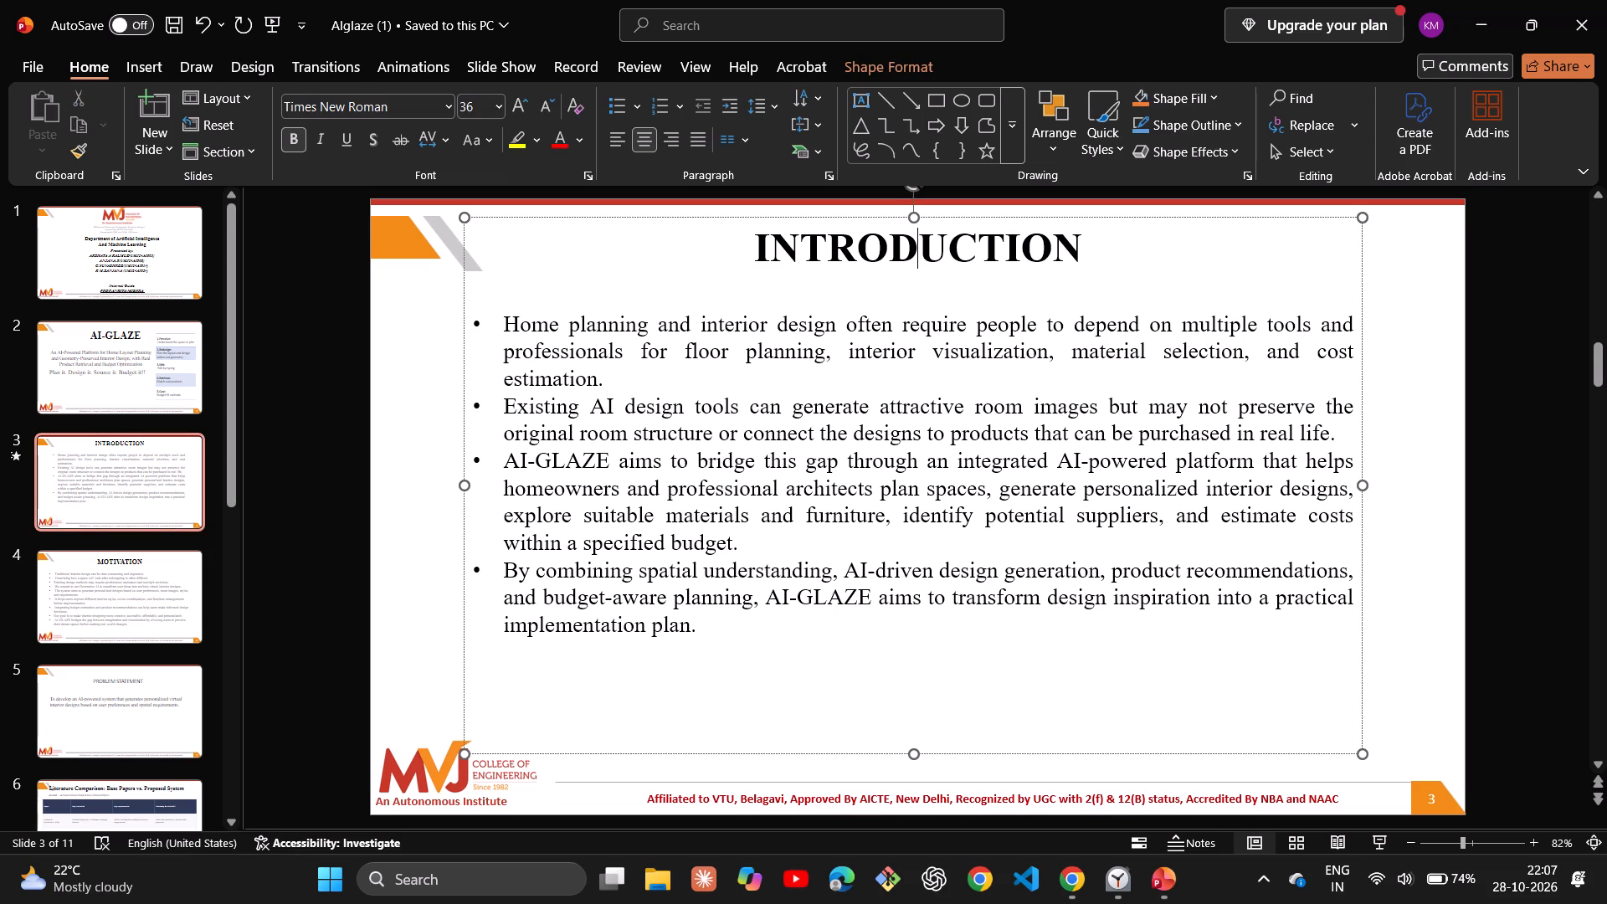
left_click_drag(1095, 255, 790, 260)
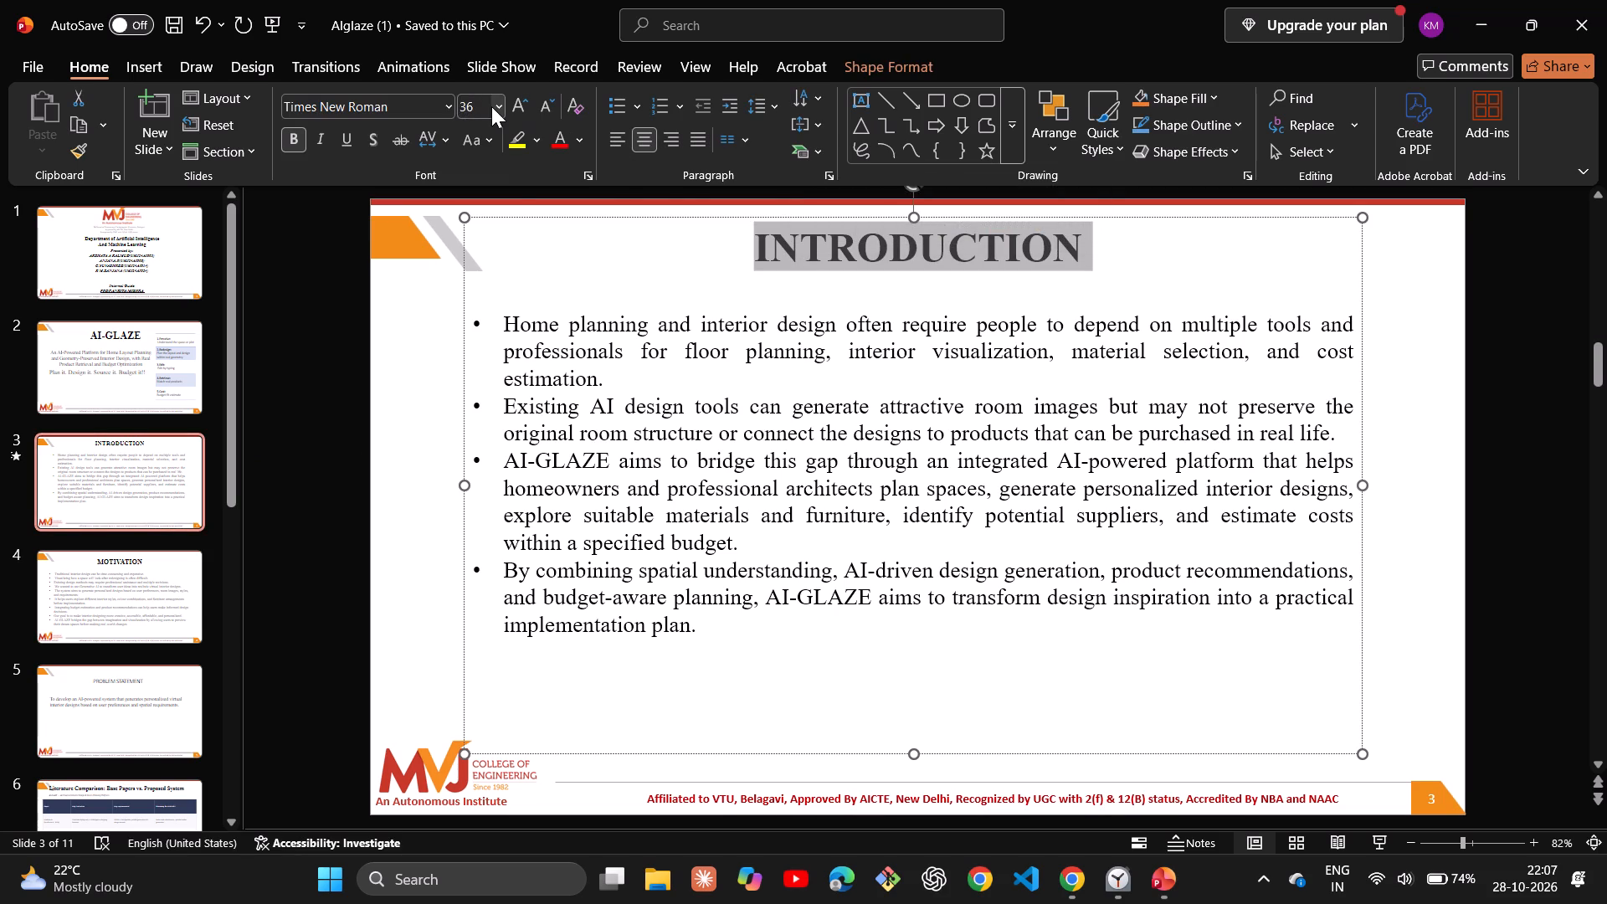
left_click(491, 107)
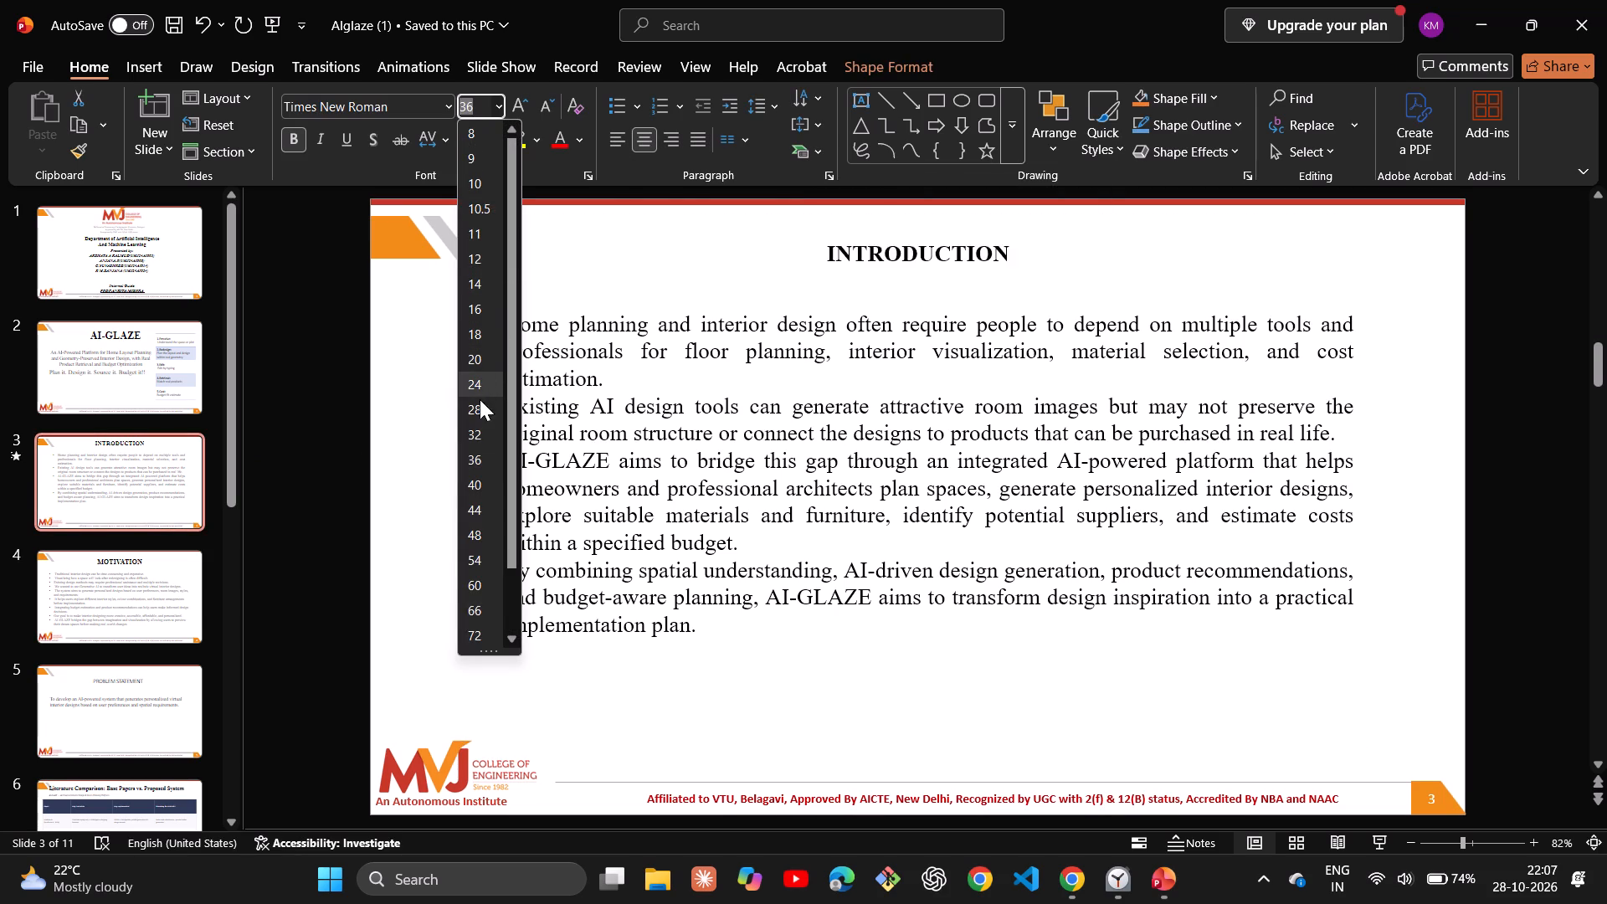
left_click(480, 489)
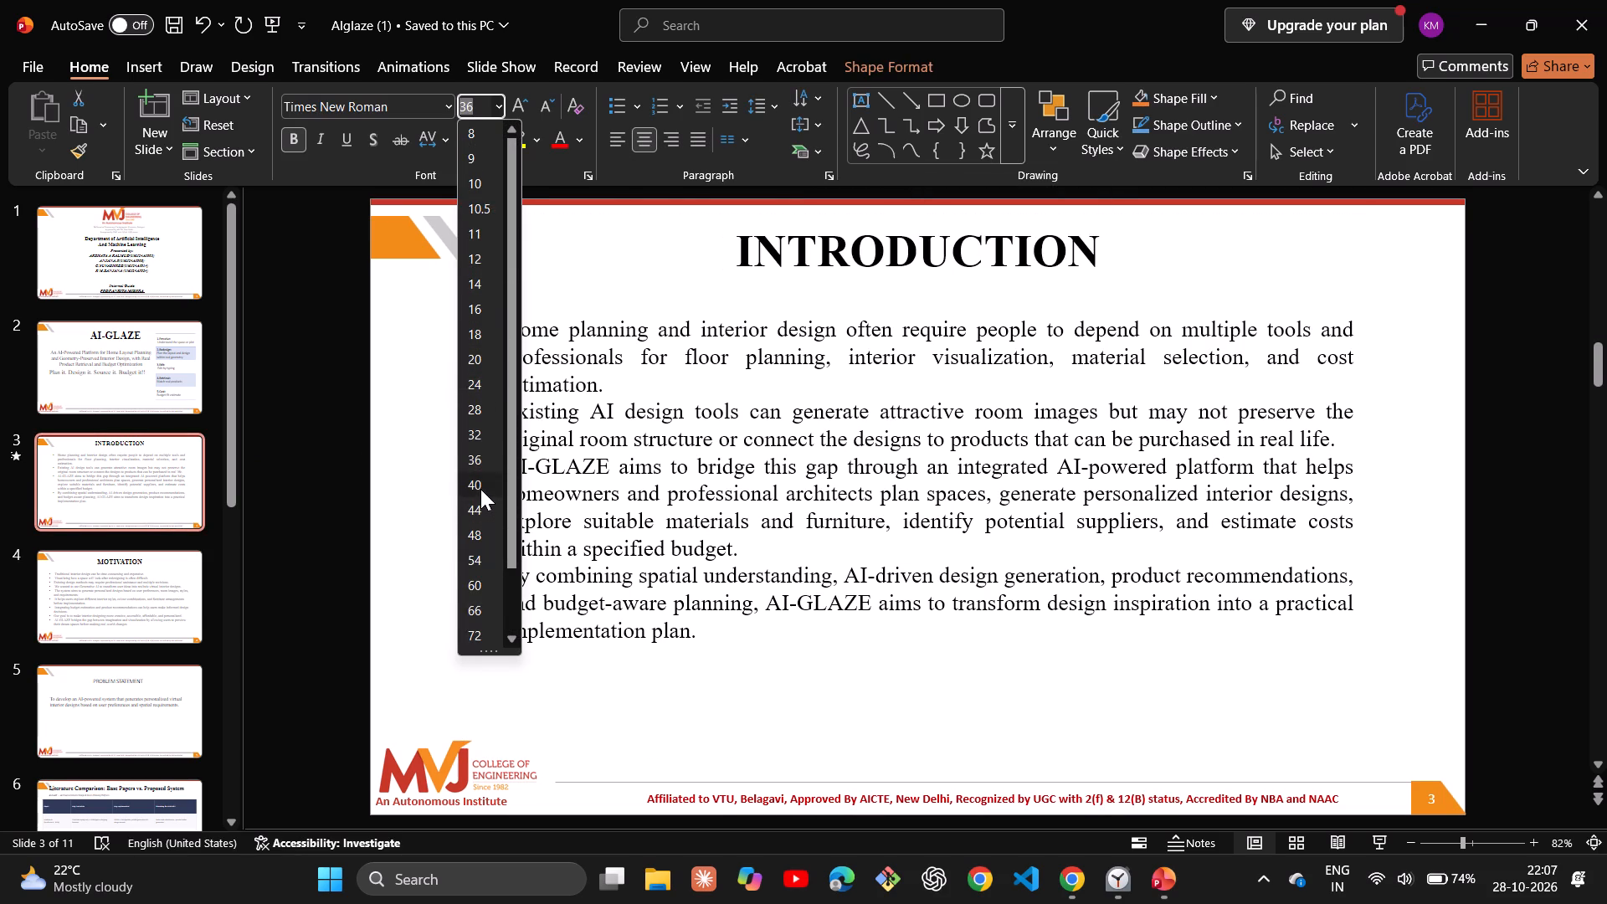
left_click(326, 438)
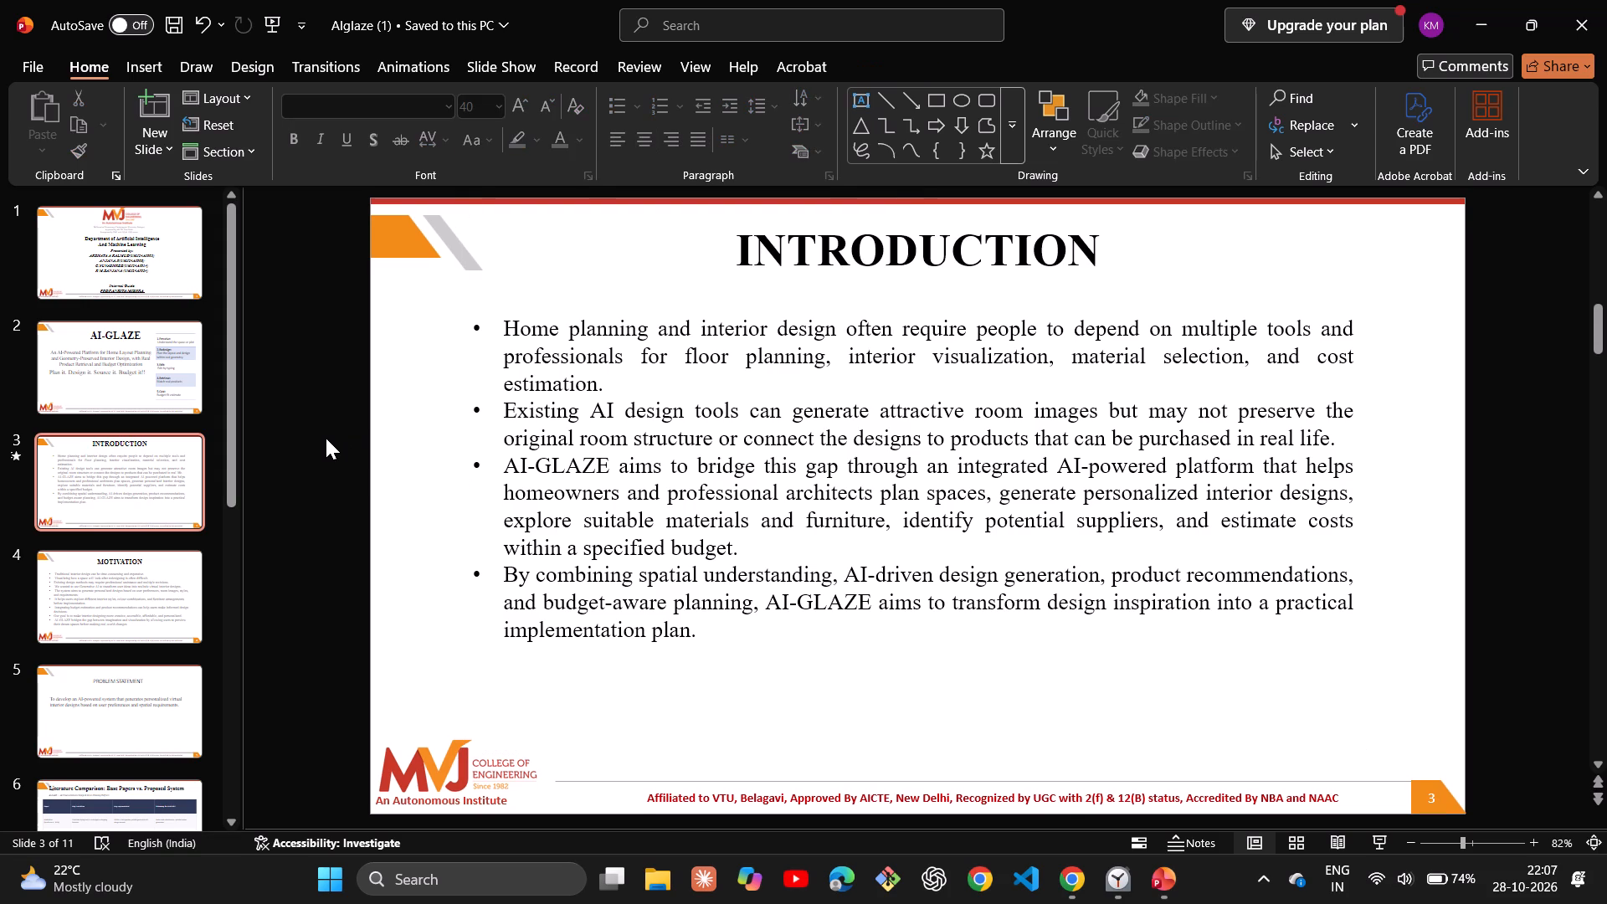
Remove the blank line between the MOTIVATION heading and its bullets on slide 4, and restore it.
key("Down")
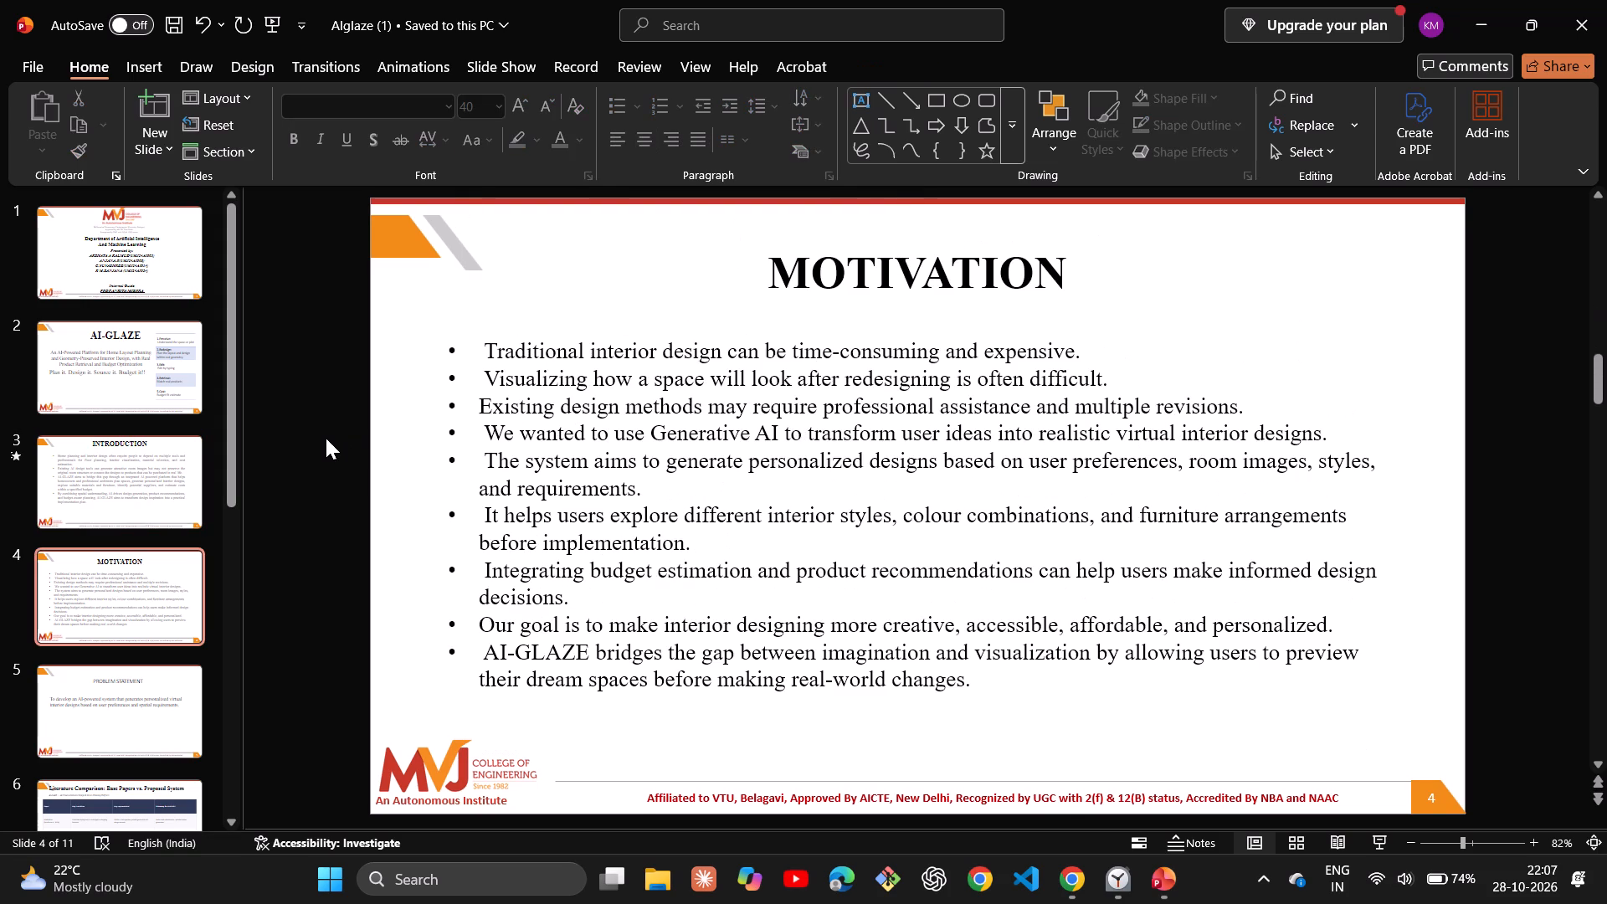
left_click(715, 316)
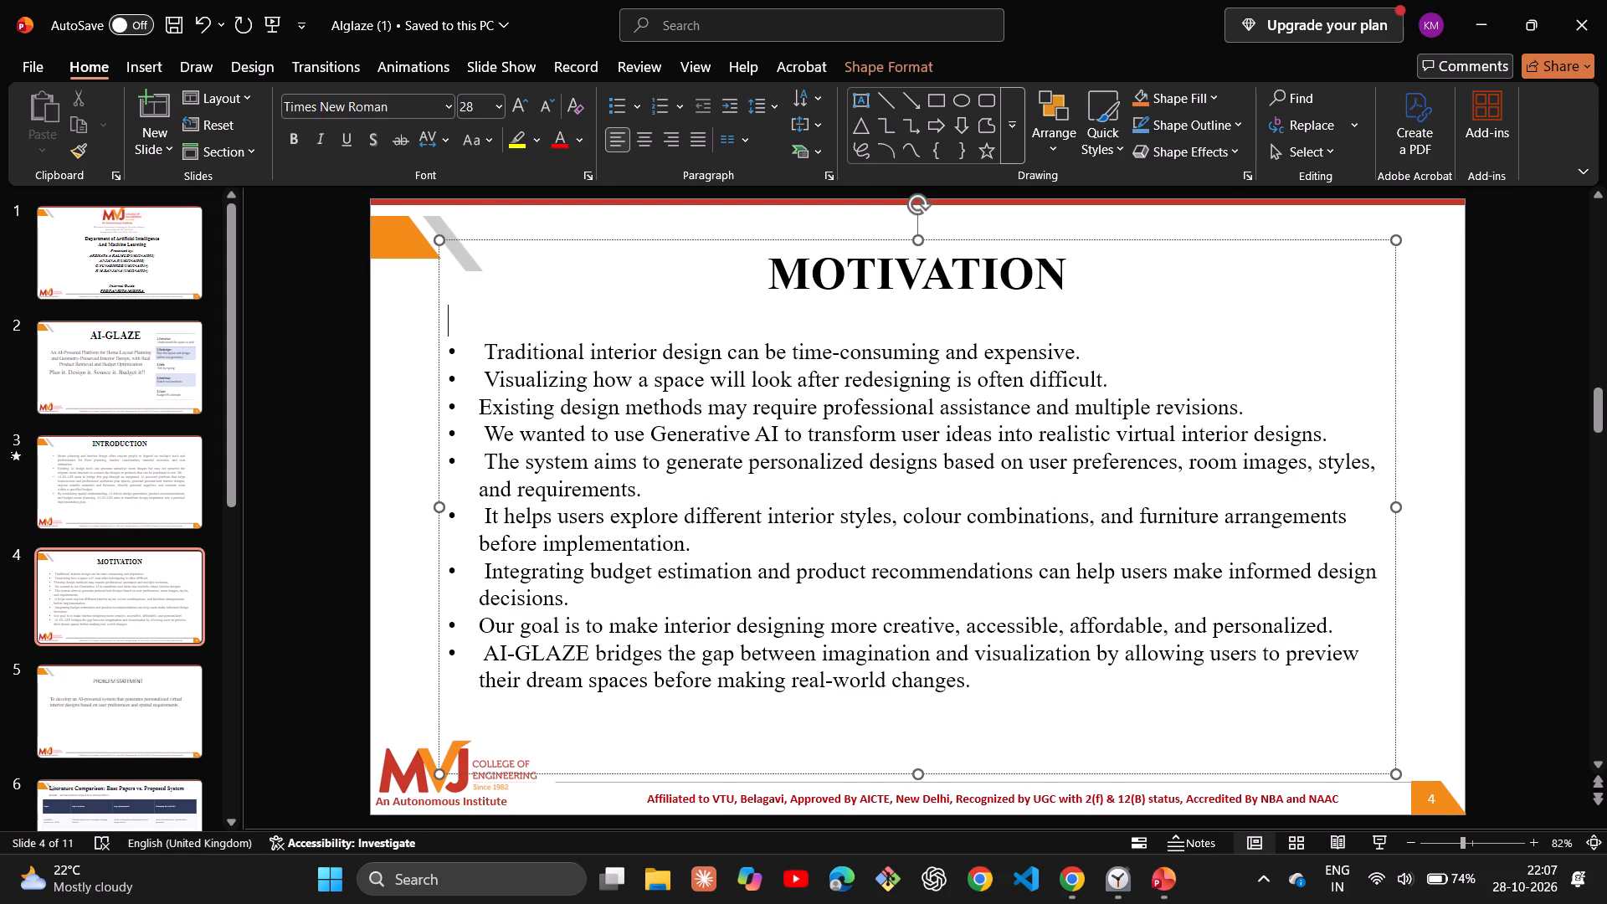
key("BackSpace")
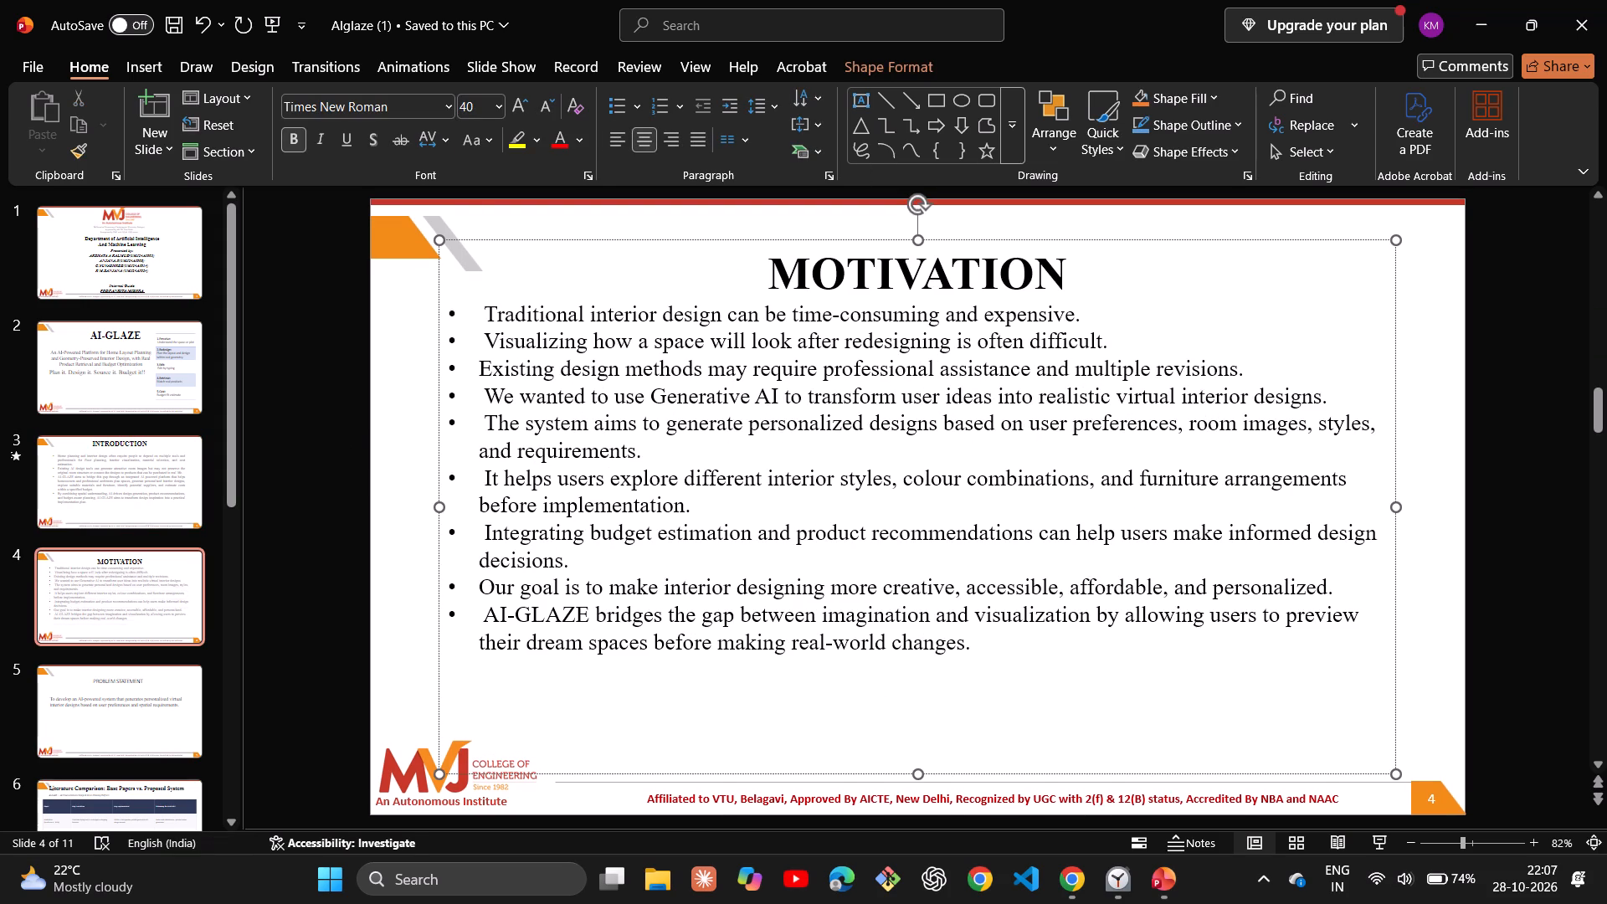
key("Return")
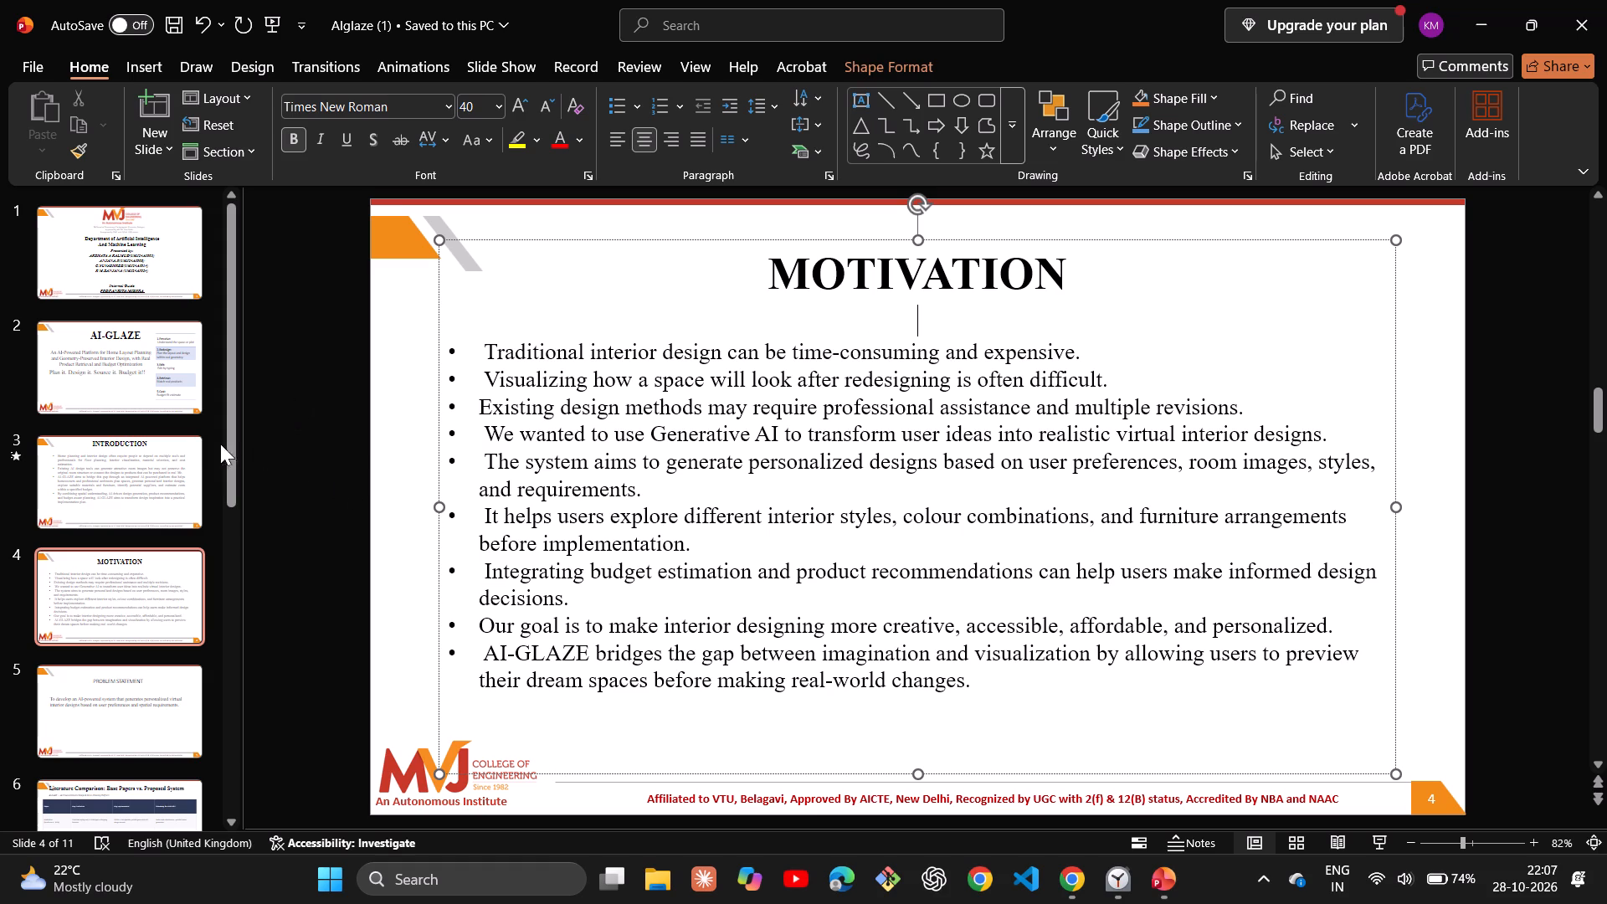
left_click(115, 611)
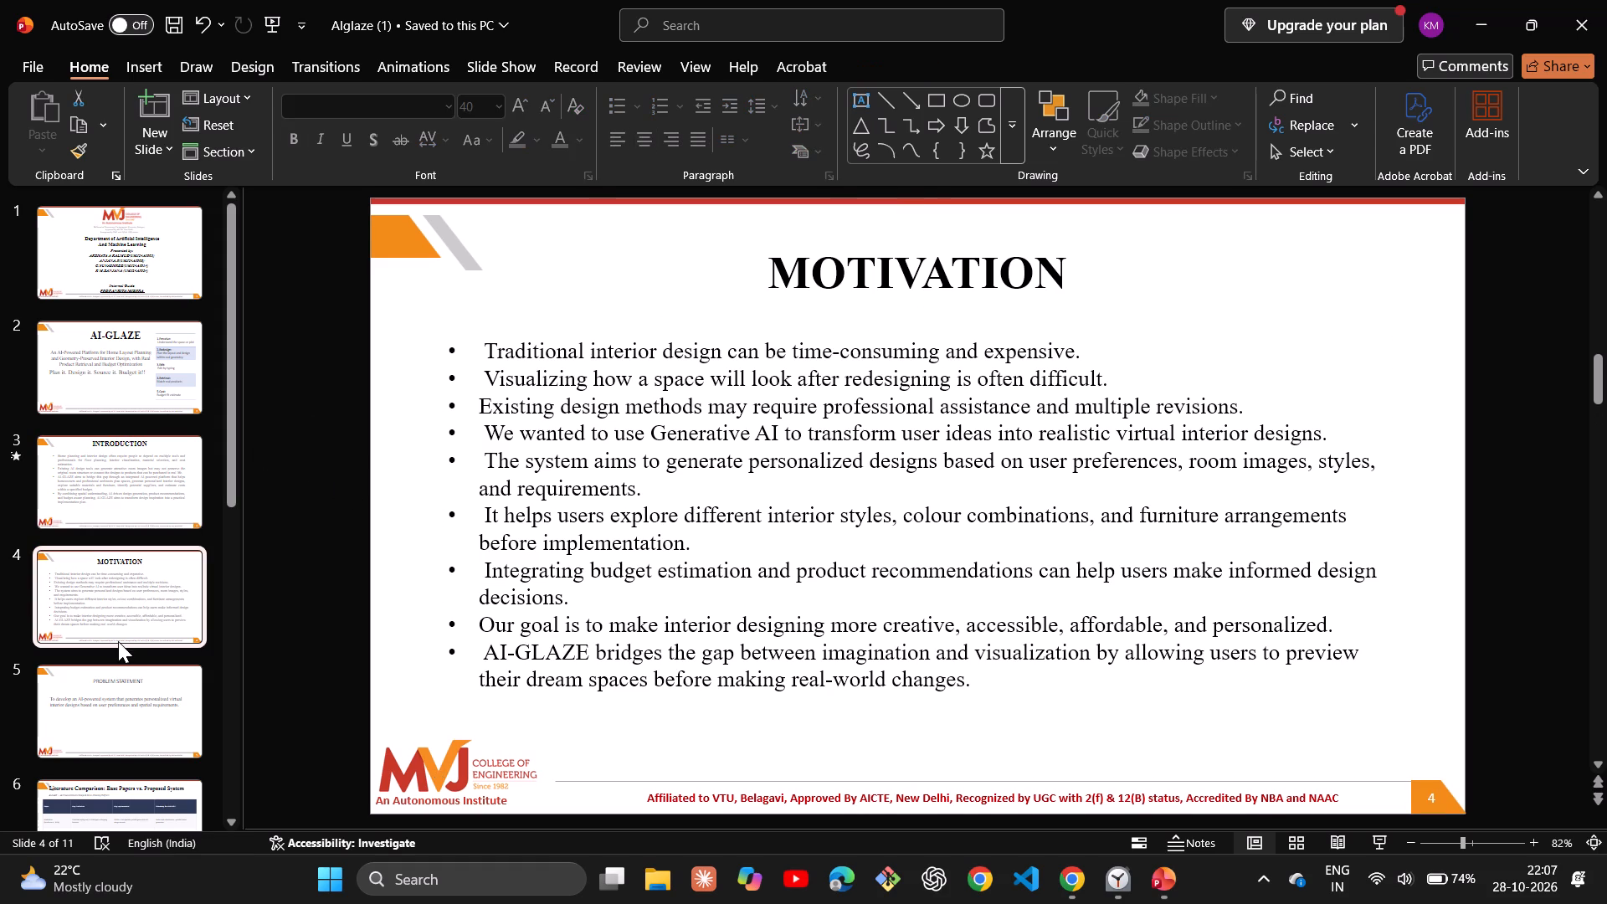
Make the PROBLEM STATEMENT heading on slide 5 bold and set its font to Times New Roman.
left_click(113, 714)
scroll(113, 714, "down", 2)
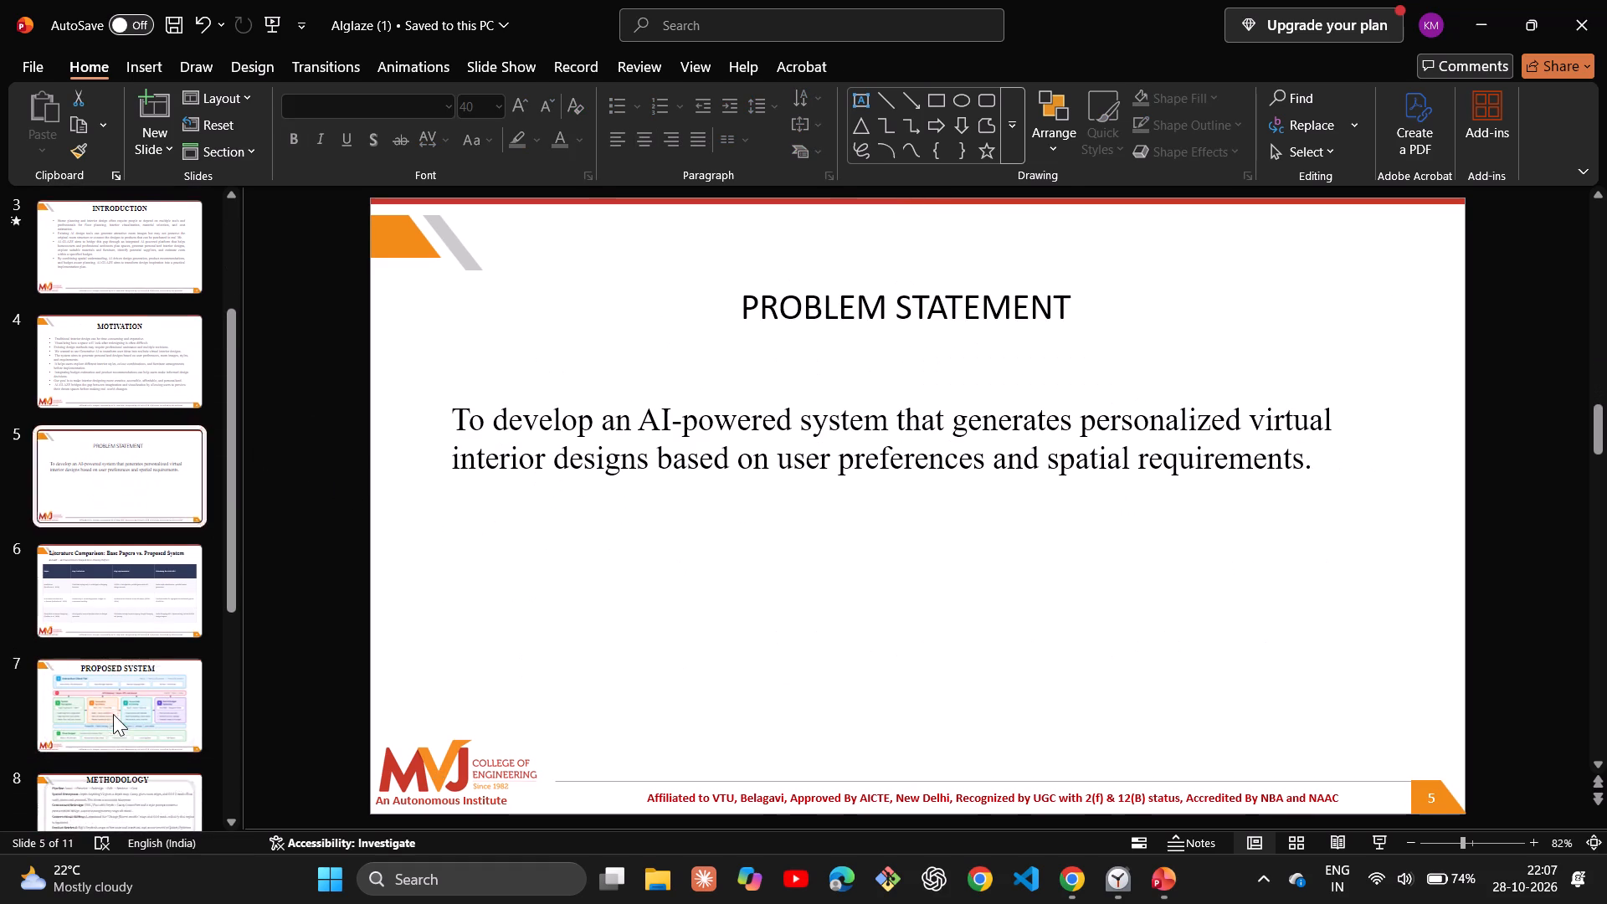
scroll(113, 714, "down", 2)
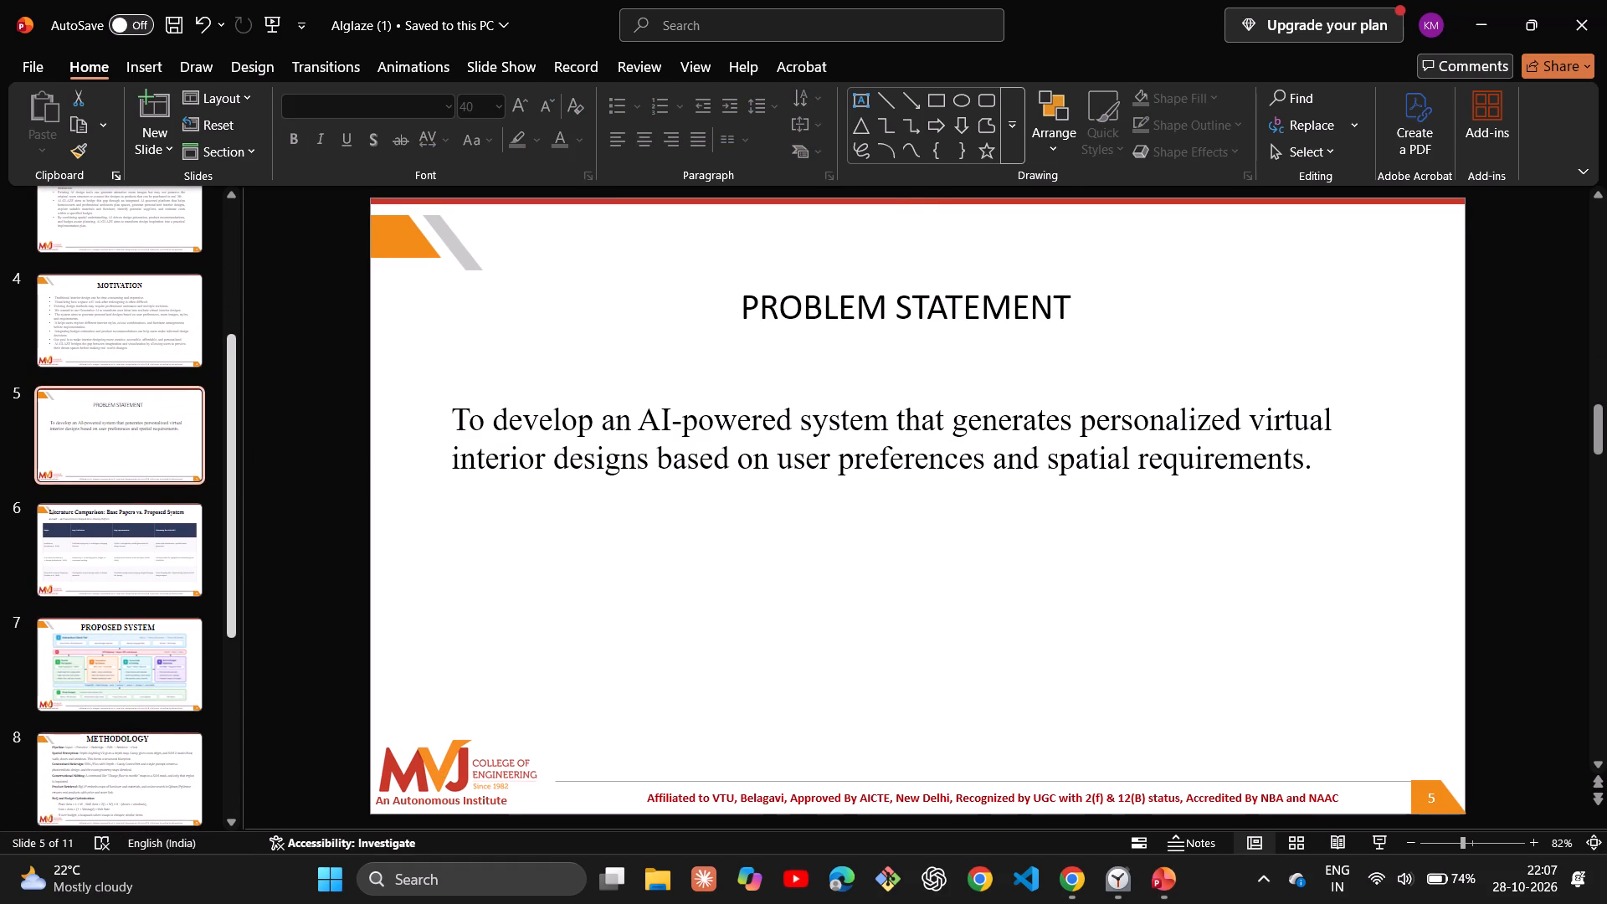
left_click(911, 308)
left_click_drag(1066, 307, 851, 320)
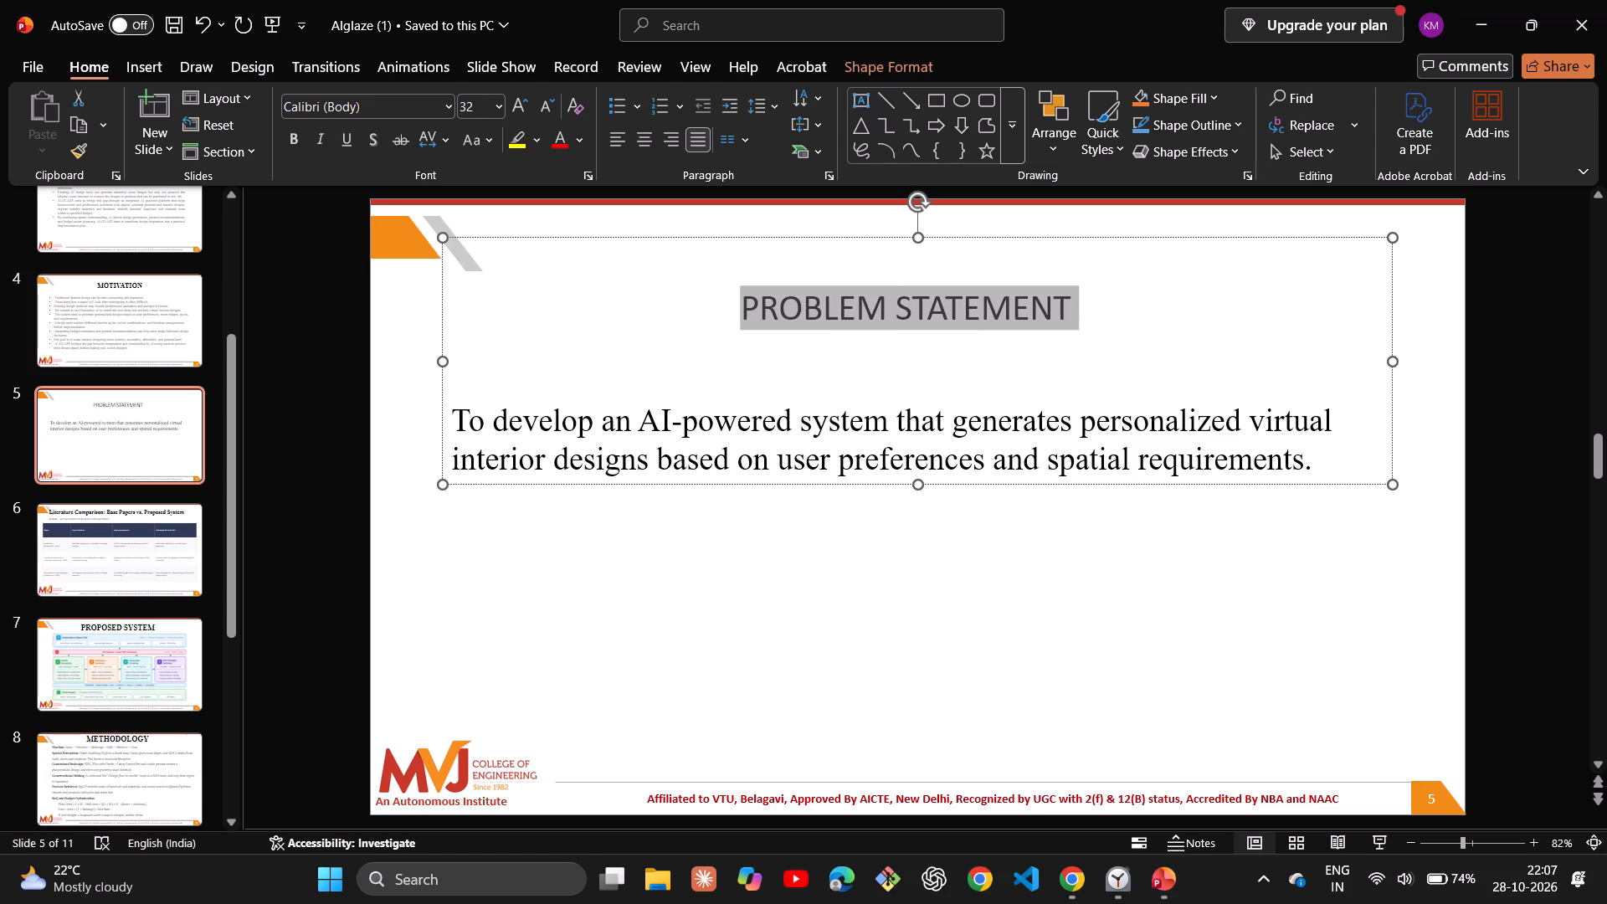
left_click_drag(851, 320, 788, 309)
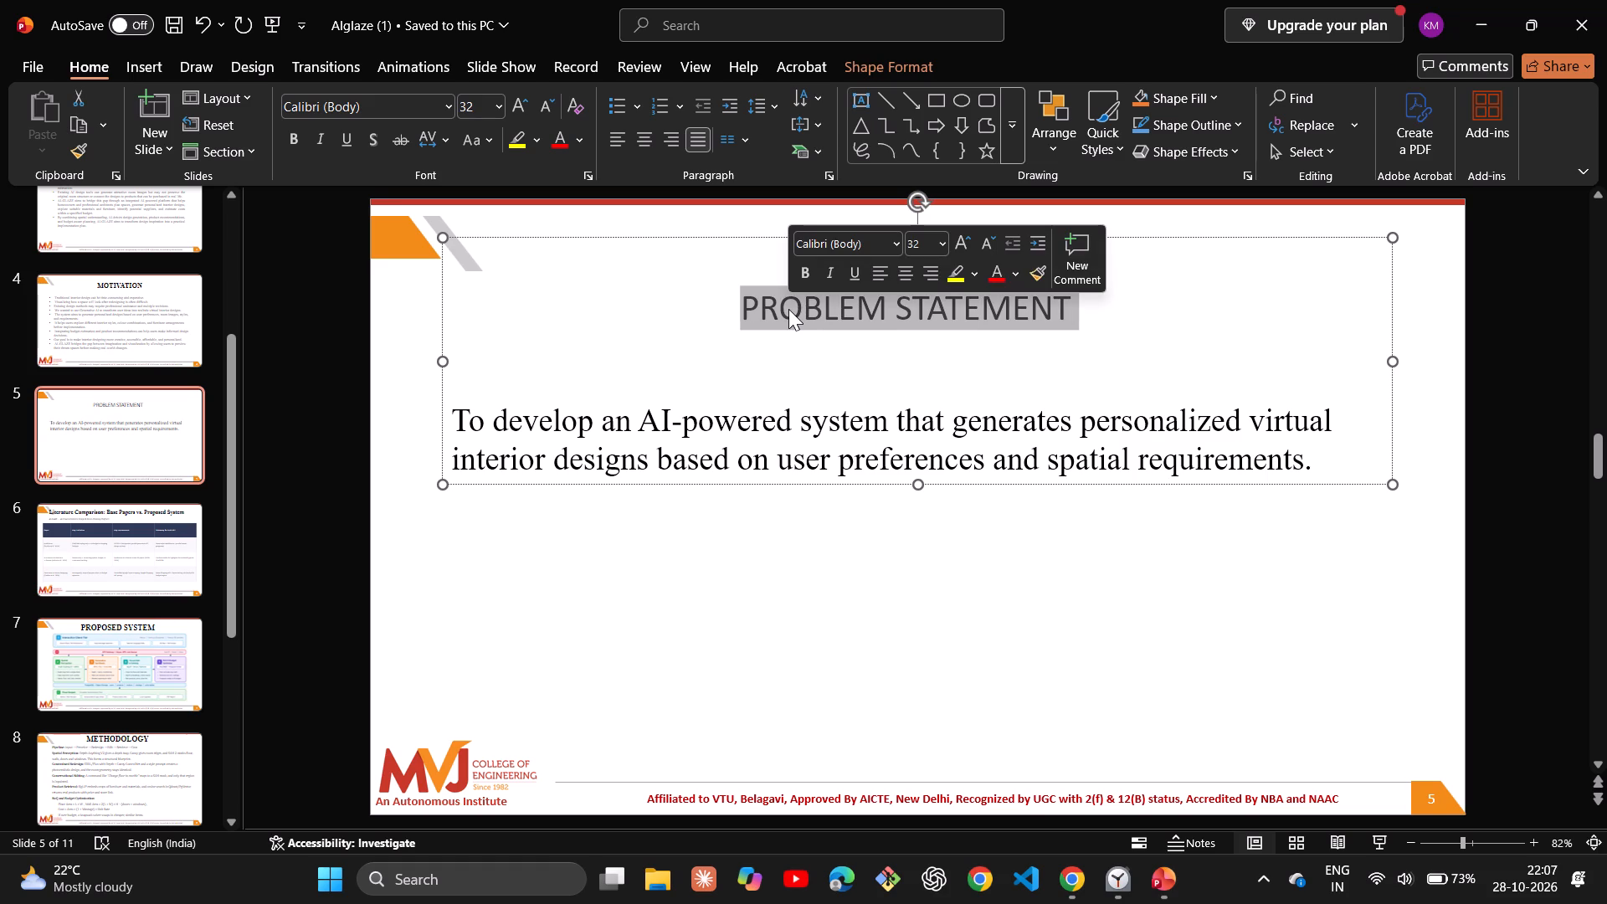
left_click(803, 270)
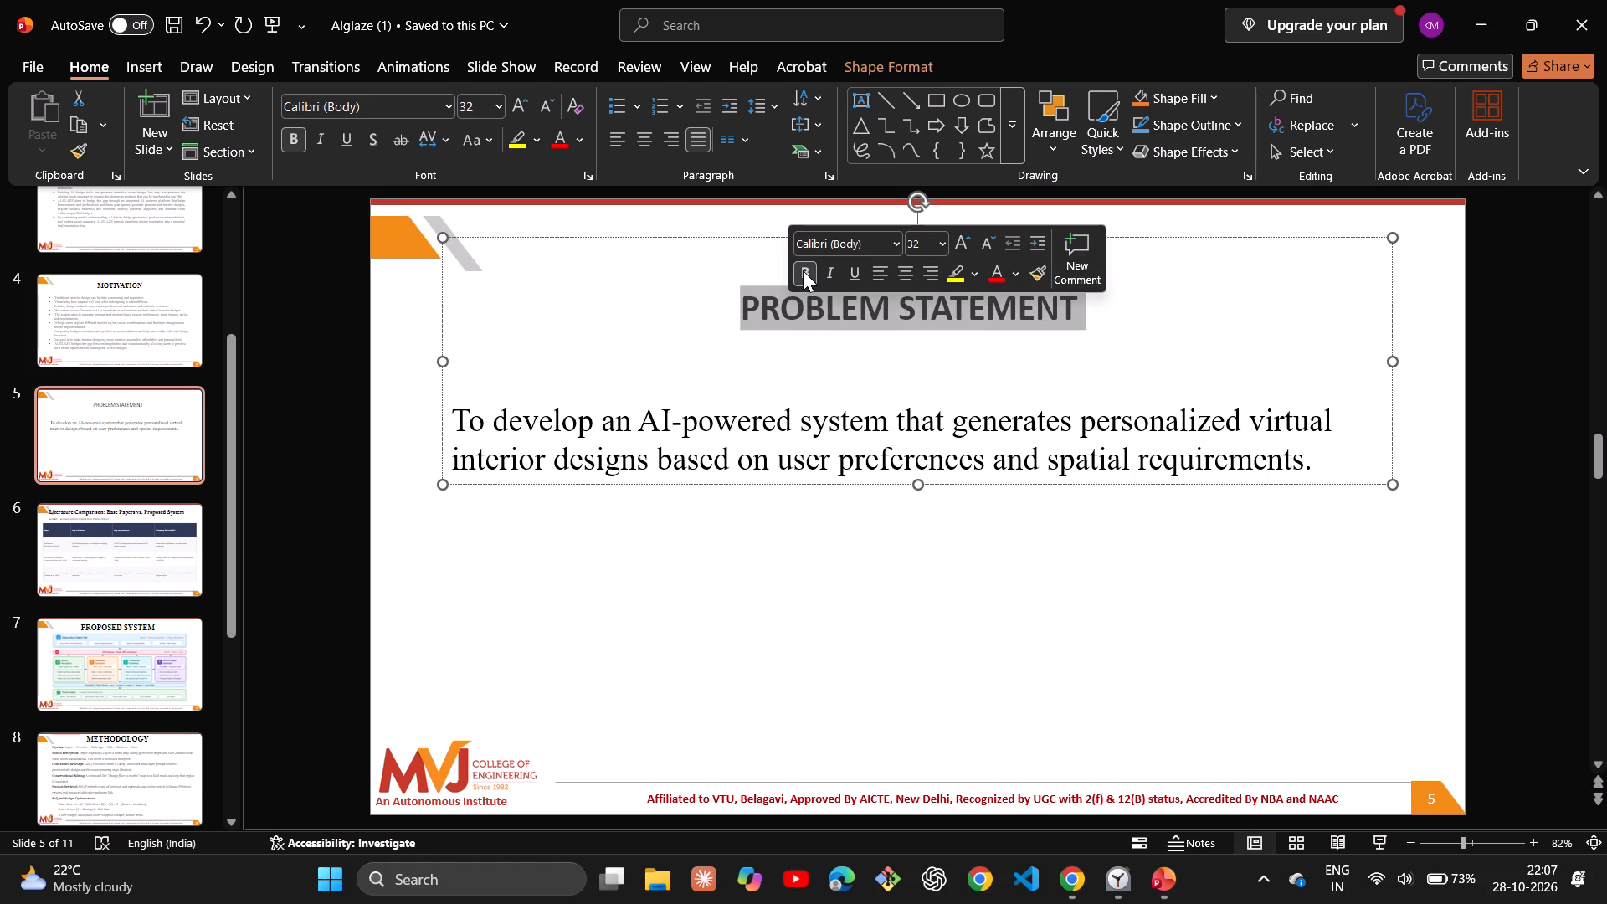
left_click(450, 105)
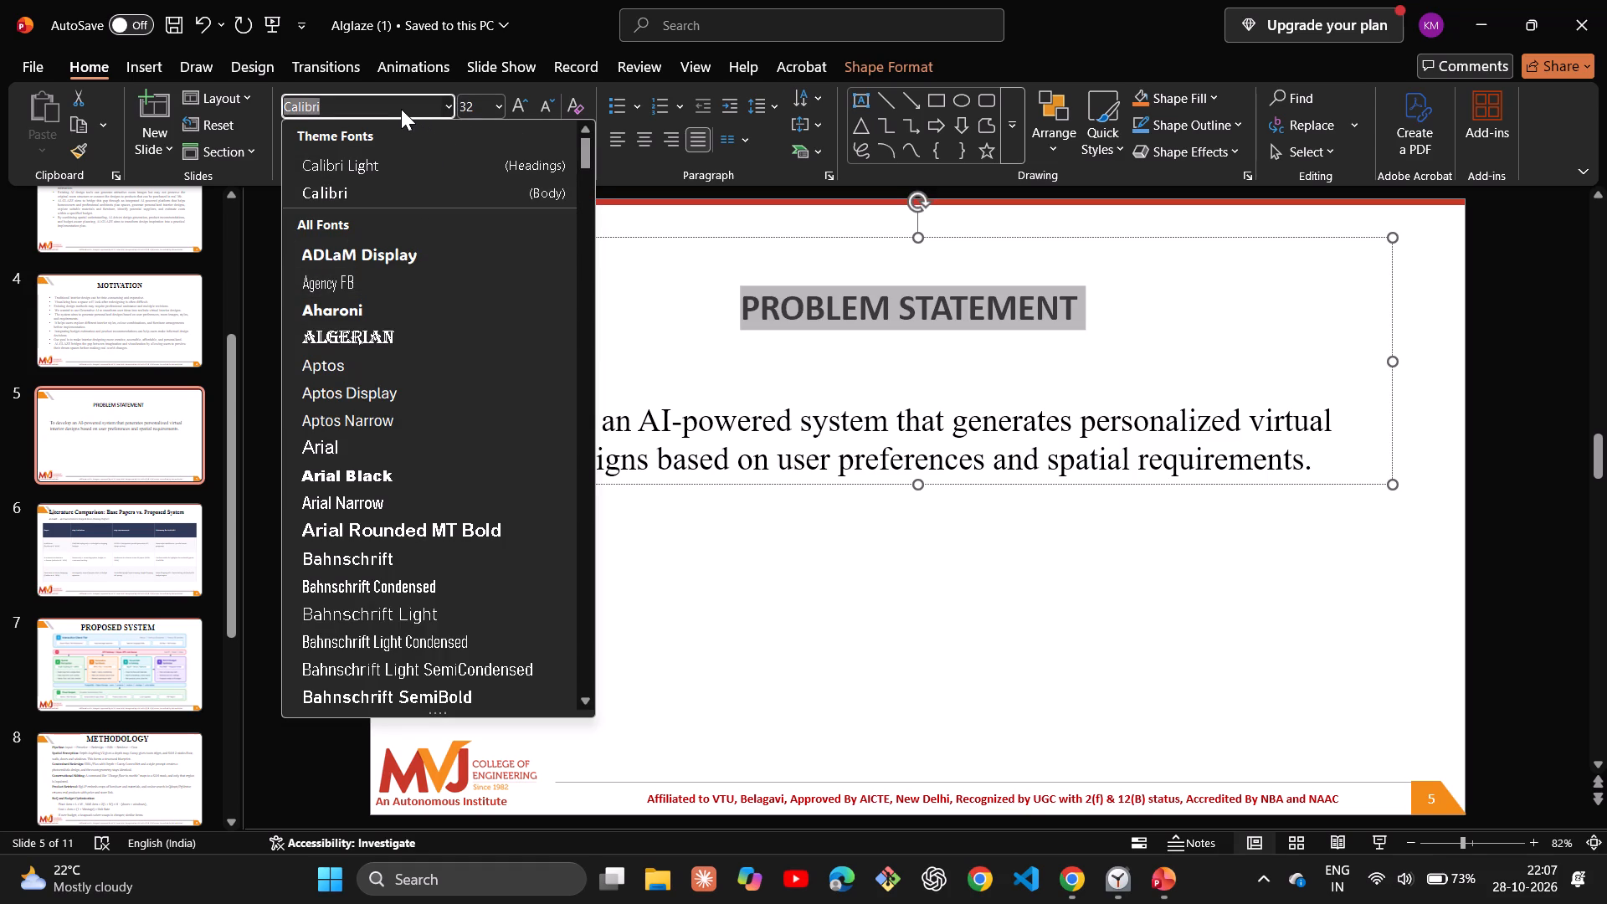
type("tim")
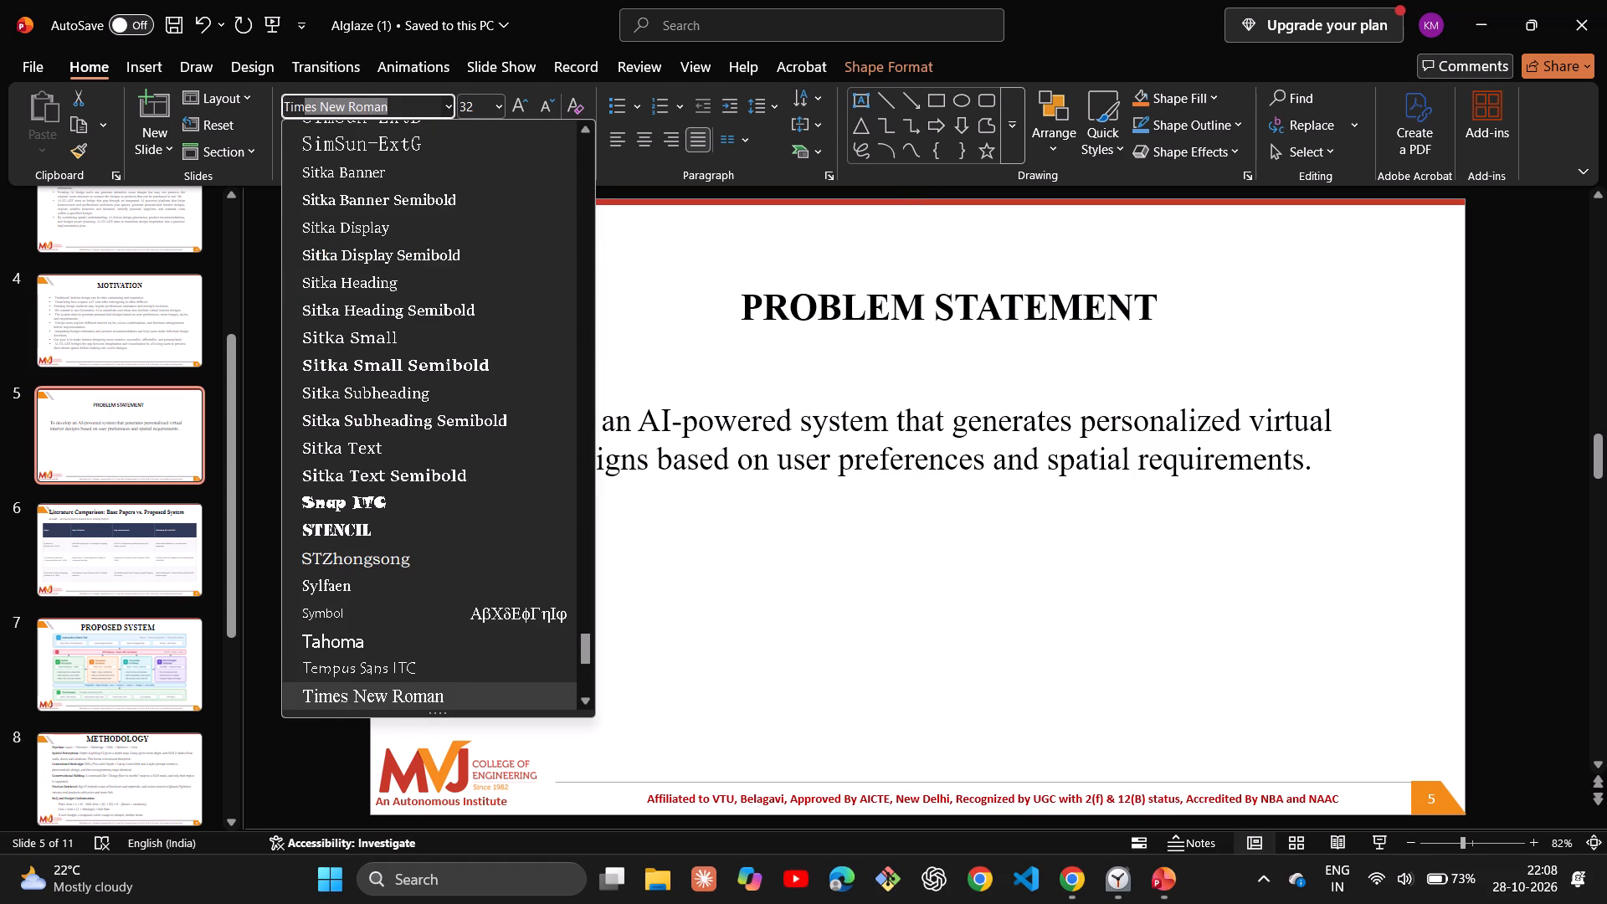
key("Return")
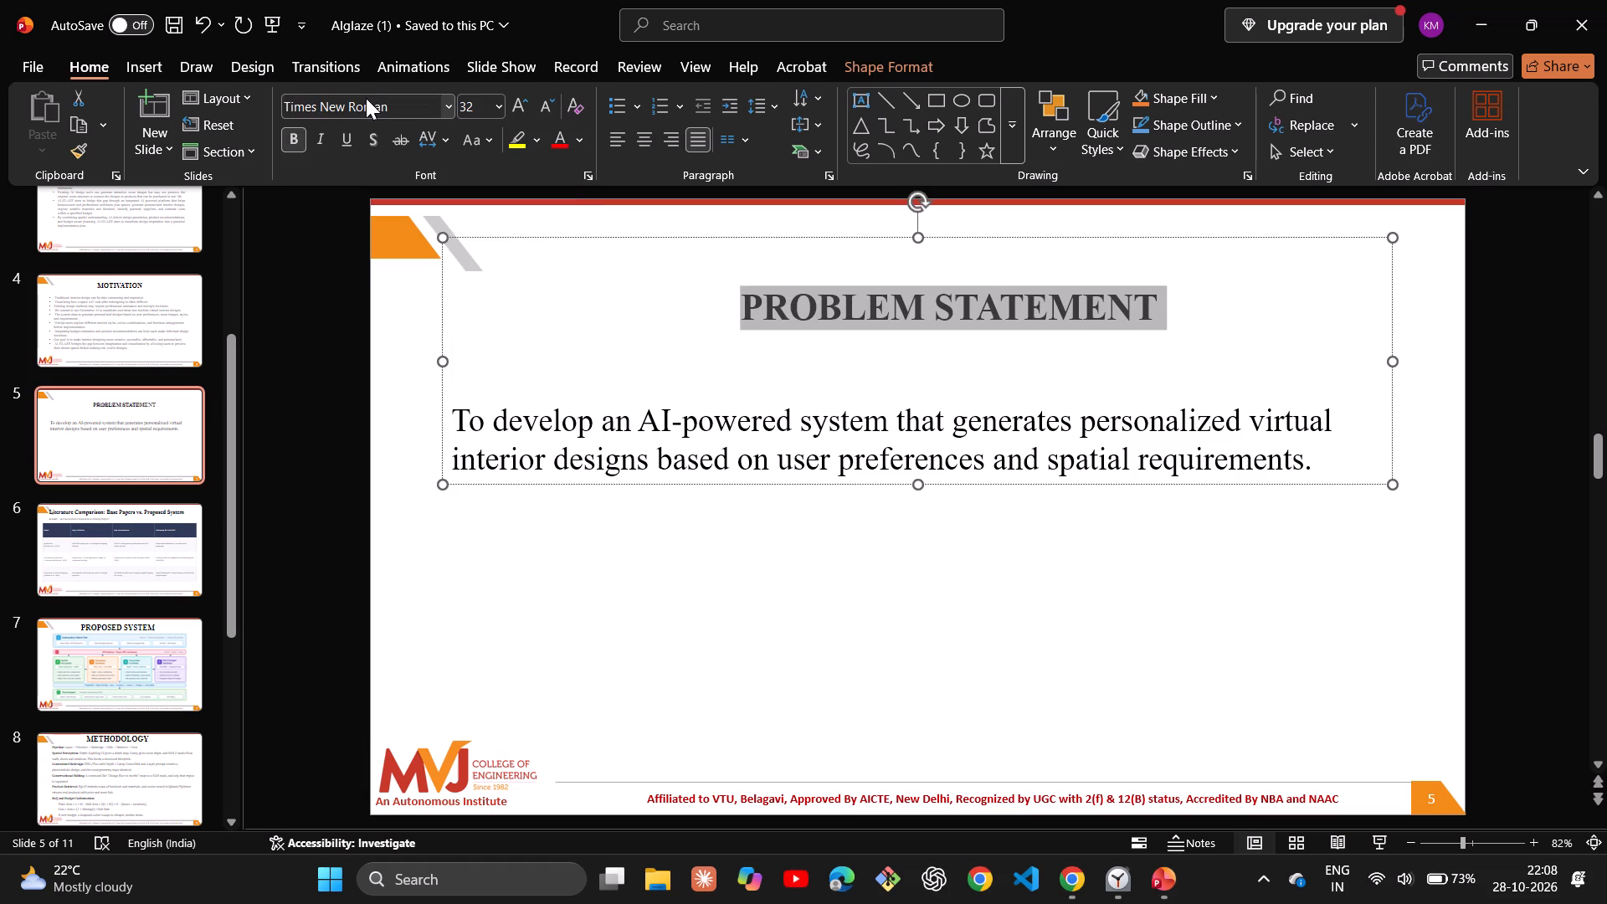
left_click(1326, 457)
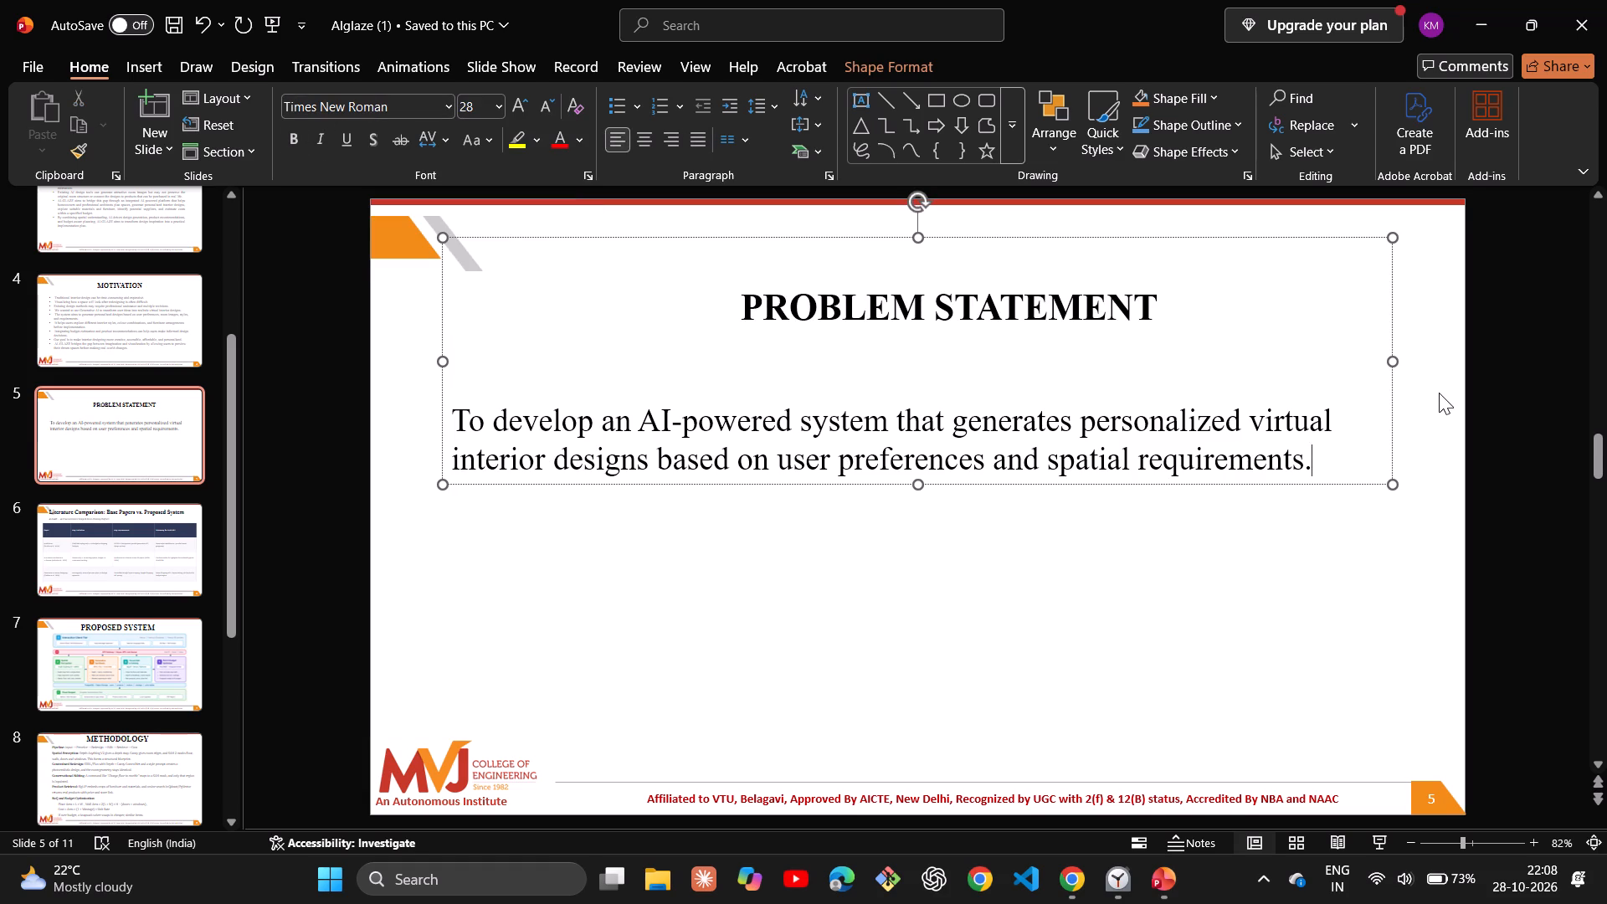
left_click(1440, 387)
Center-align the PROBLEM STATEMENT heading on slide 5, trying right, justified and left alignment along the way.
left_click(1015, 338)
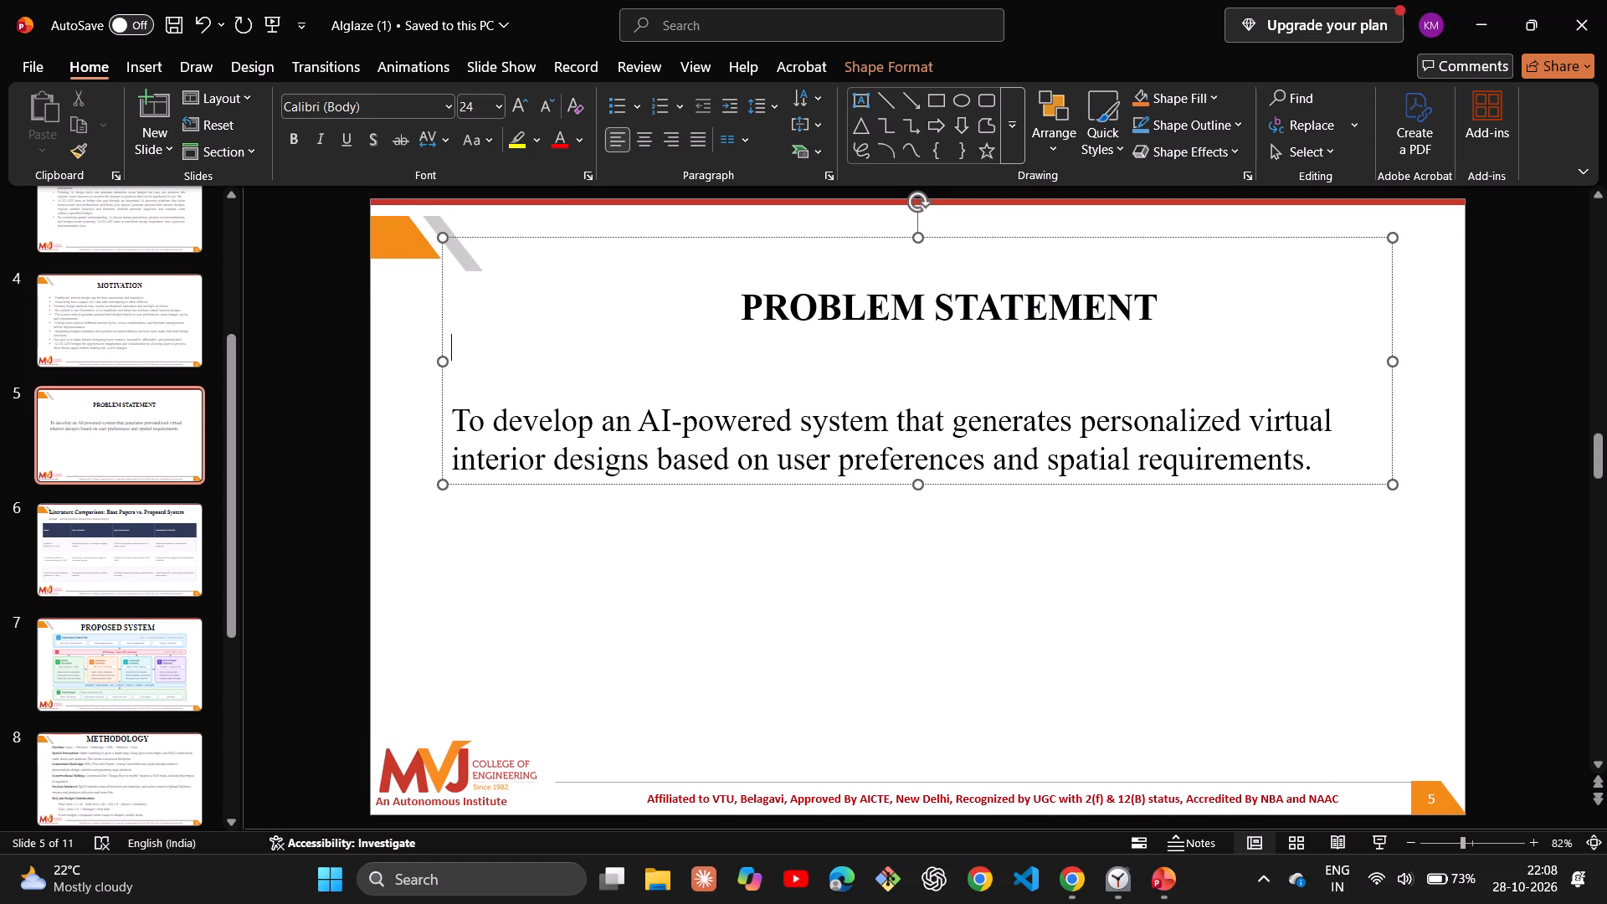
left_click_drag(1161, 304, 909, 352)
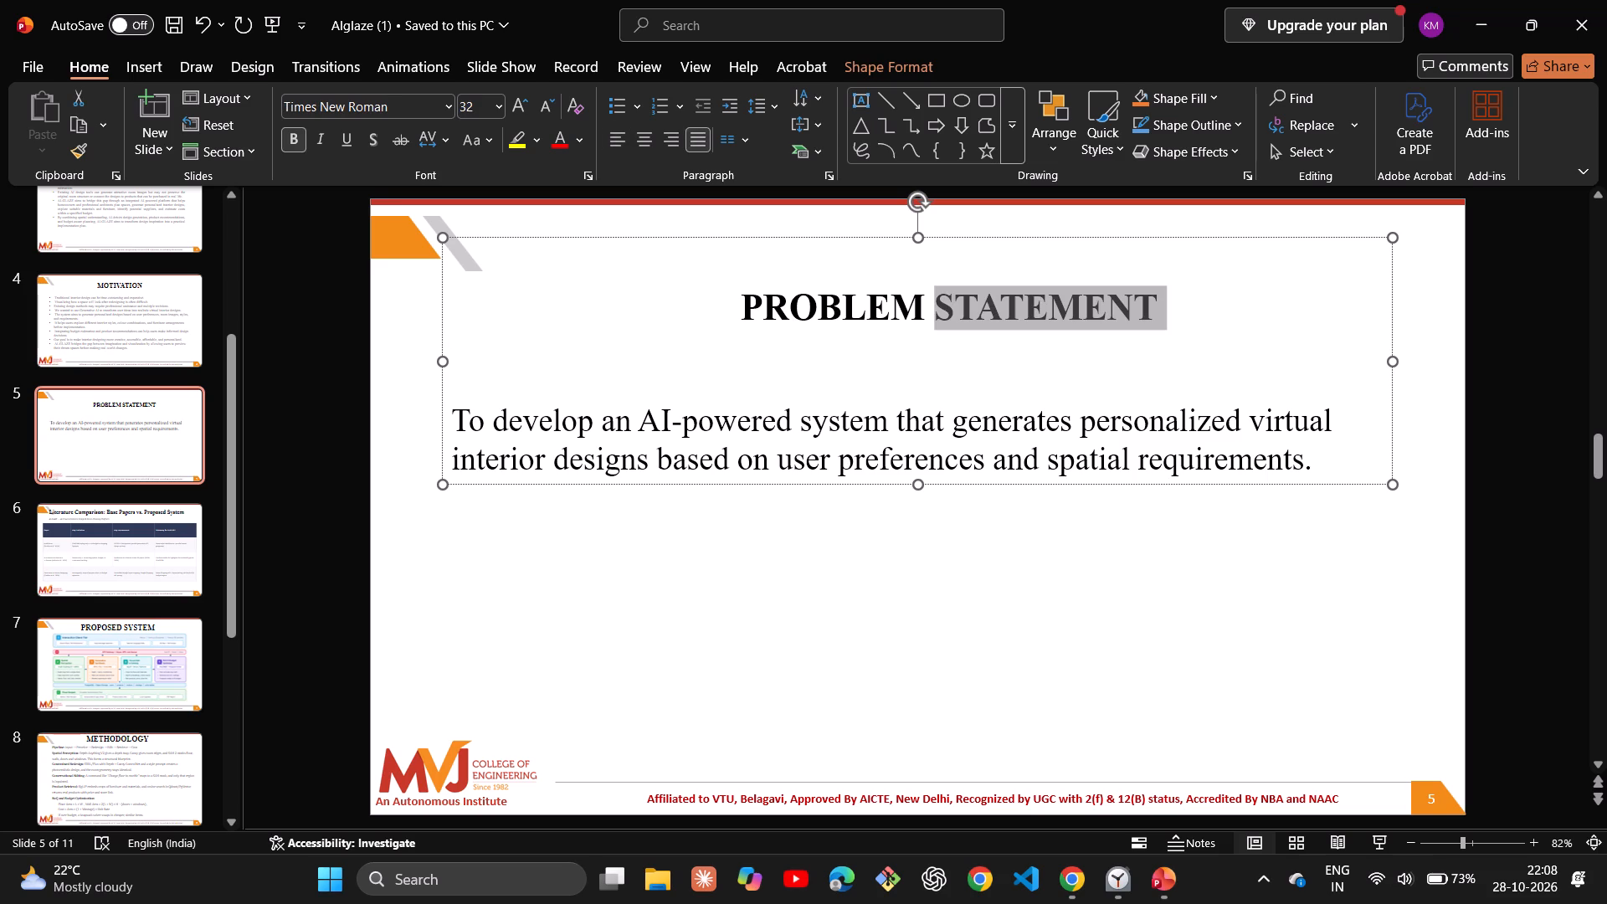
left_click_drag(909, 352, 743, 318)
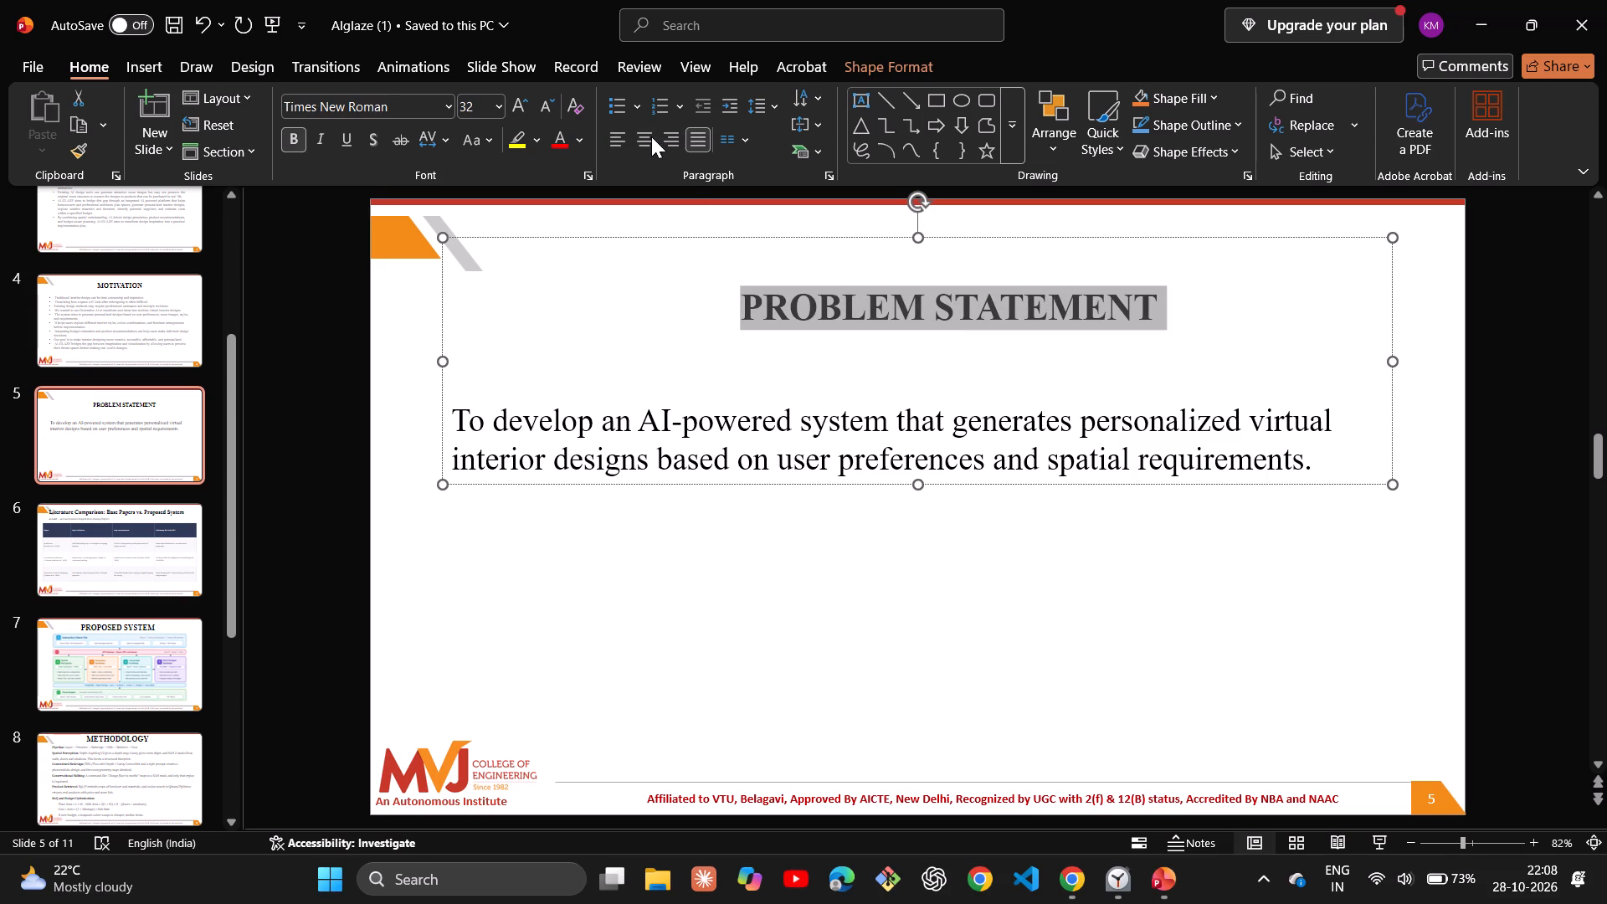
left_click(649, 139)
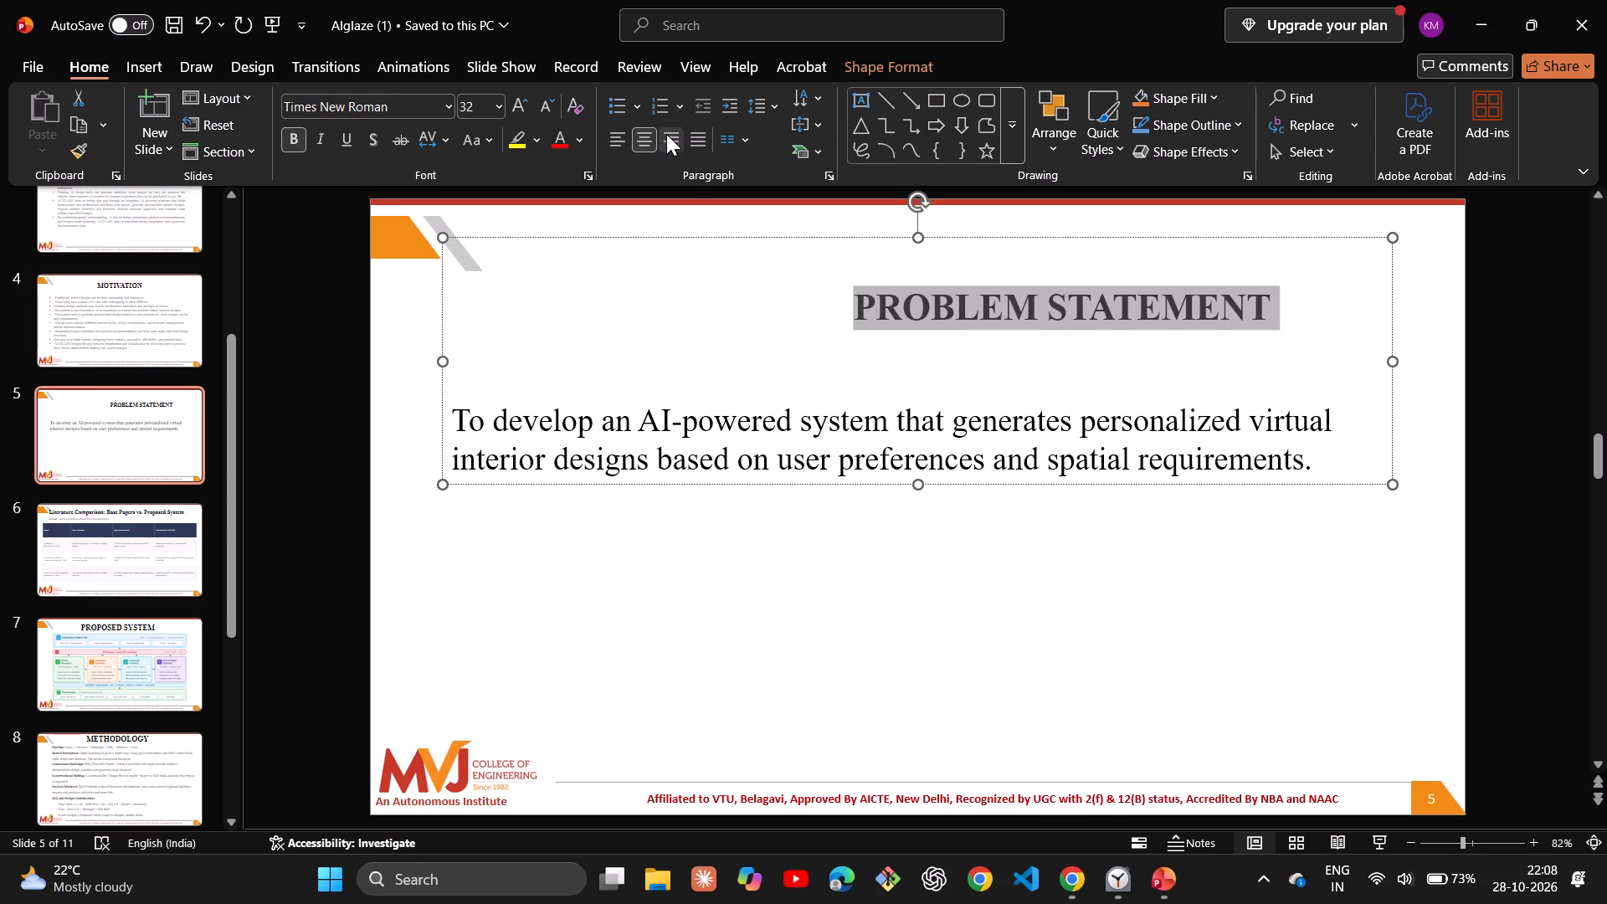
left_click(665, 134)
left_click(691, 137)
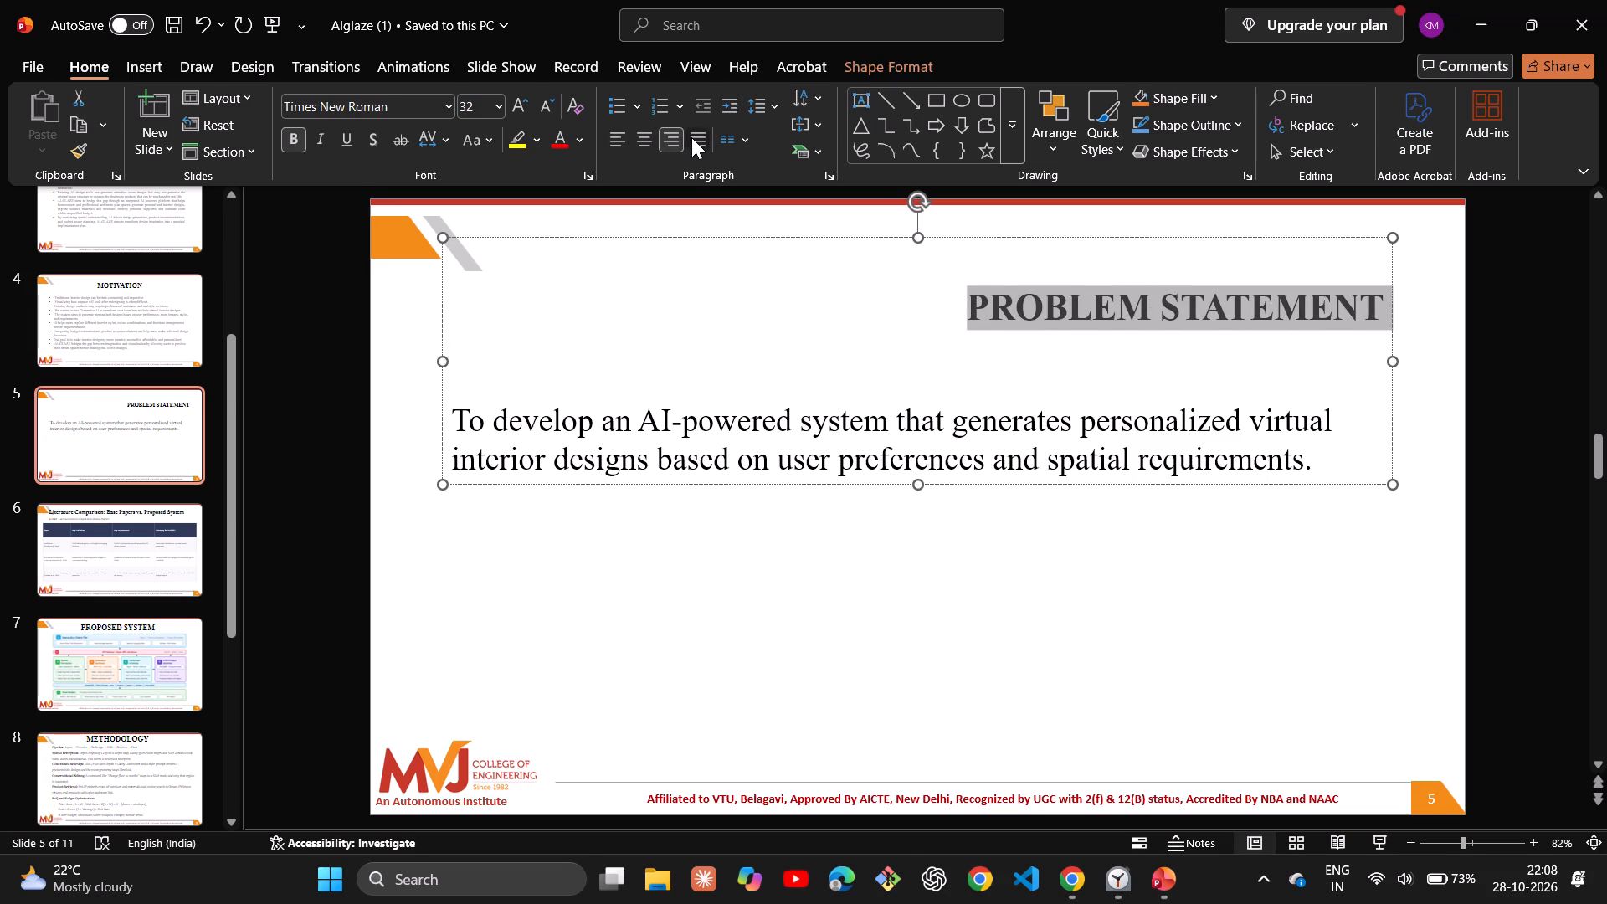
left_click(621, 139)
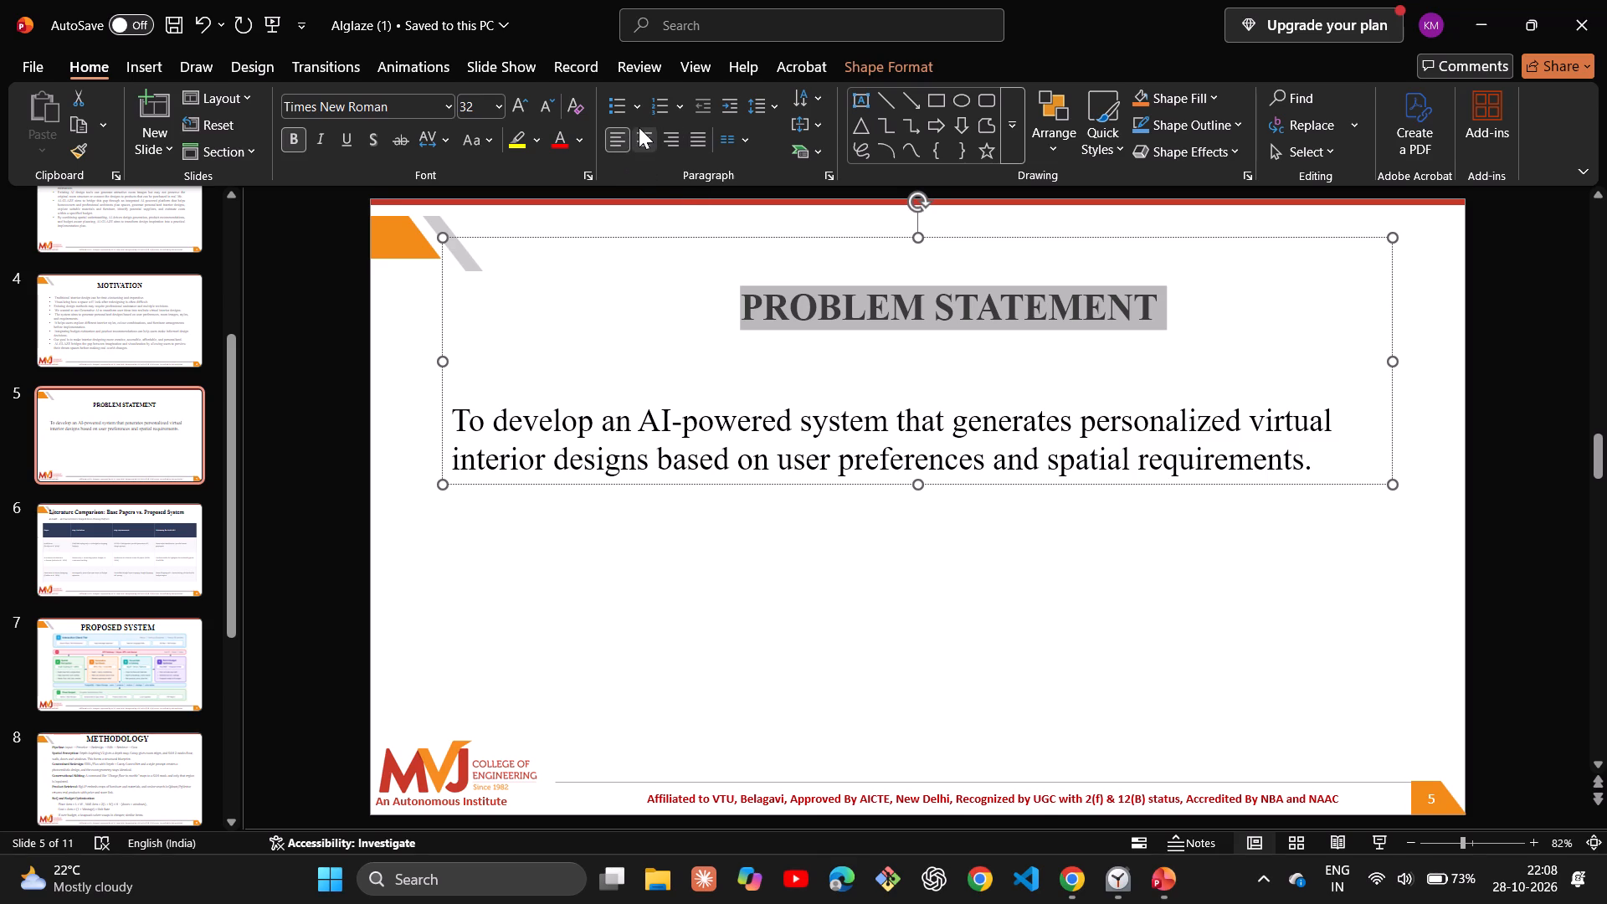
left_click(639, 127)
Delete the extra spaces in front of the PROBLEM STATEMENT heading so it sits closer to the slide's center.
left_click(840, 294)
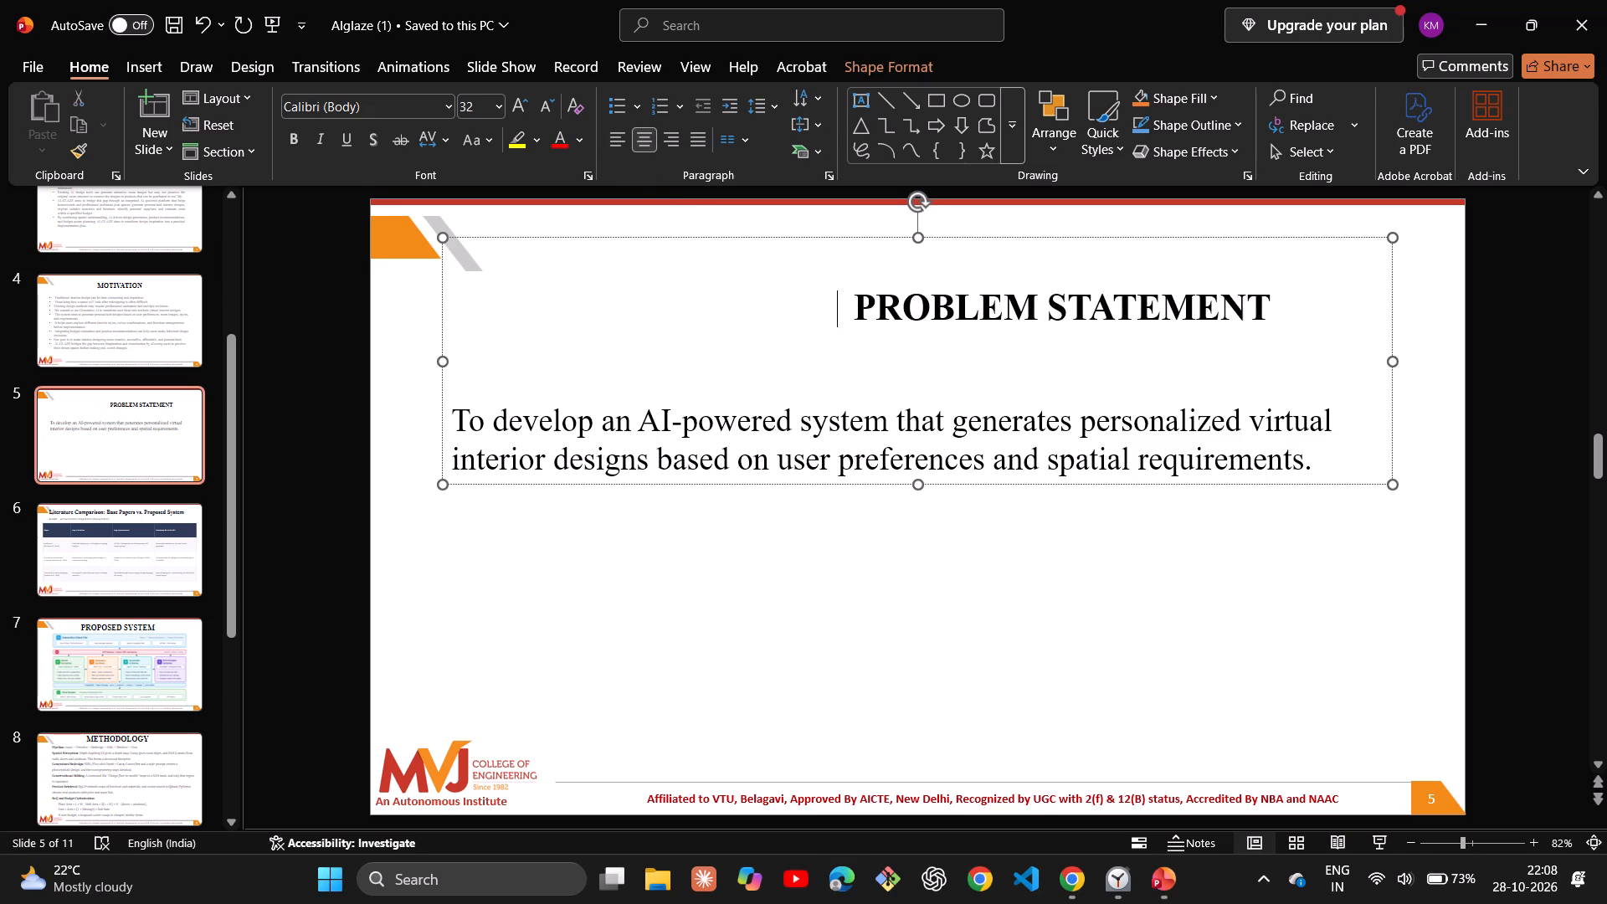
left_click(852, 293)
key("BackSpace")
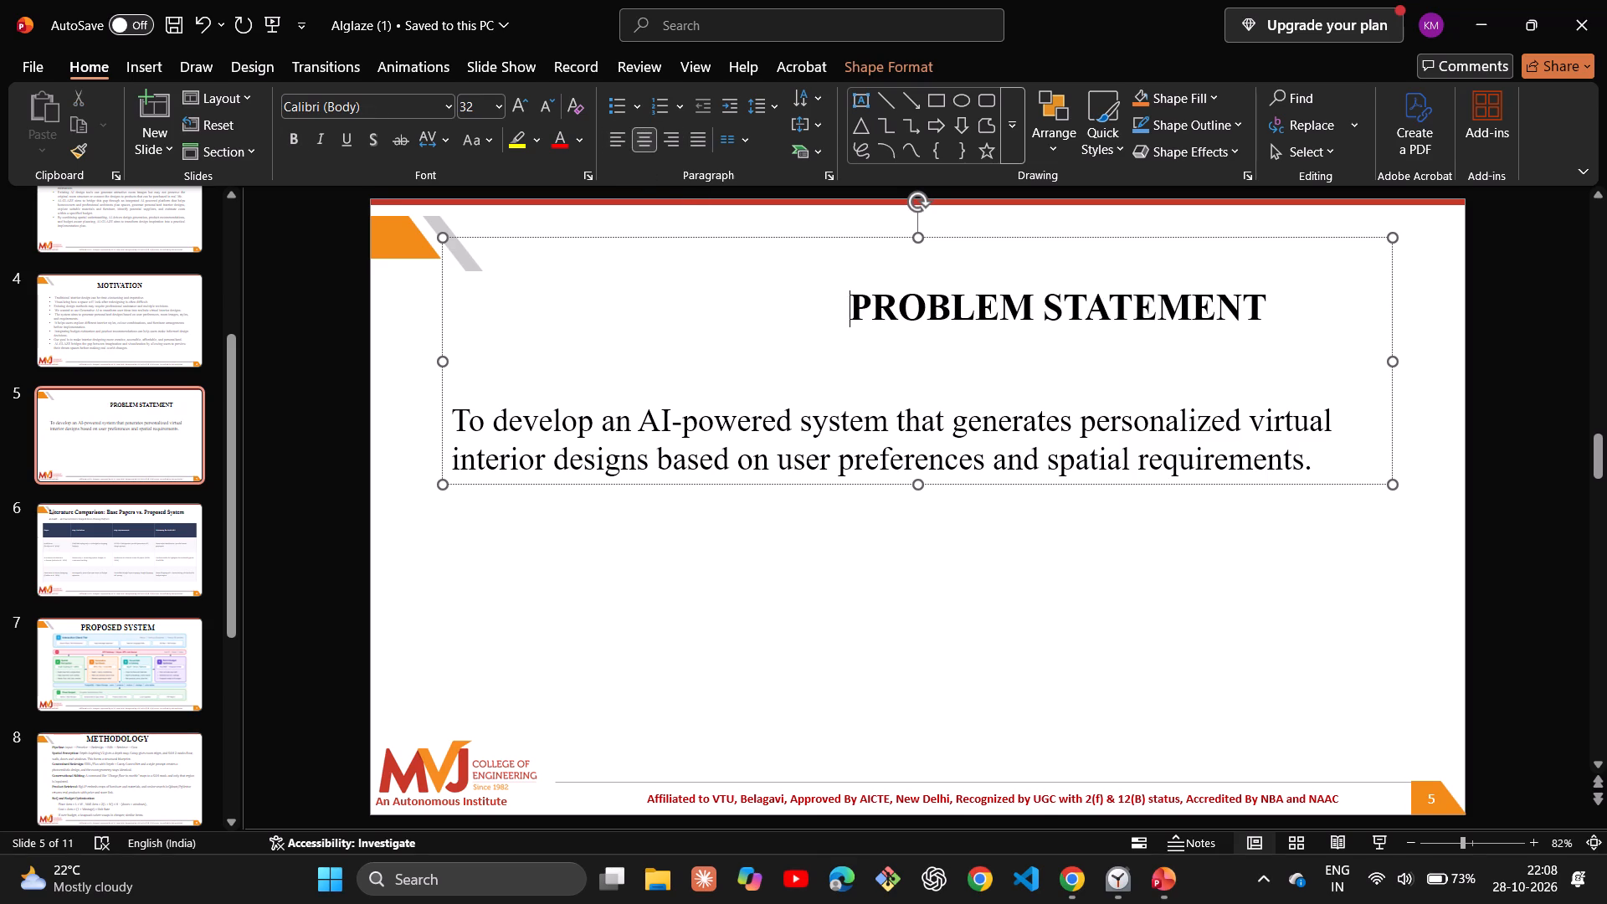
key("BackSpace")
key("BackSpace")
key("BackSpace")
key("BackSpace")
key("BackSpace")
key("BackSpace")
key("BackSpace")
key("BackSpace")
key("BackSpace")
key("BackSpace")
key("BackSpace")
key("BackSpace")
key("BackSpace")
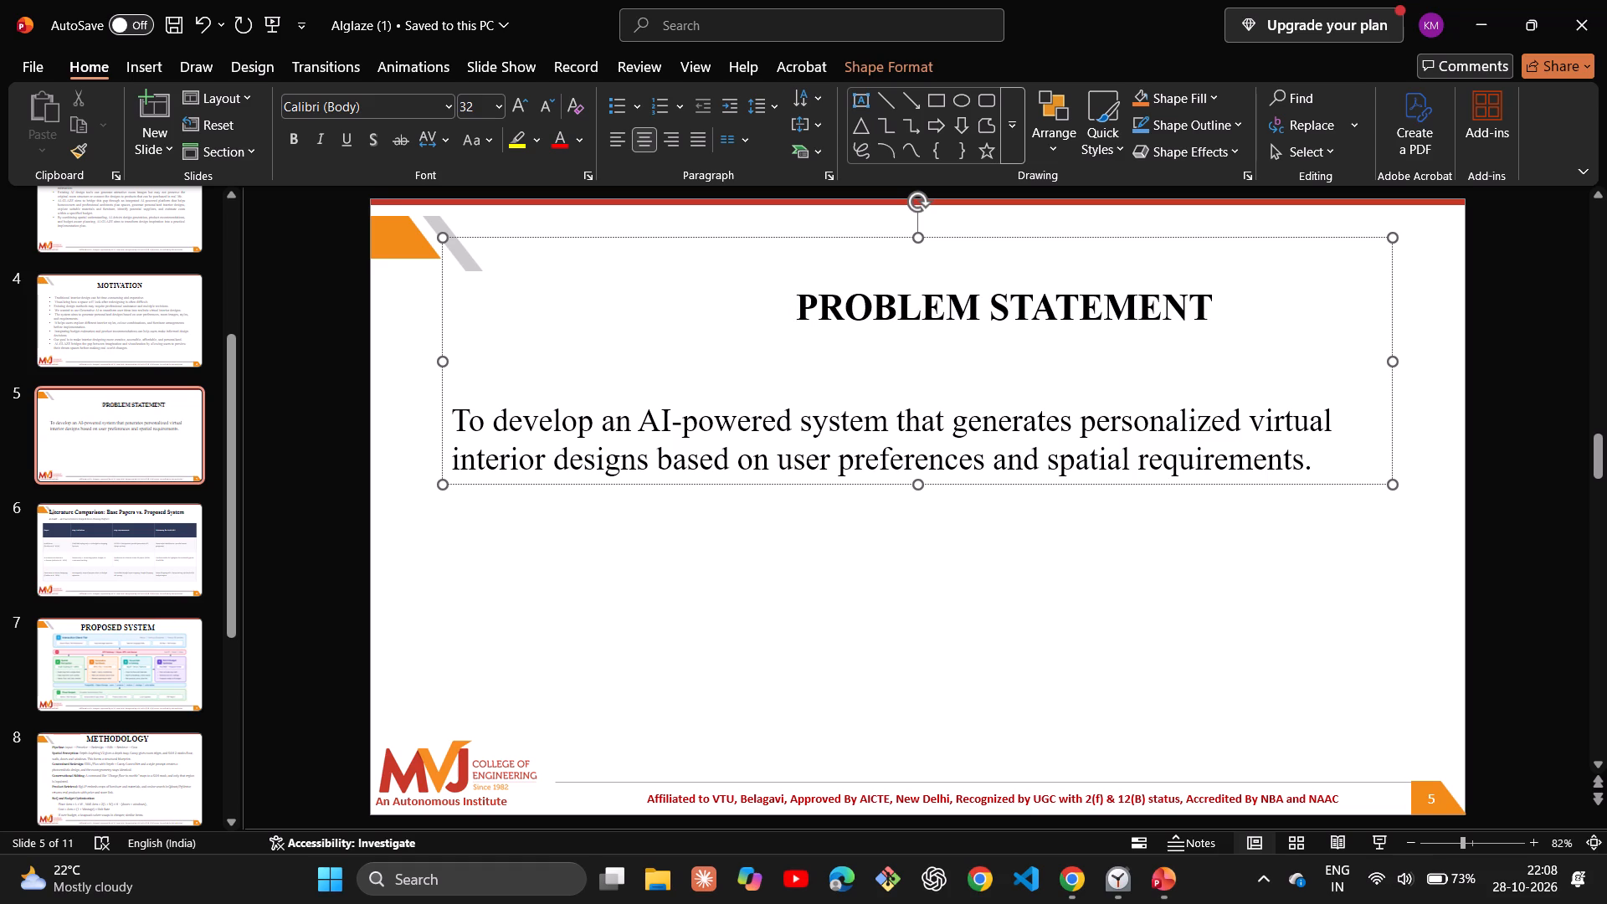
key("BackSpace")
key("BackSpace")
key("BackSpace")
key("BackSpace")
key("BackSpace")
key("BackSpace")
key("BackSpace")
key("BackSpace")
key("BackSpace")
key("BackSpace")
key("BackSpace")
key("BackSpace")
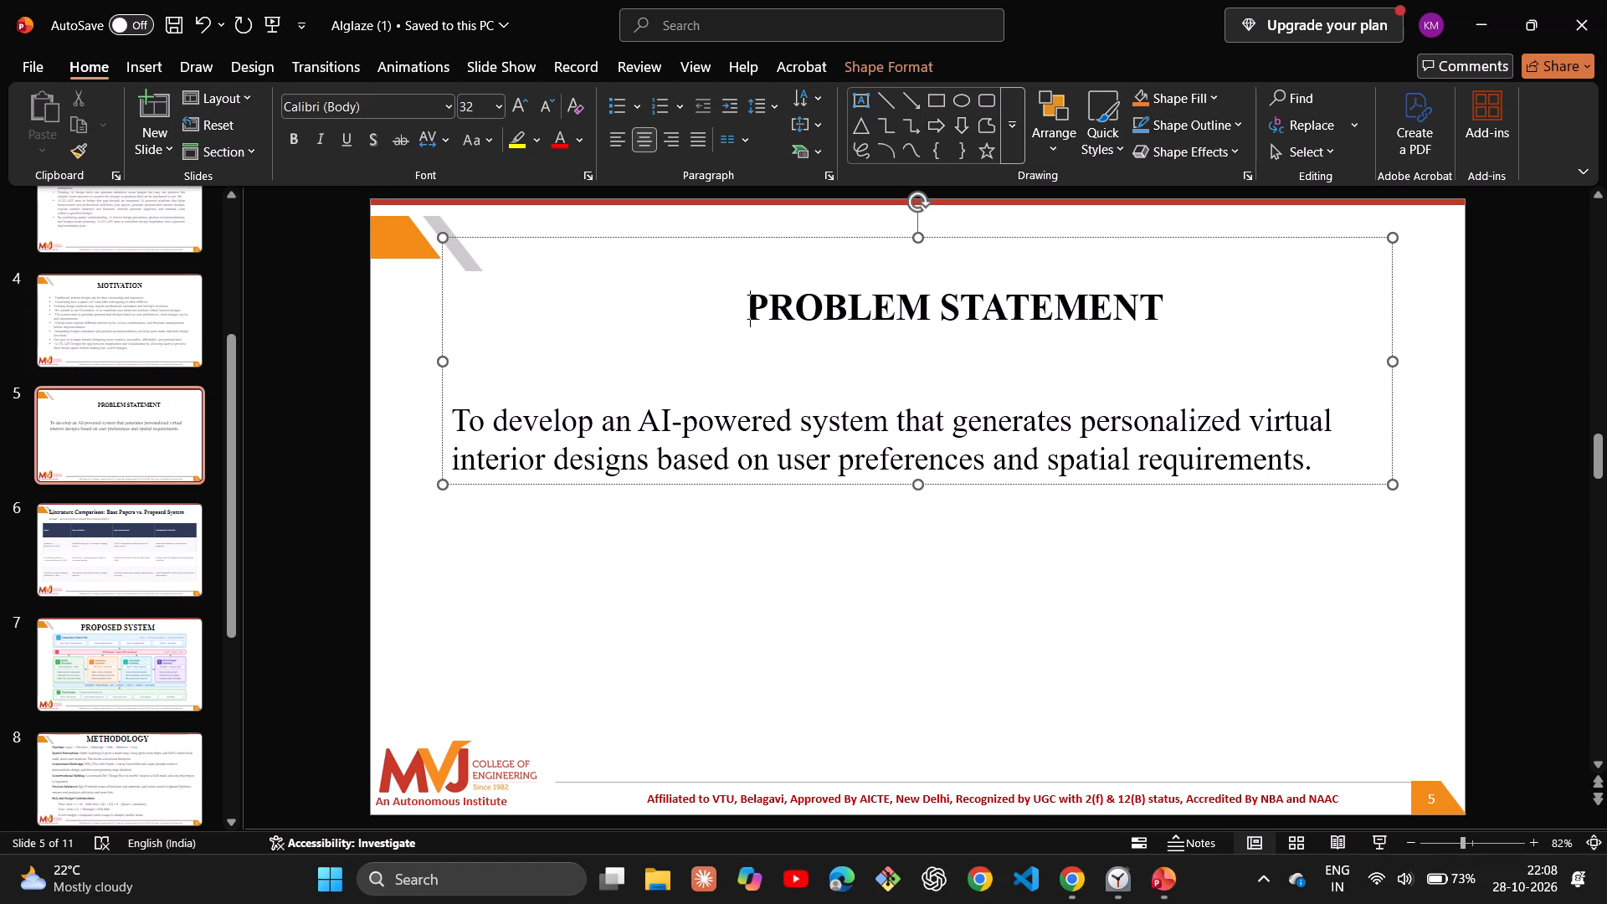
key("BackSpace")
key("BackSpace")
key("BackSpace")
key("BackSpace")
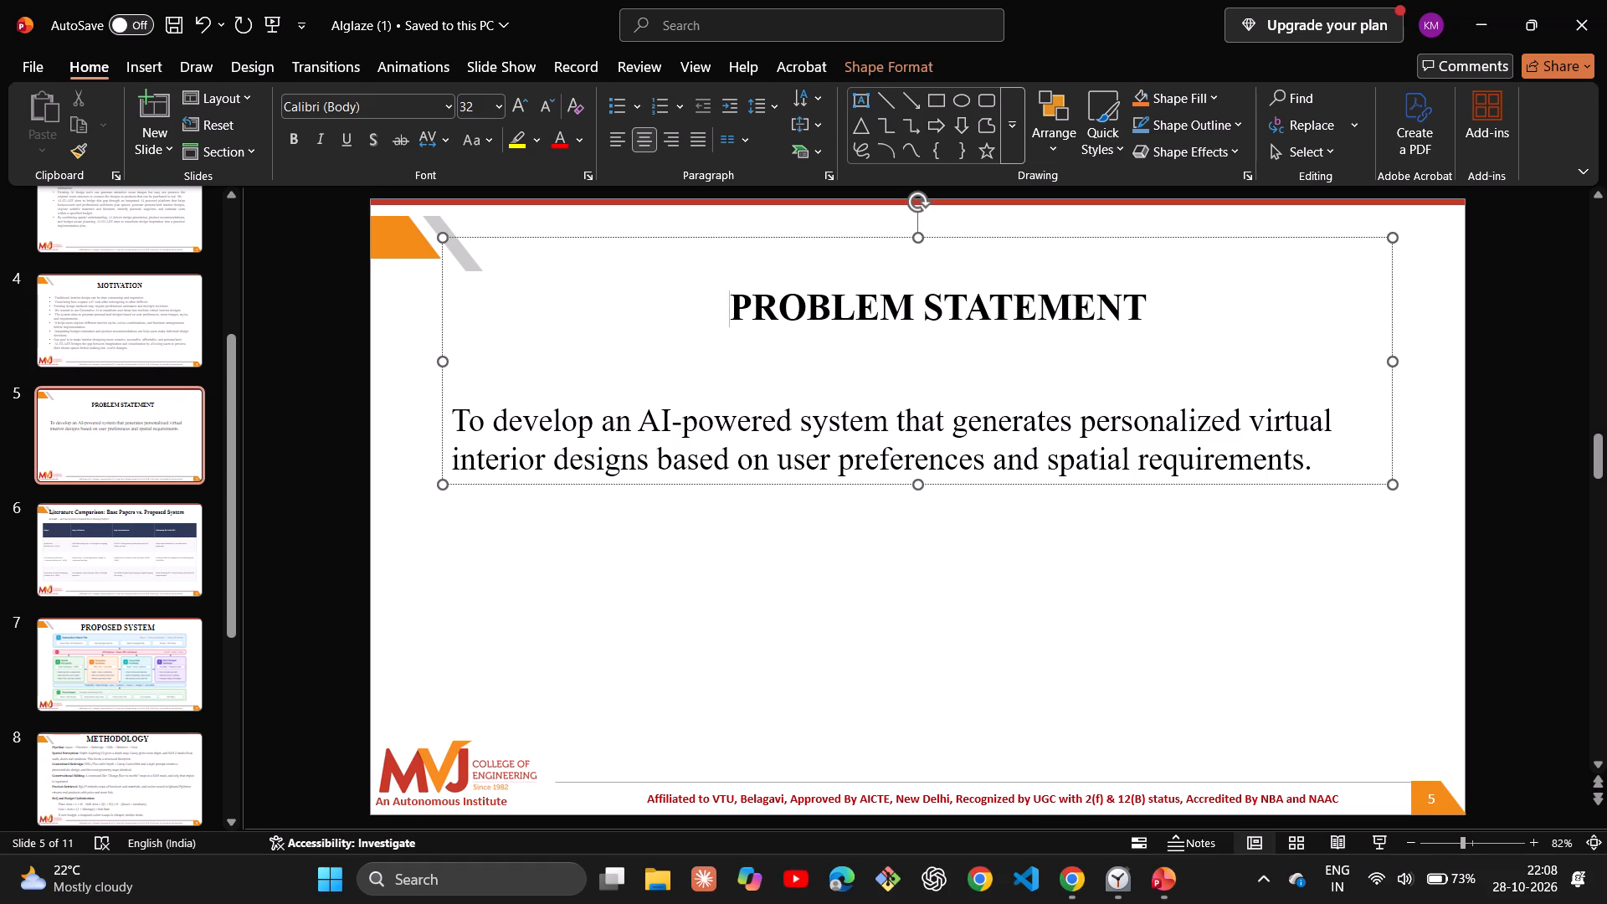
left_click(1430, 381)
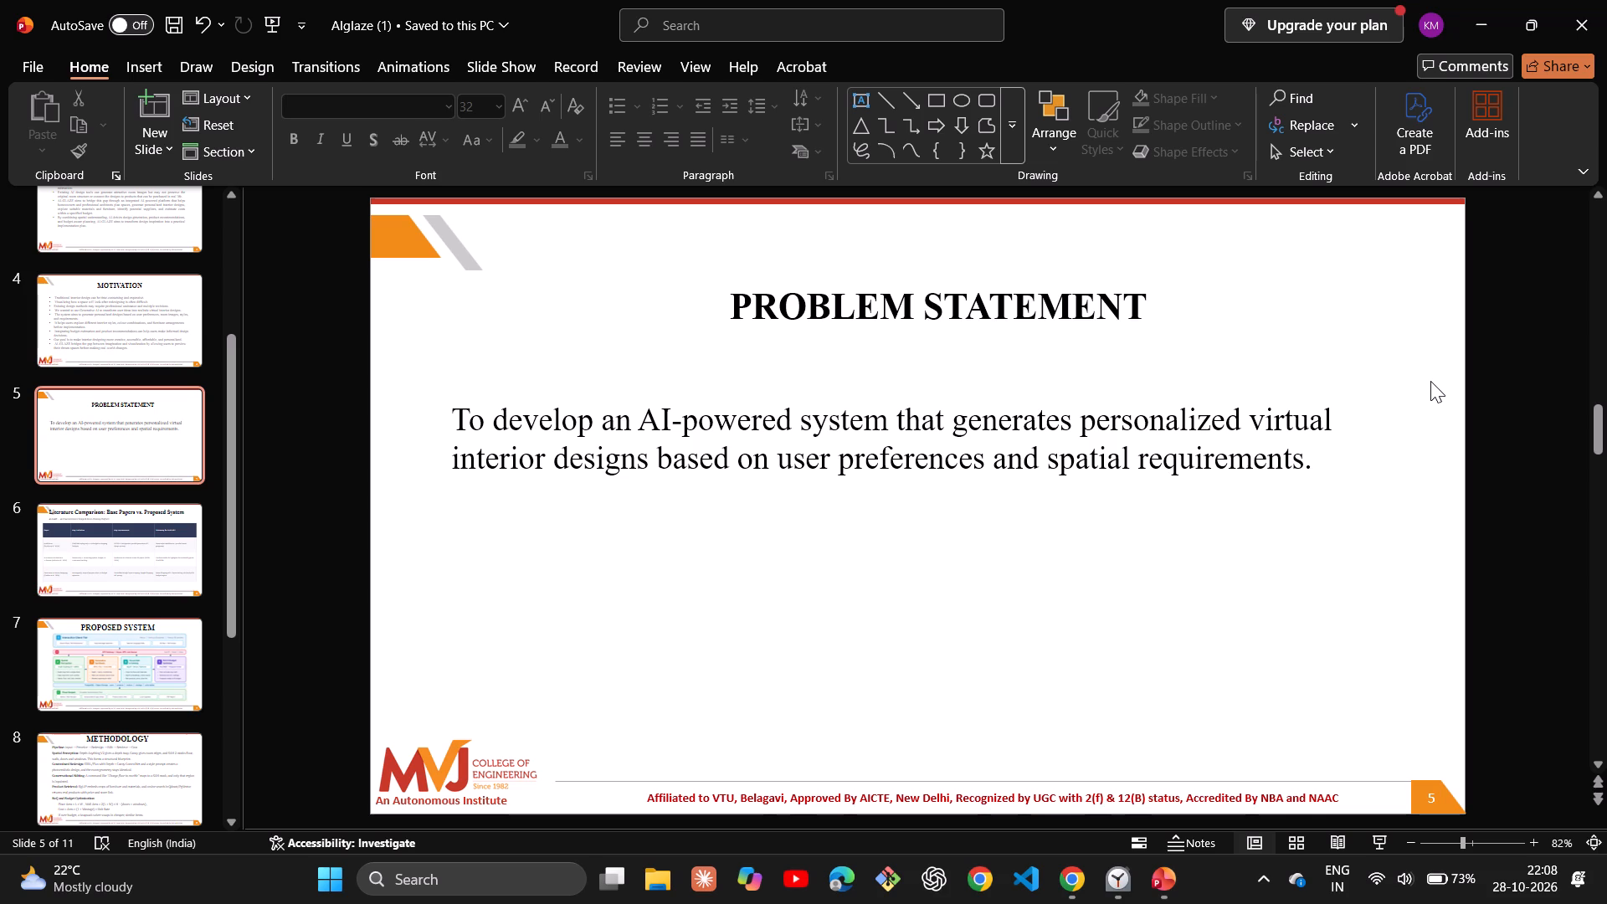
Go to slide 6 with the literature comparison table.
key("Down")
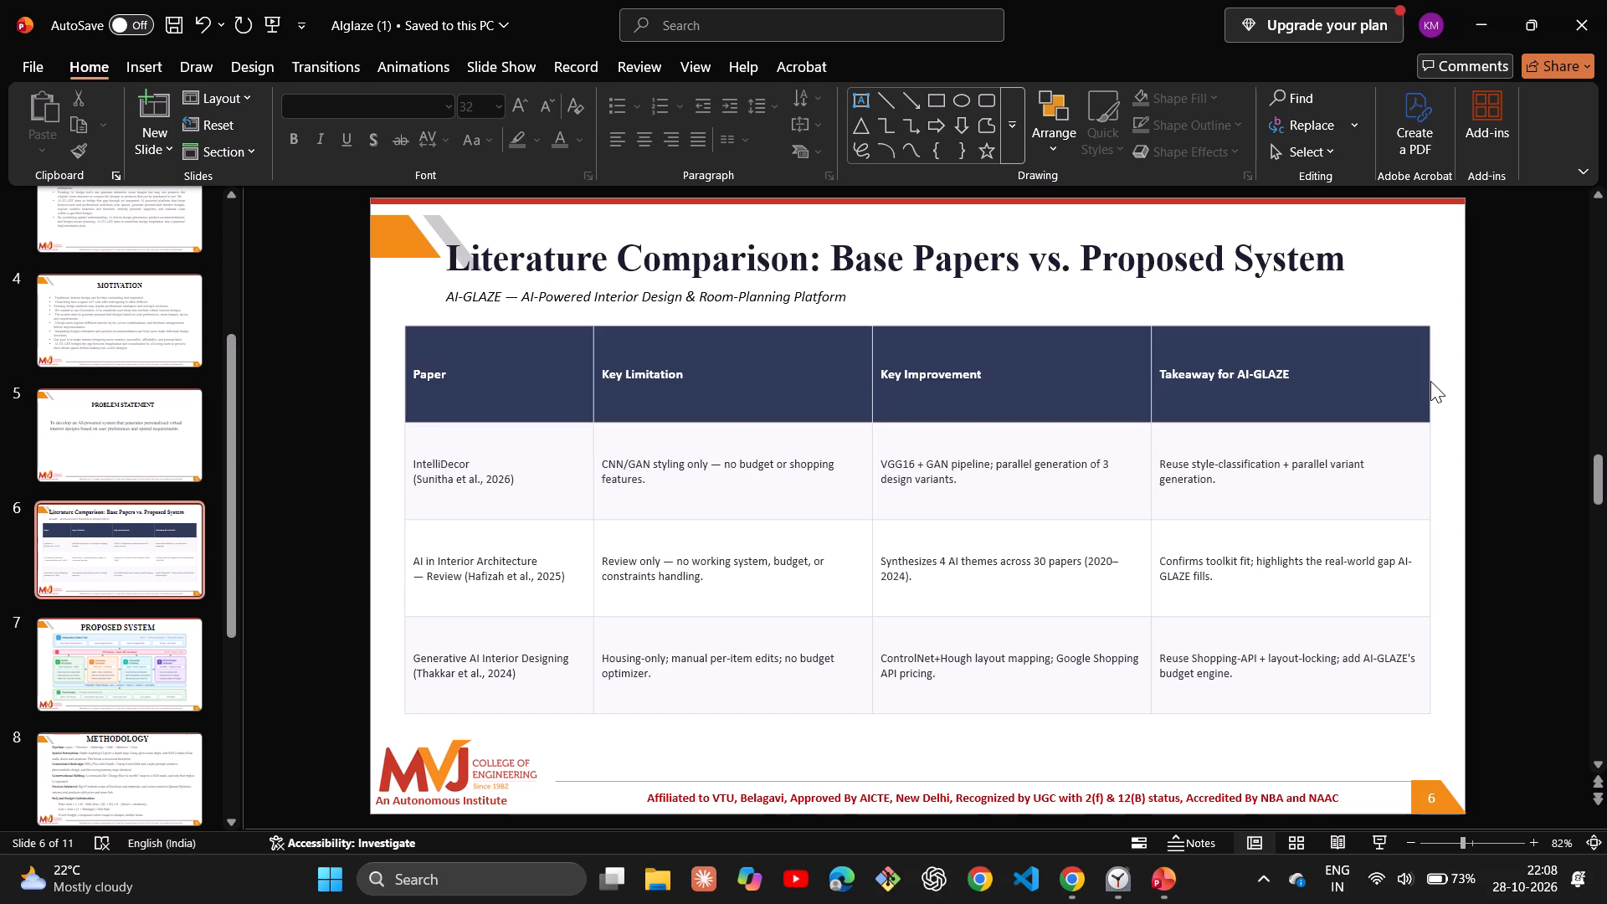
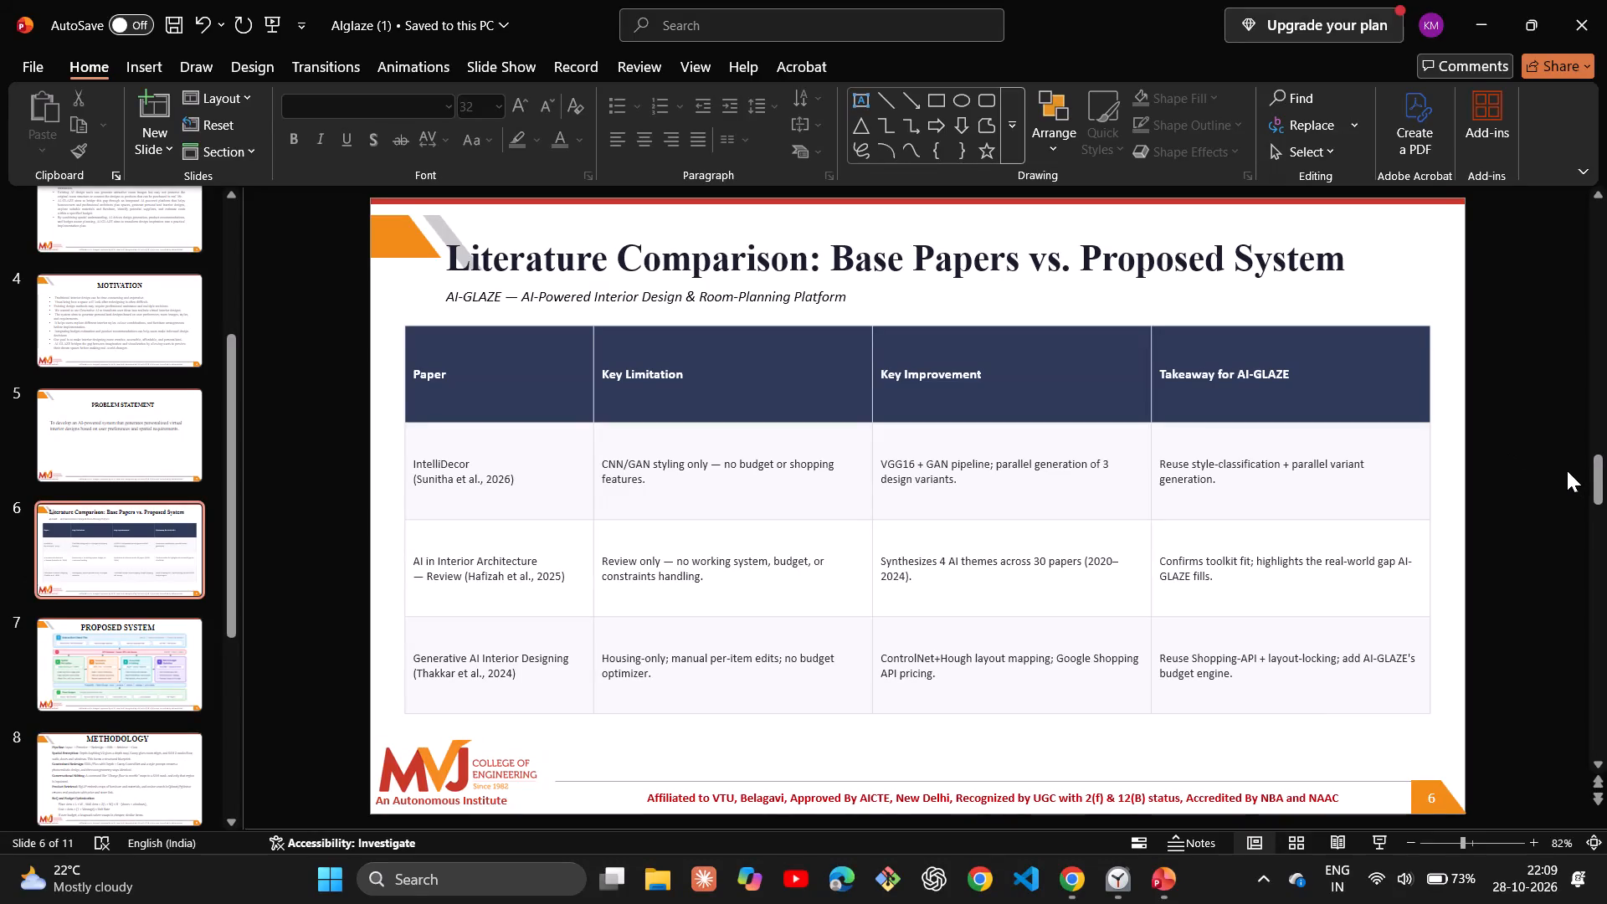
On slide 8, shift the METHODOLOGY heading sideways so it is horizontally centered on the slide.
left_click(1567, 470)
key("Down")
key("Down")
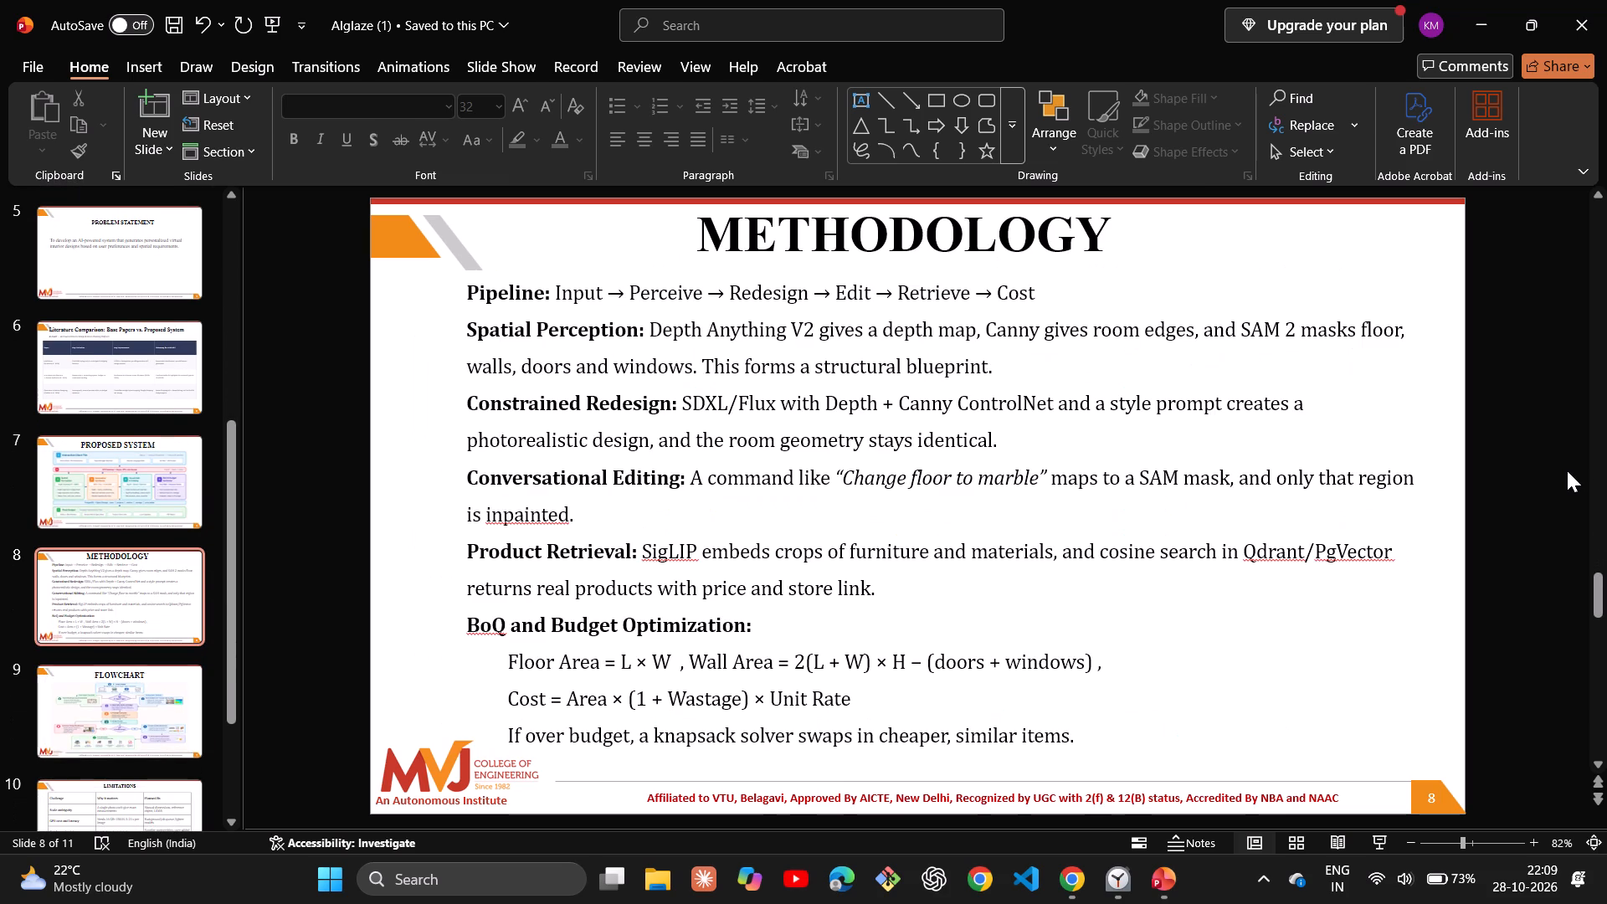
key("Down")
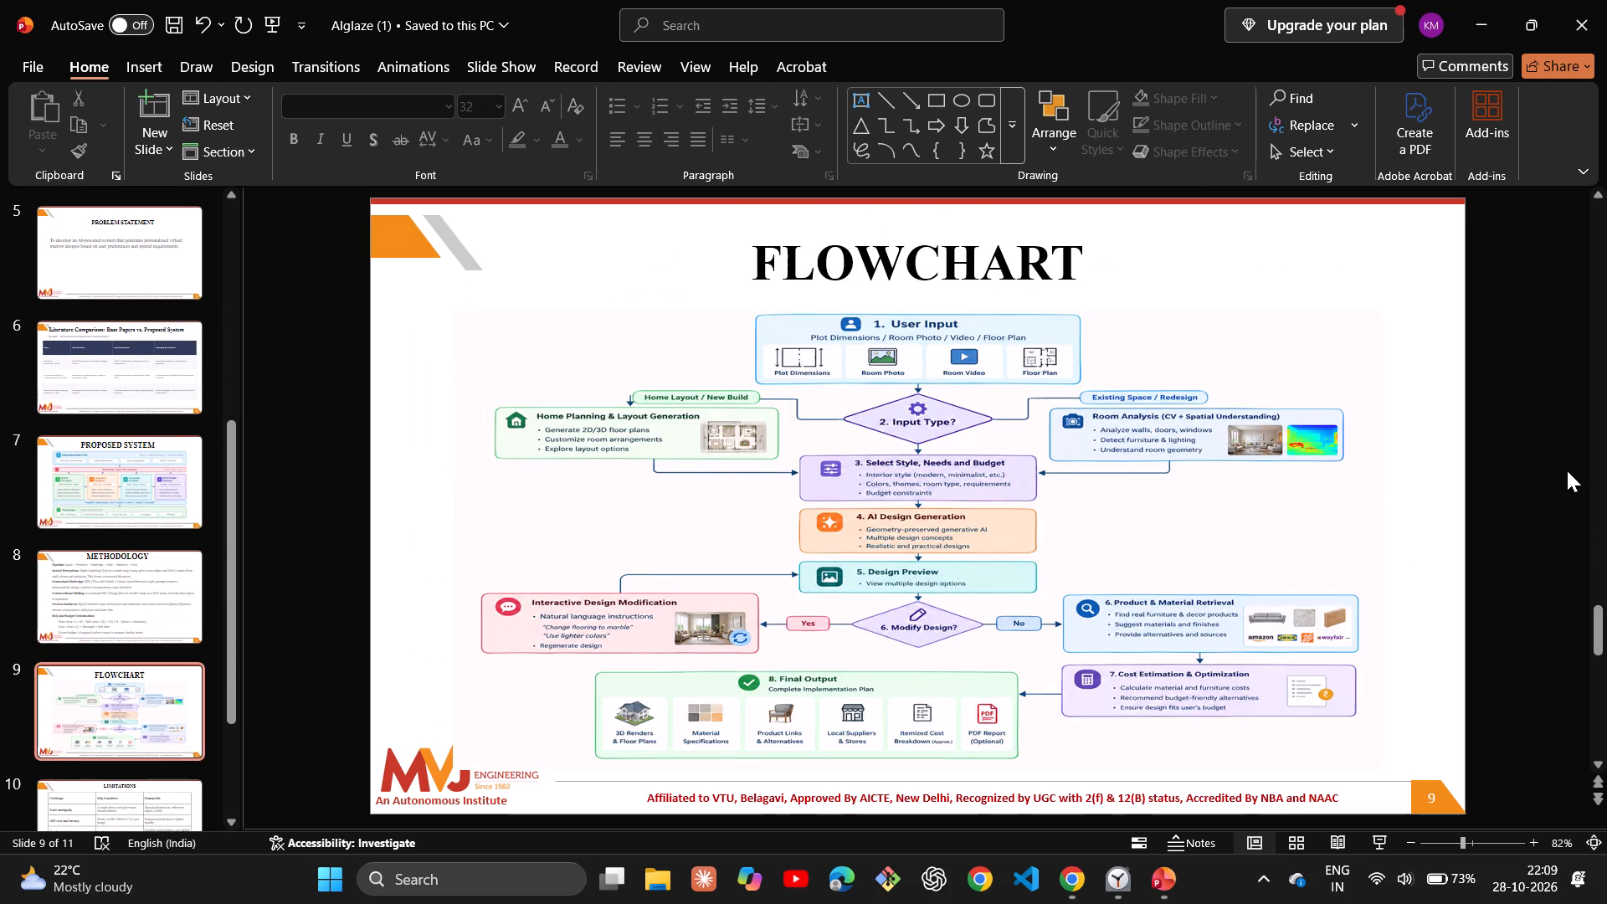
key("Up")
left_click(1250, 576)
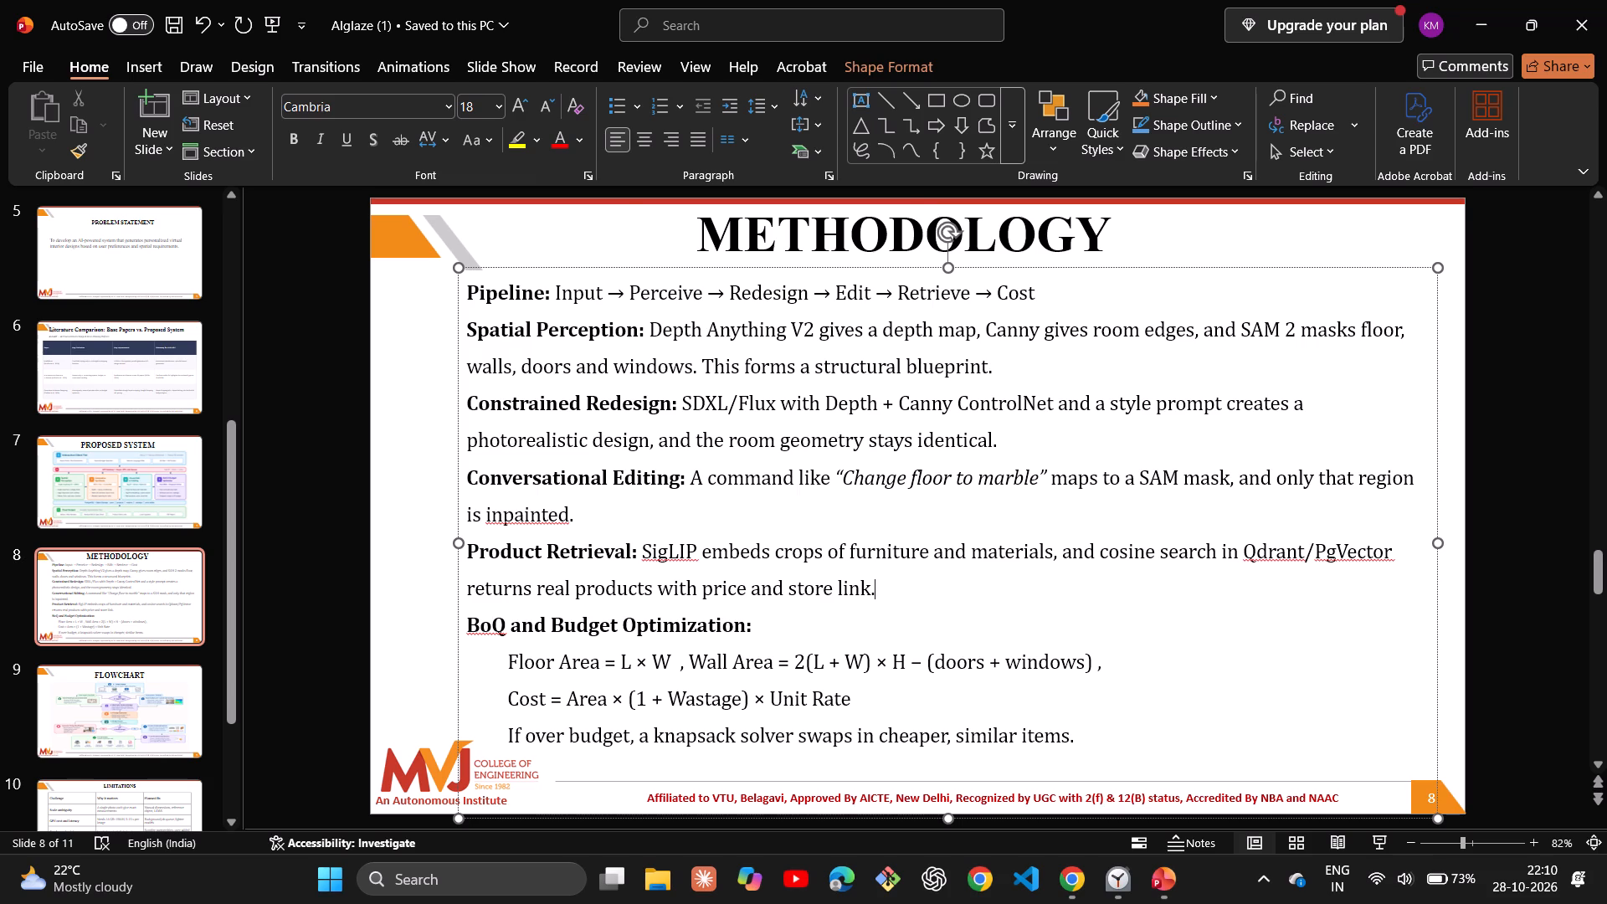
left_click_drag(997, 264, 1027, 265)
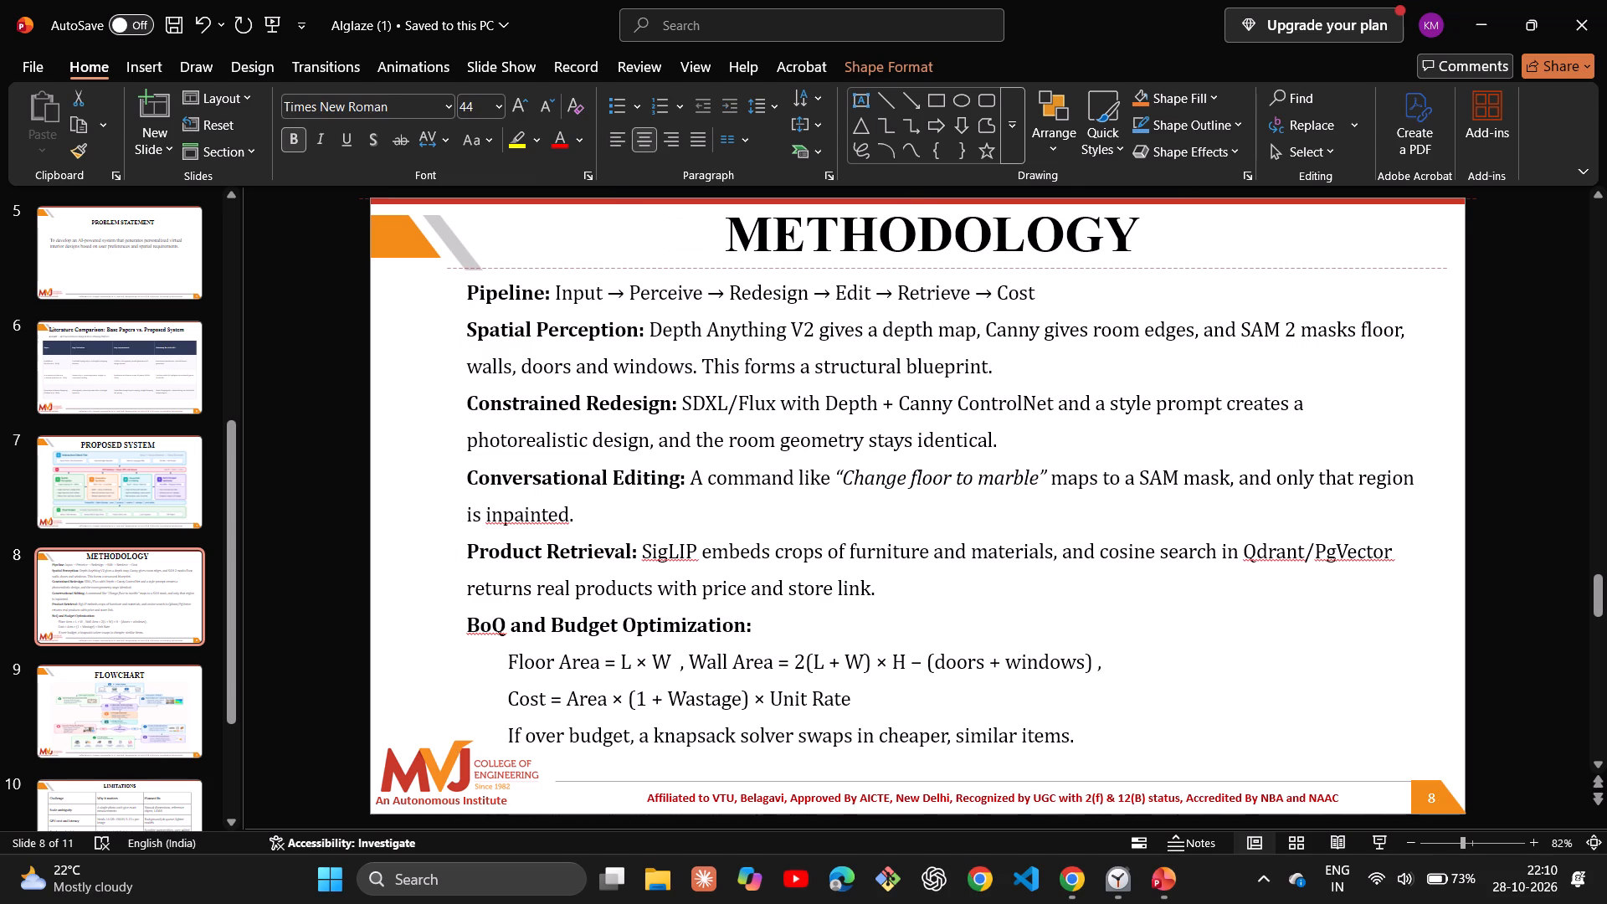
left_click_drag(1027, 265, 1007, 264)
Move the methodology body text box on slide 8 so it is horizontally centered under the heading.
left_click(1008, 371)
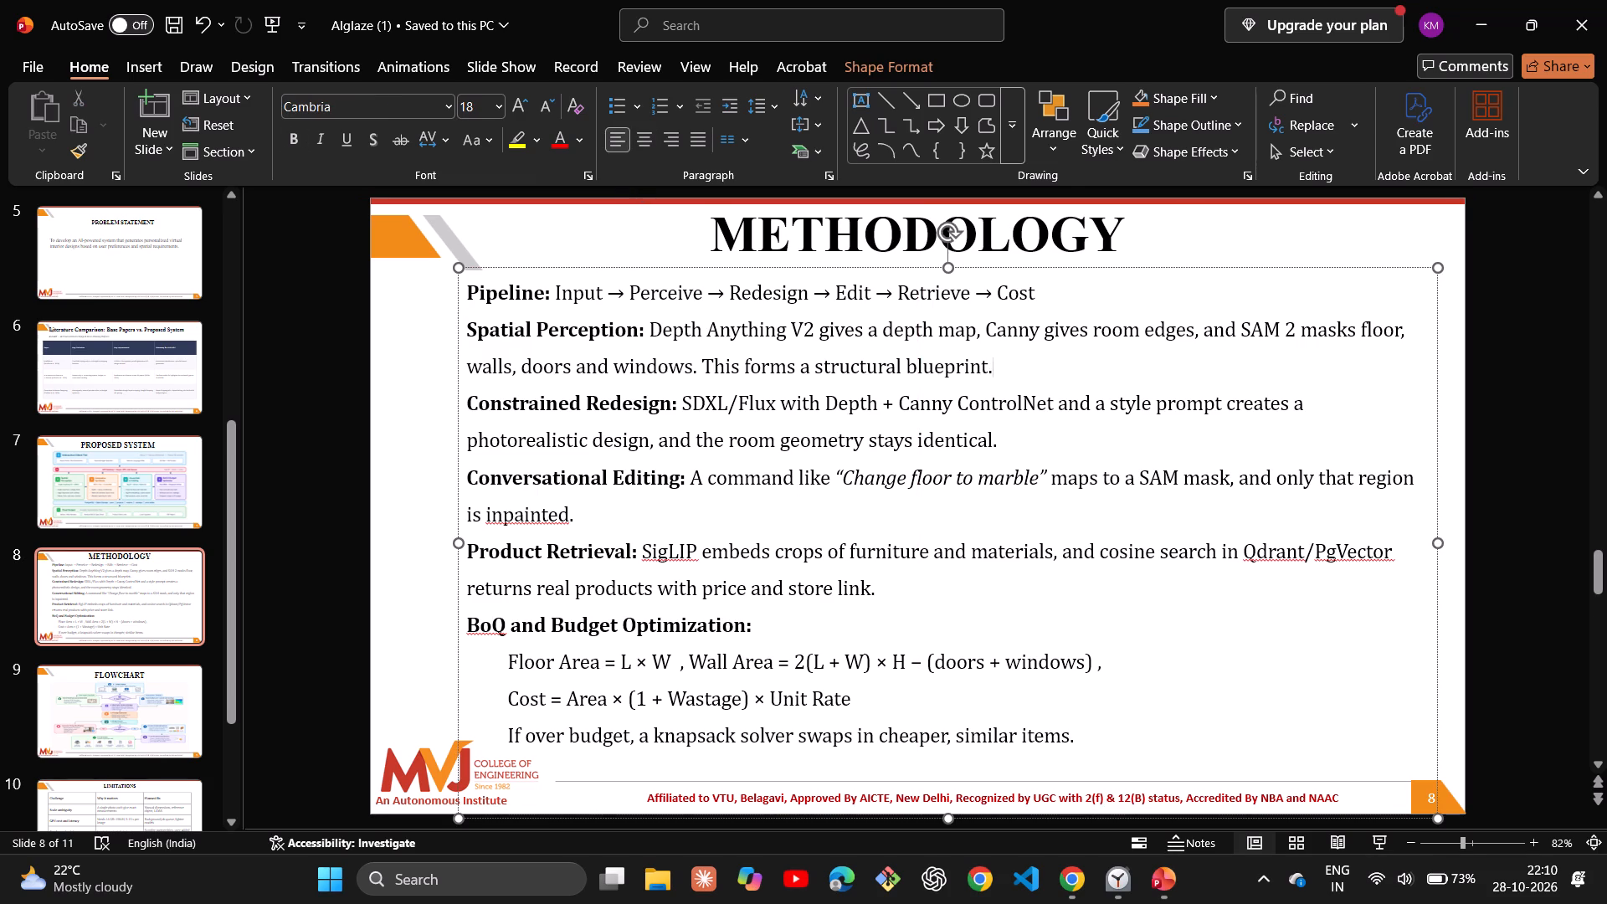
left_click_drag(1224, 265, 1191, 272)
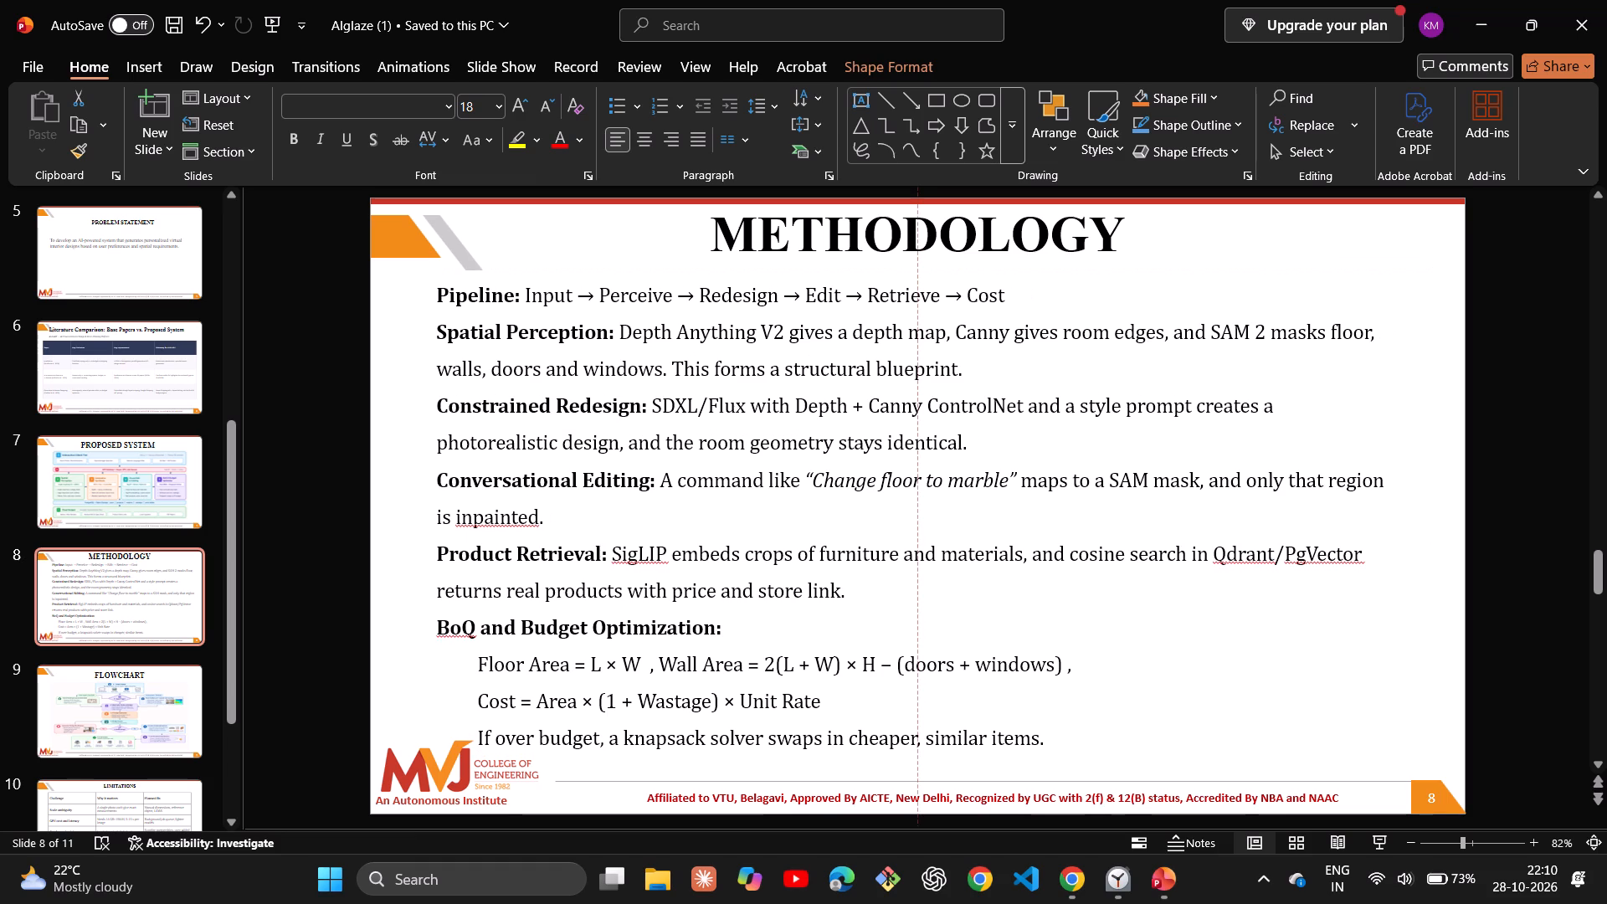
Nudge the methodology body text box on slide 8 slightly, keeping it aligned with the slide's vertical centerline.
left_click_drag(1191, 272, 1194, 273)
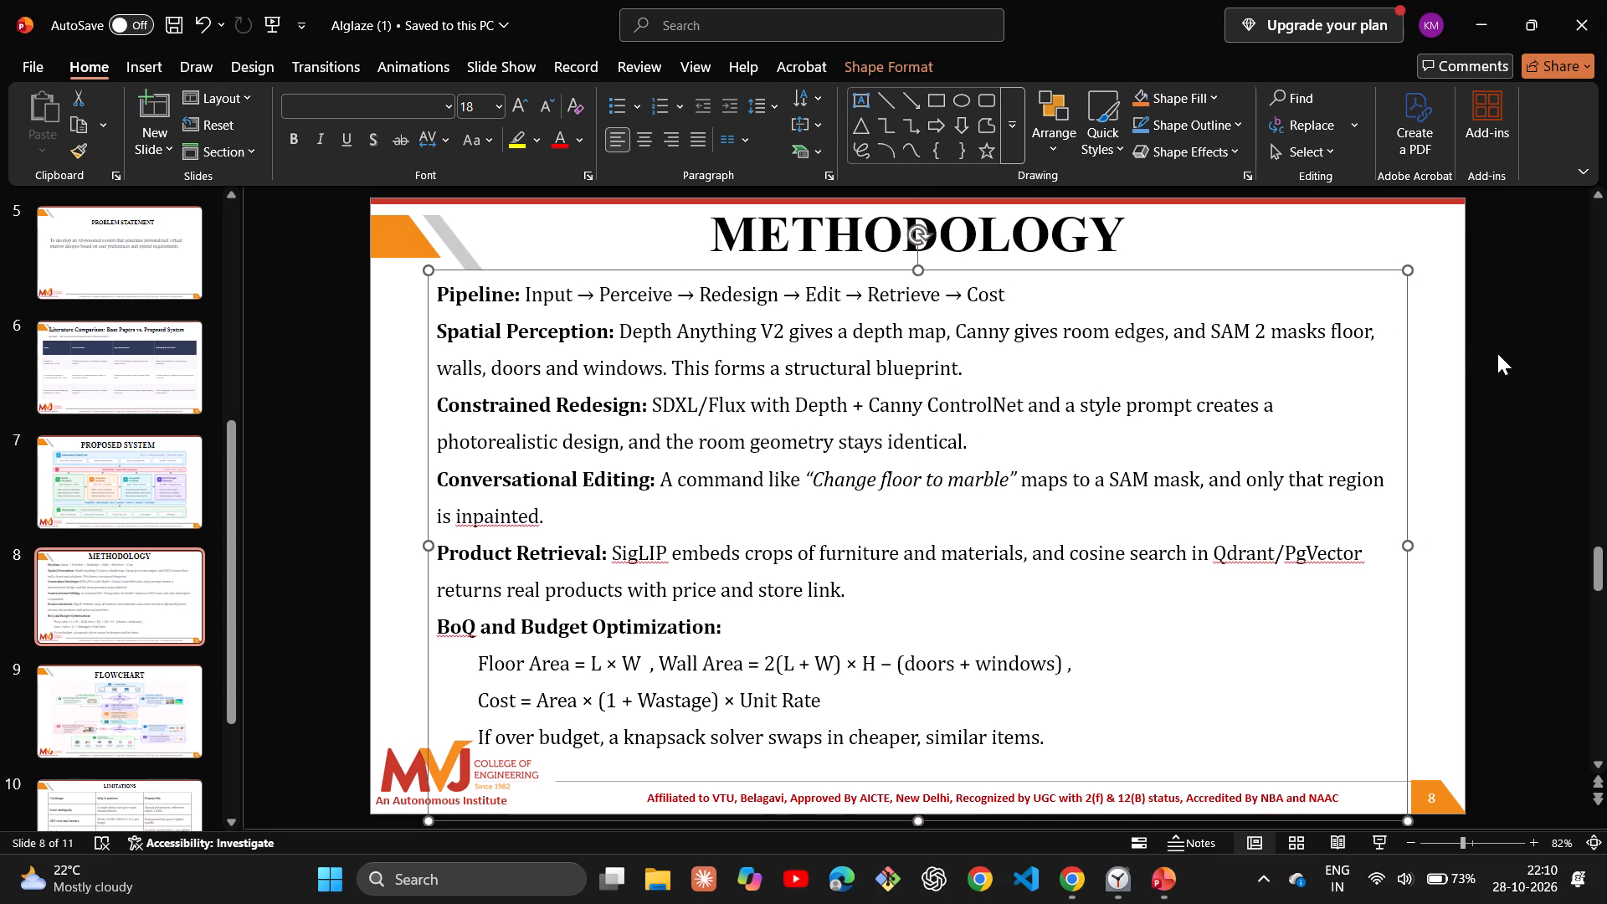
left_click(1456, 348)
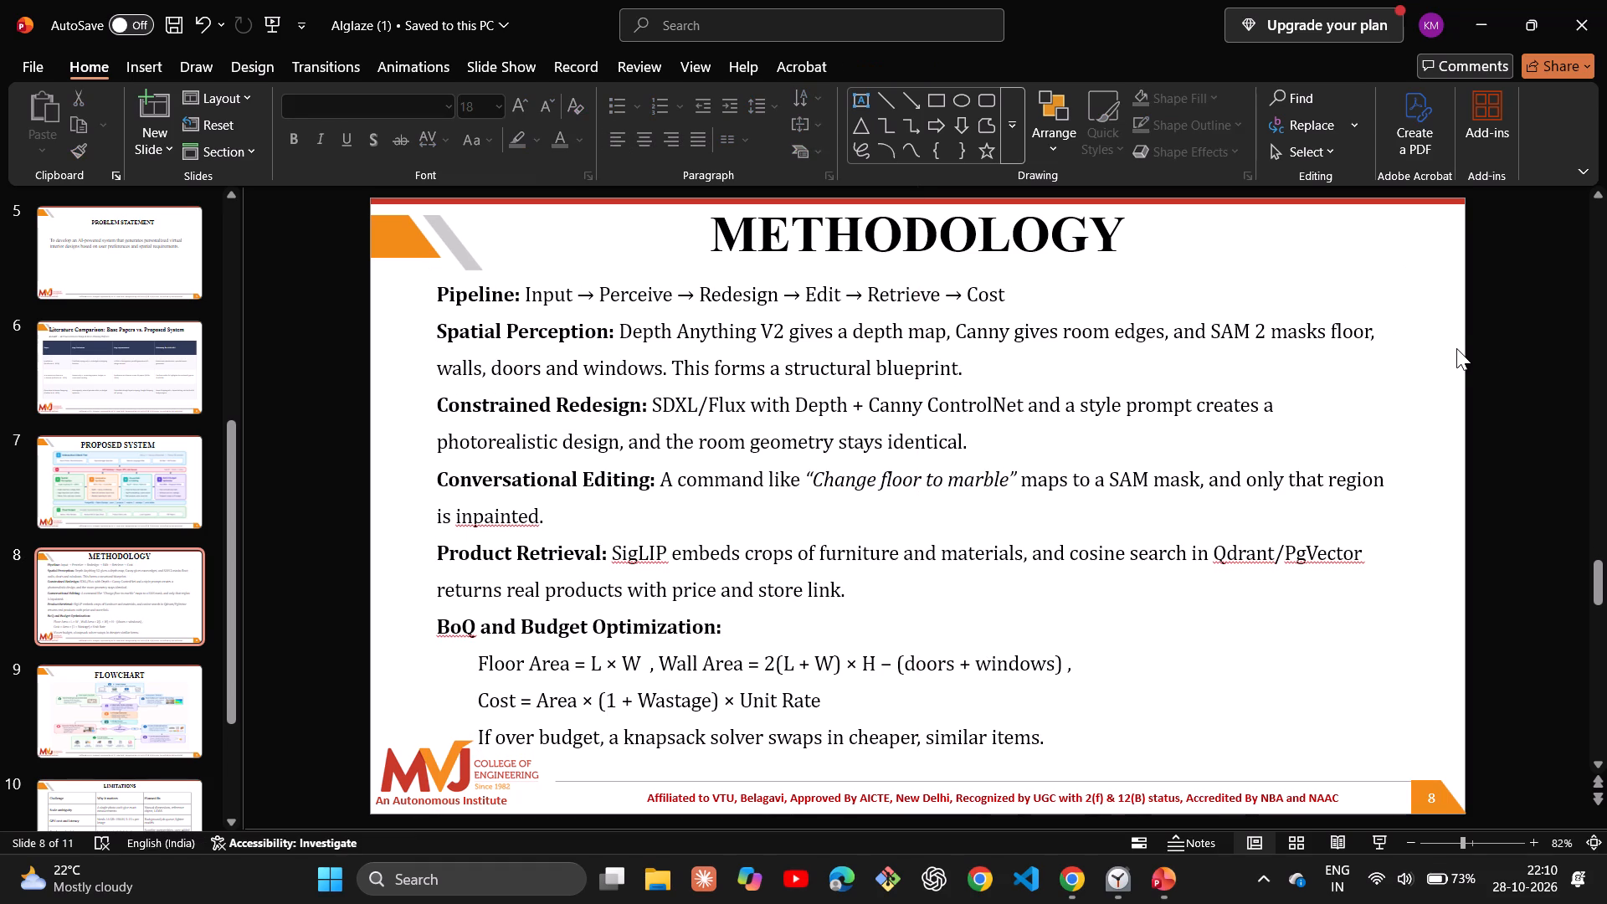
Check the layout of the remaining slides after METHODOLOGY, from FLOWCHART and LIMITATIONS through to the closing Thank You slide.
key("Down")
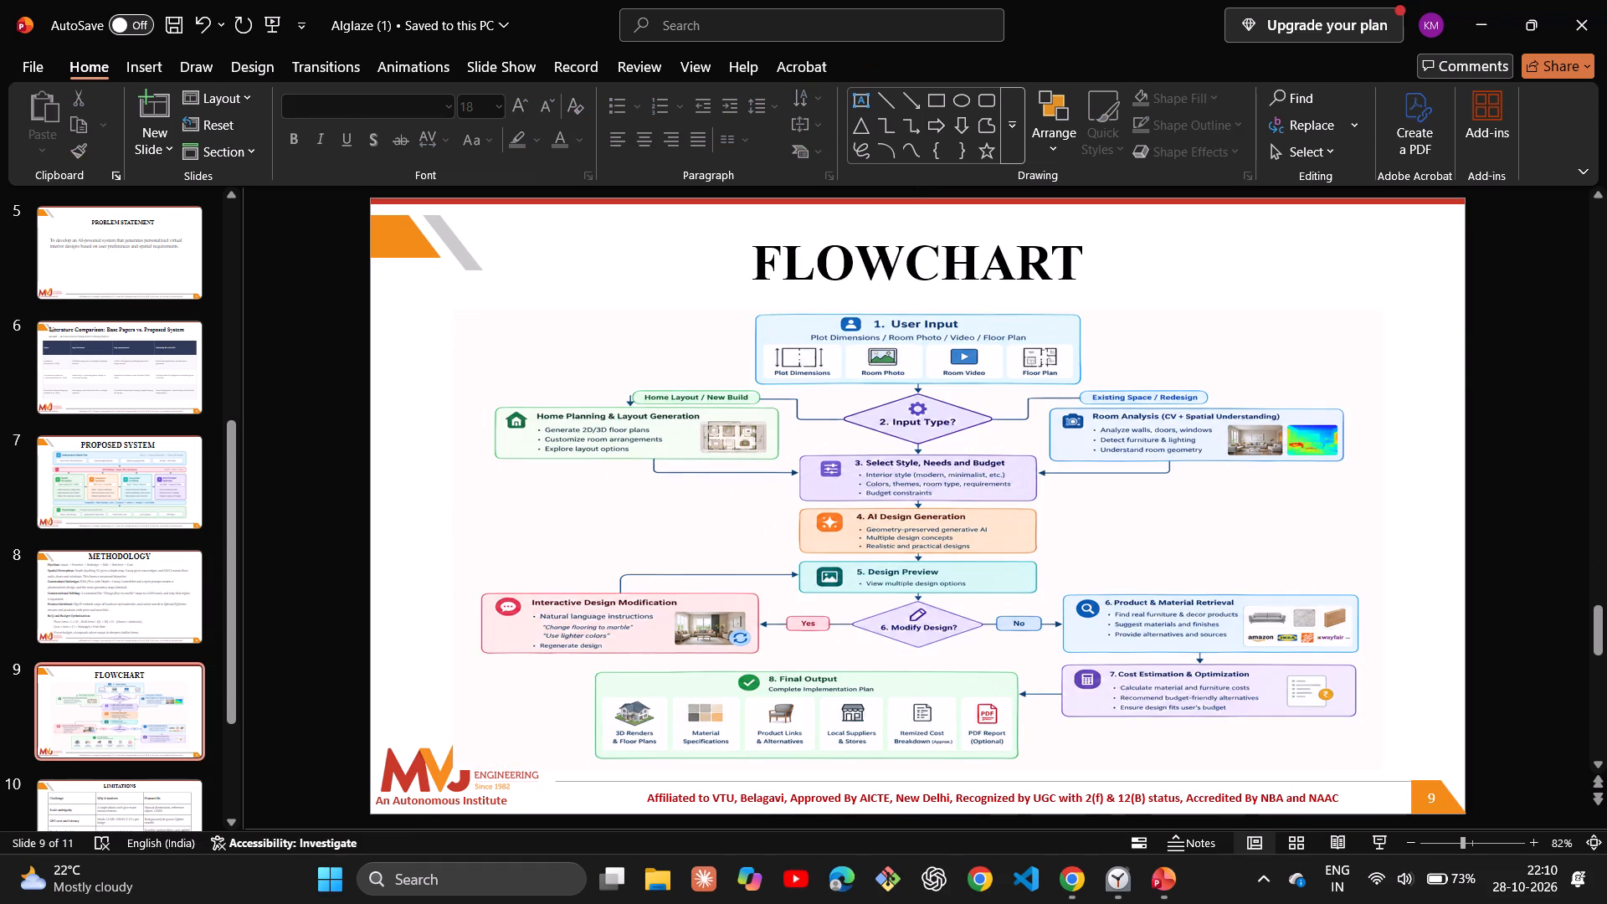
left_click(944, 462)
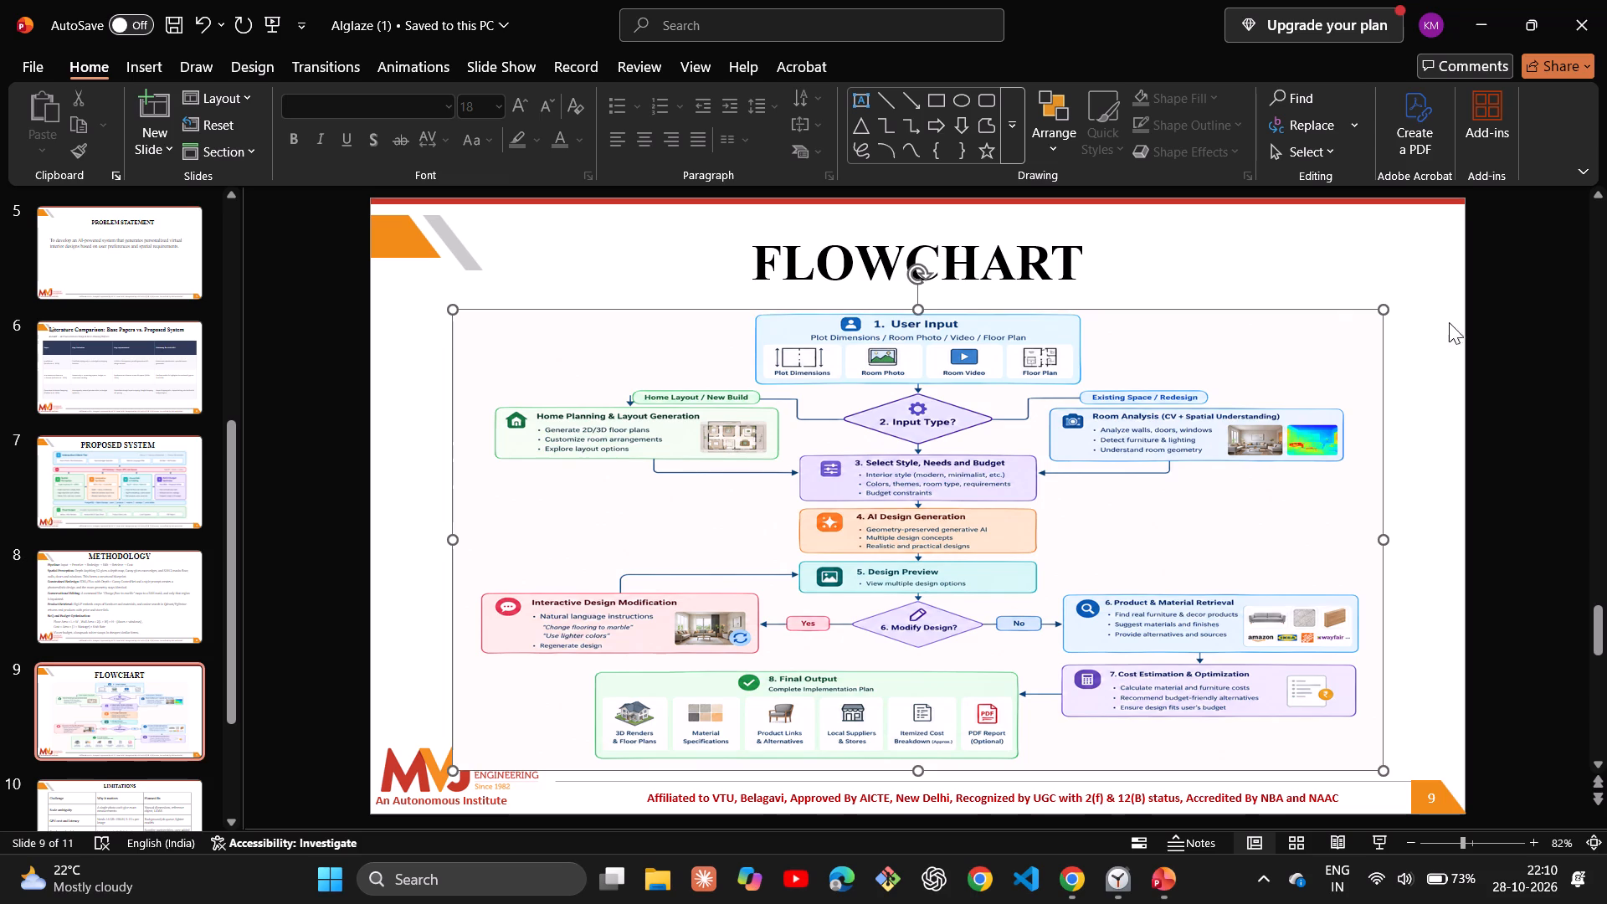
left_click(1418, 341)
left_click(1536, 357)
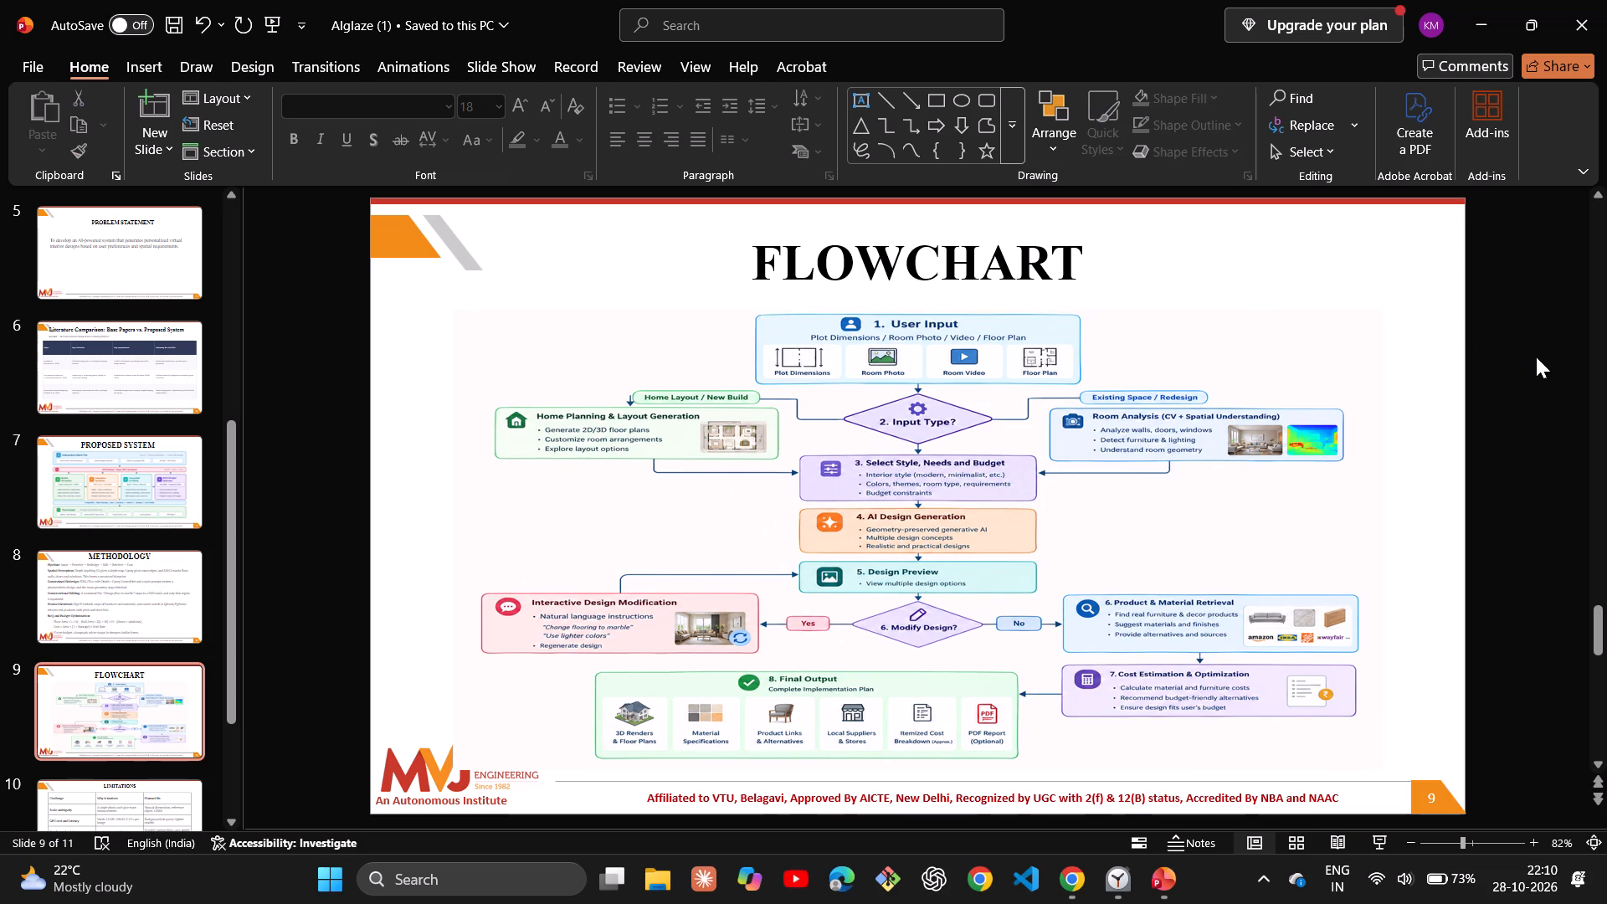
key("Down")
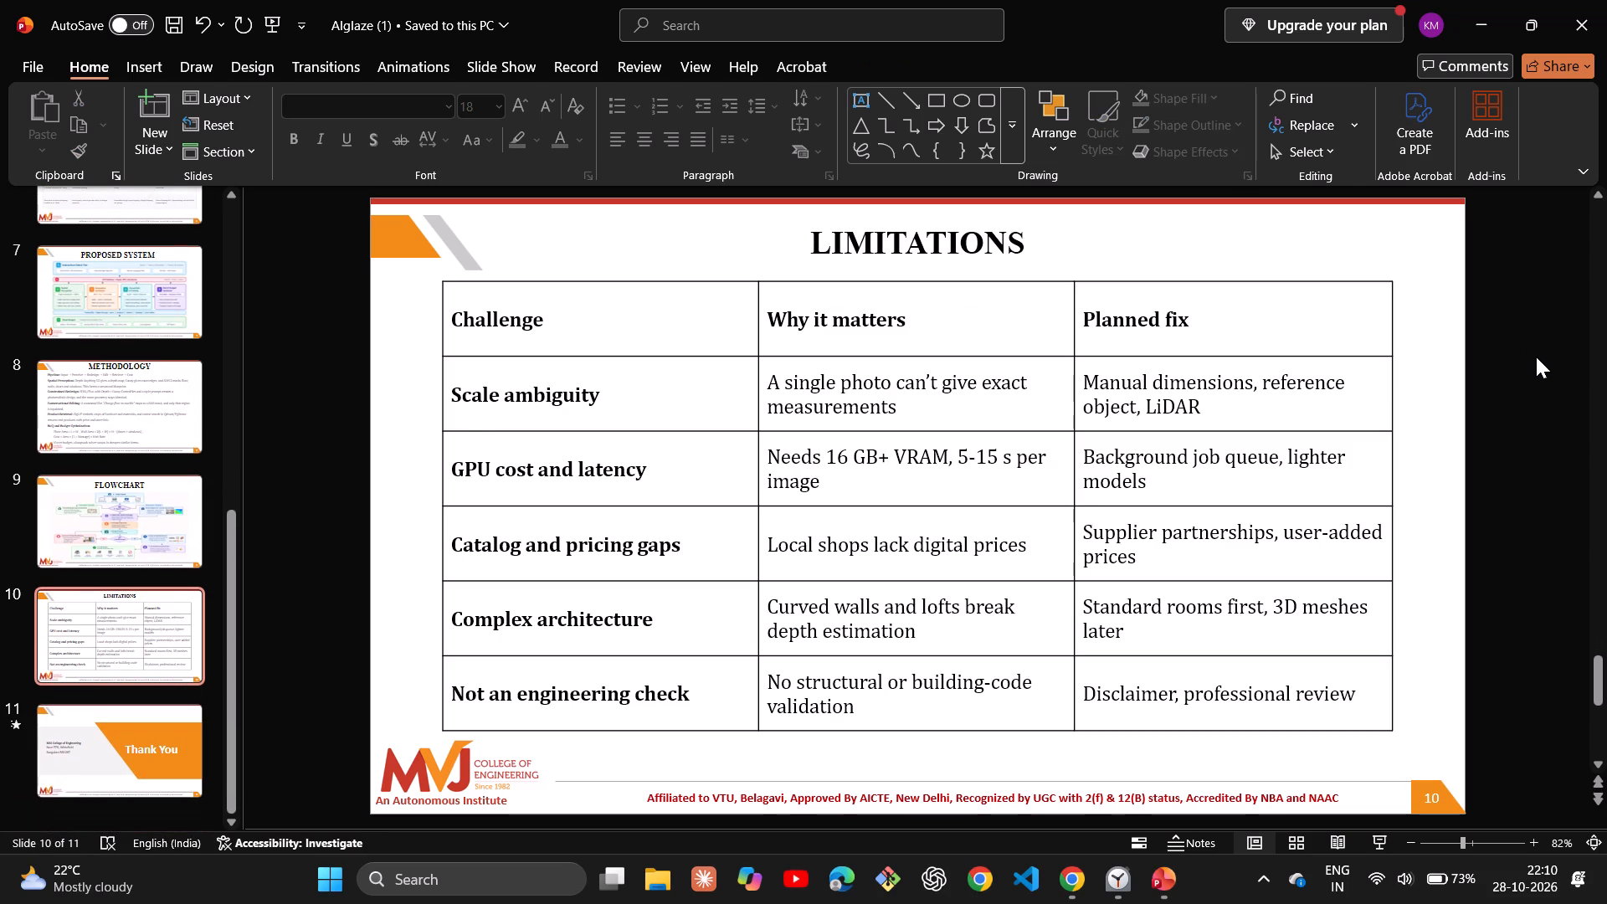
key("Down")
Go back through the deck to slide 1.
key("Up")
key("Up")
key("Up")
key("Up")
key("Up")
key("Up")
key("Up")
key("Up")
key("Up")
key("Up")
key("Up")
key("Up")
key("Up")
key("Up")
key("Up")
key("Up")
key("Up")
key("Up")
key("Up")
key("Up")
key("Up")
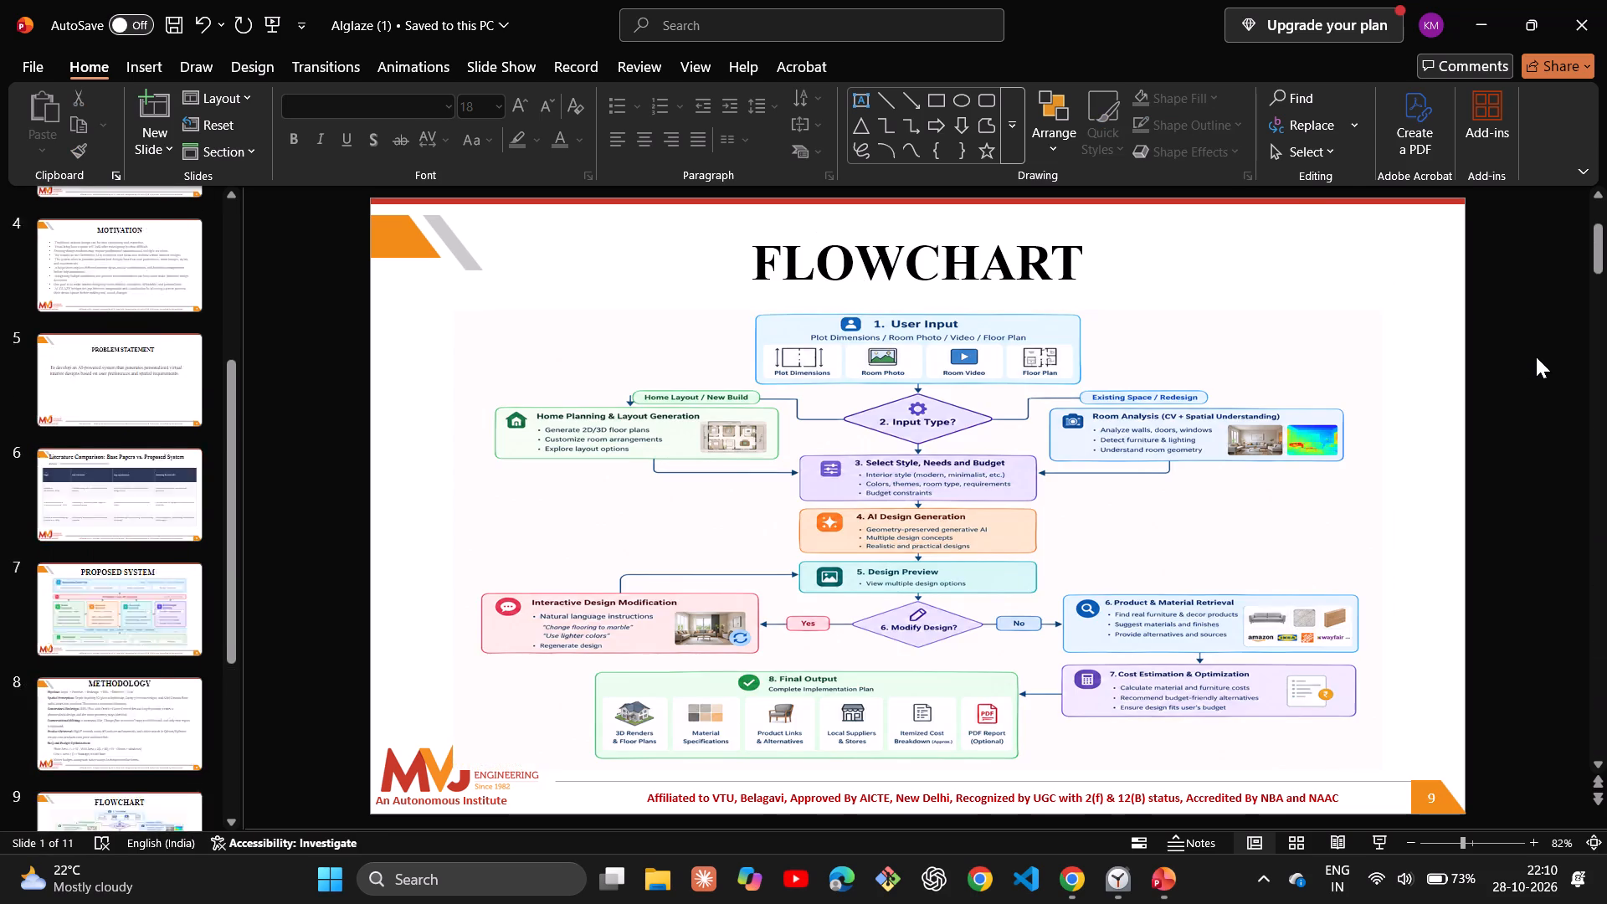
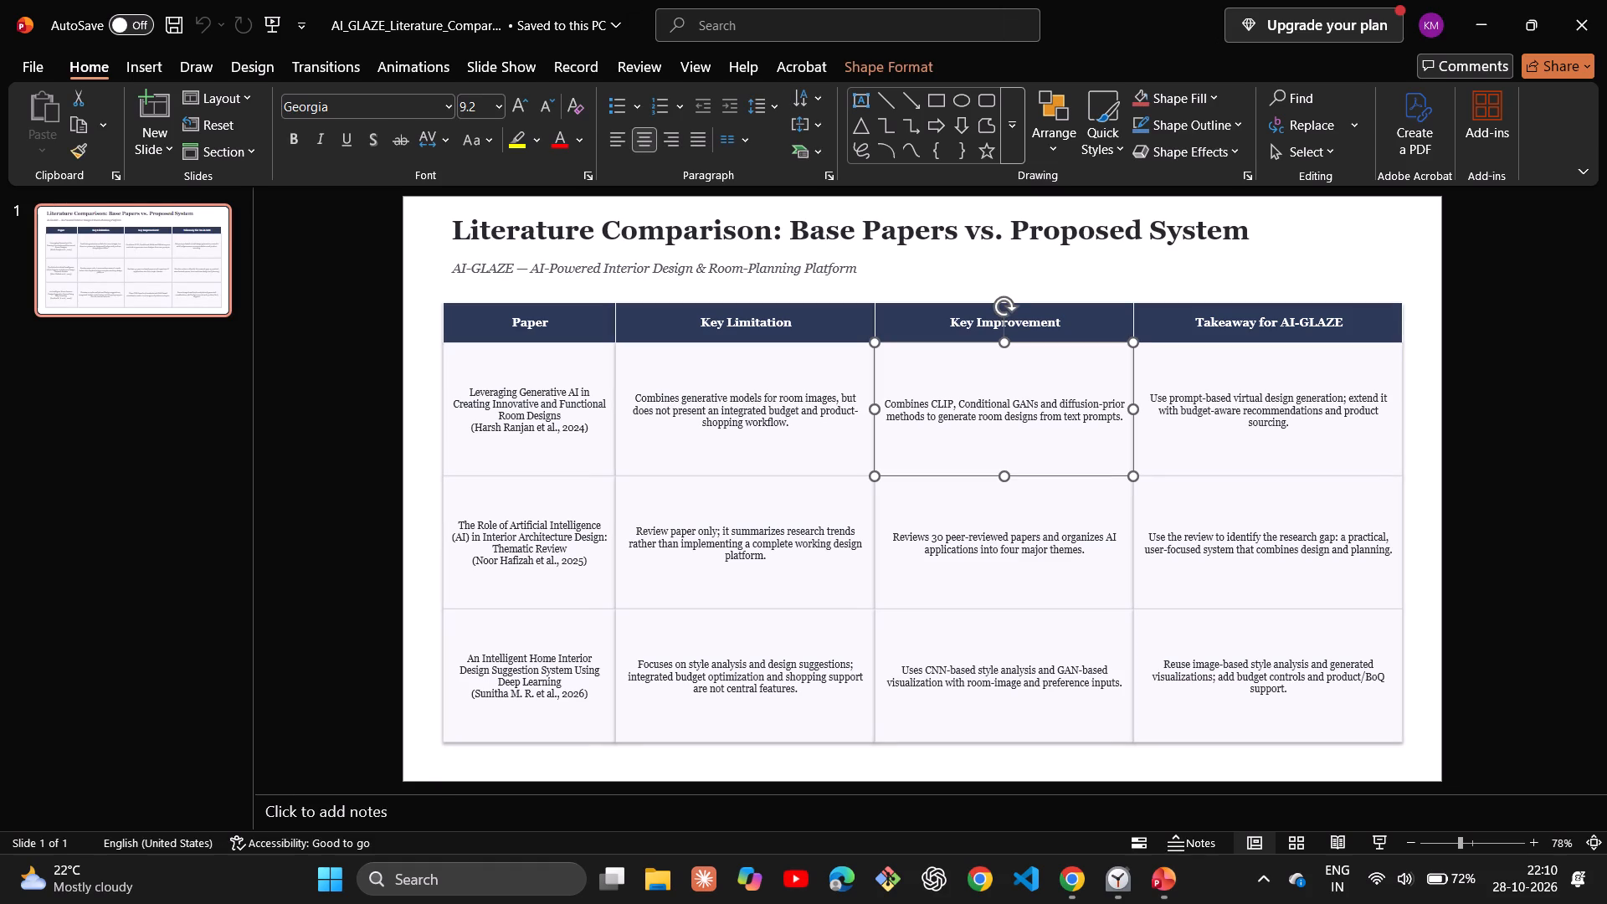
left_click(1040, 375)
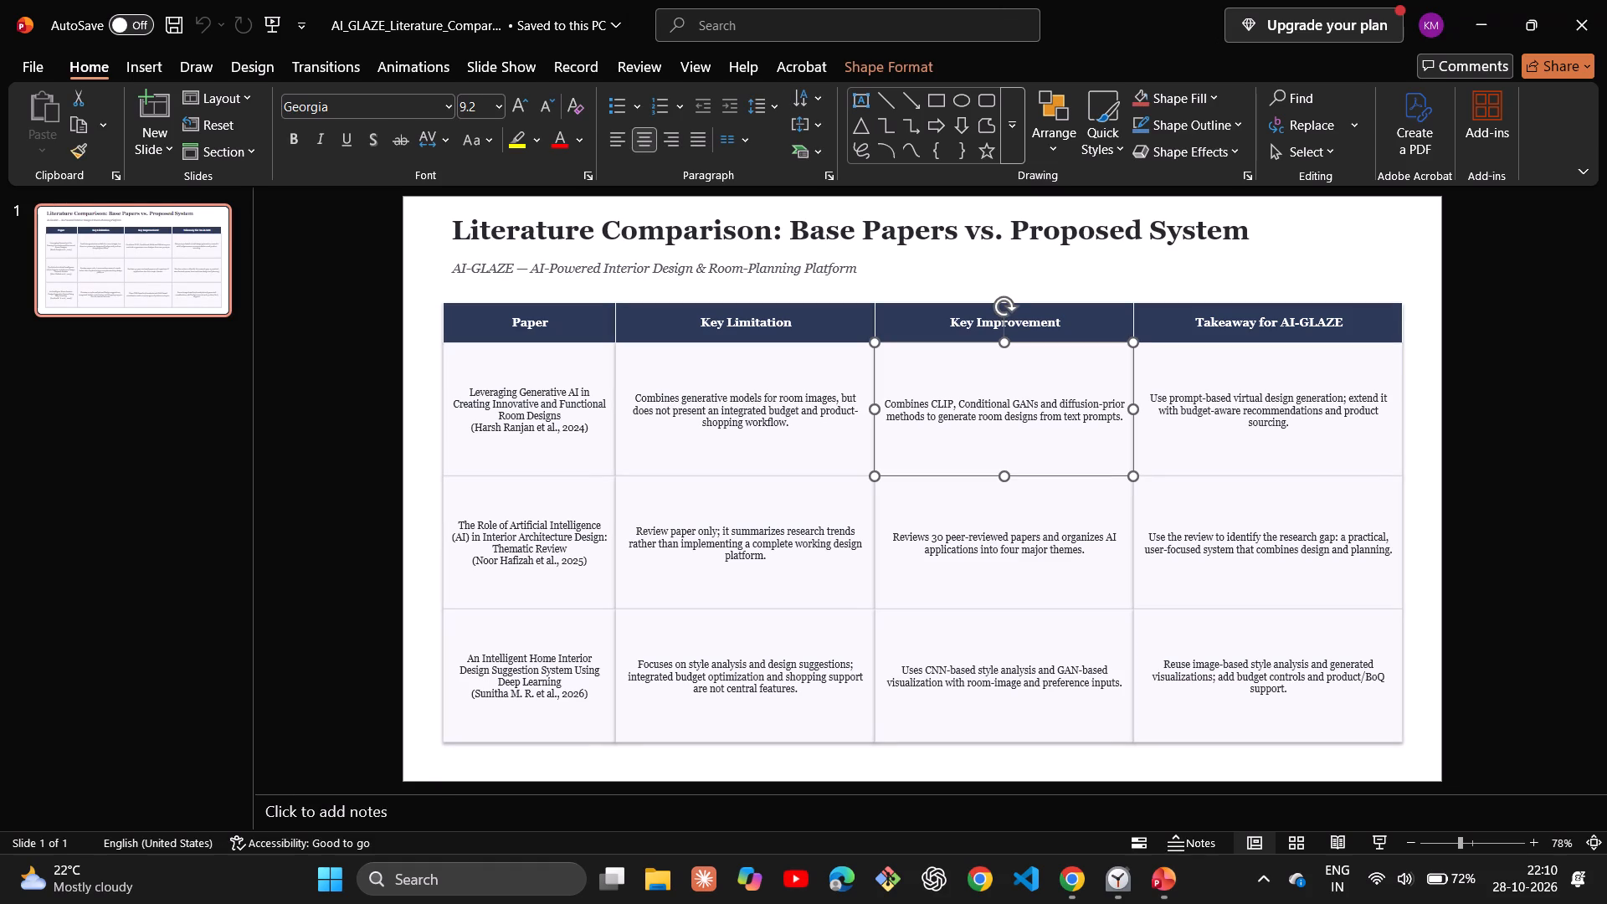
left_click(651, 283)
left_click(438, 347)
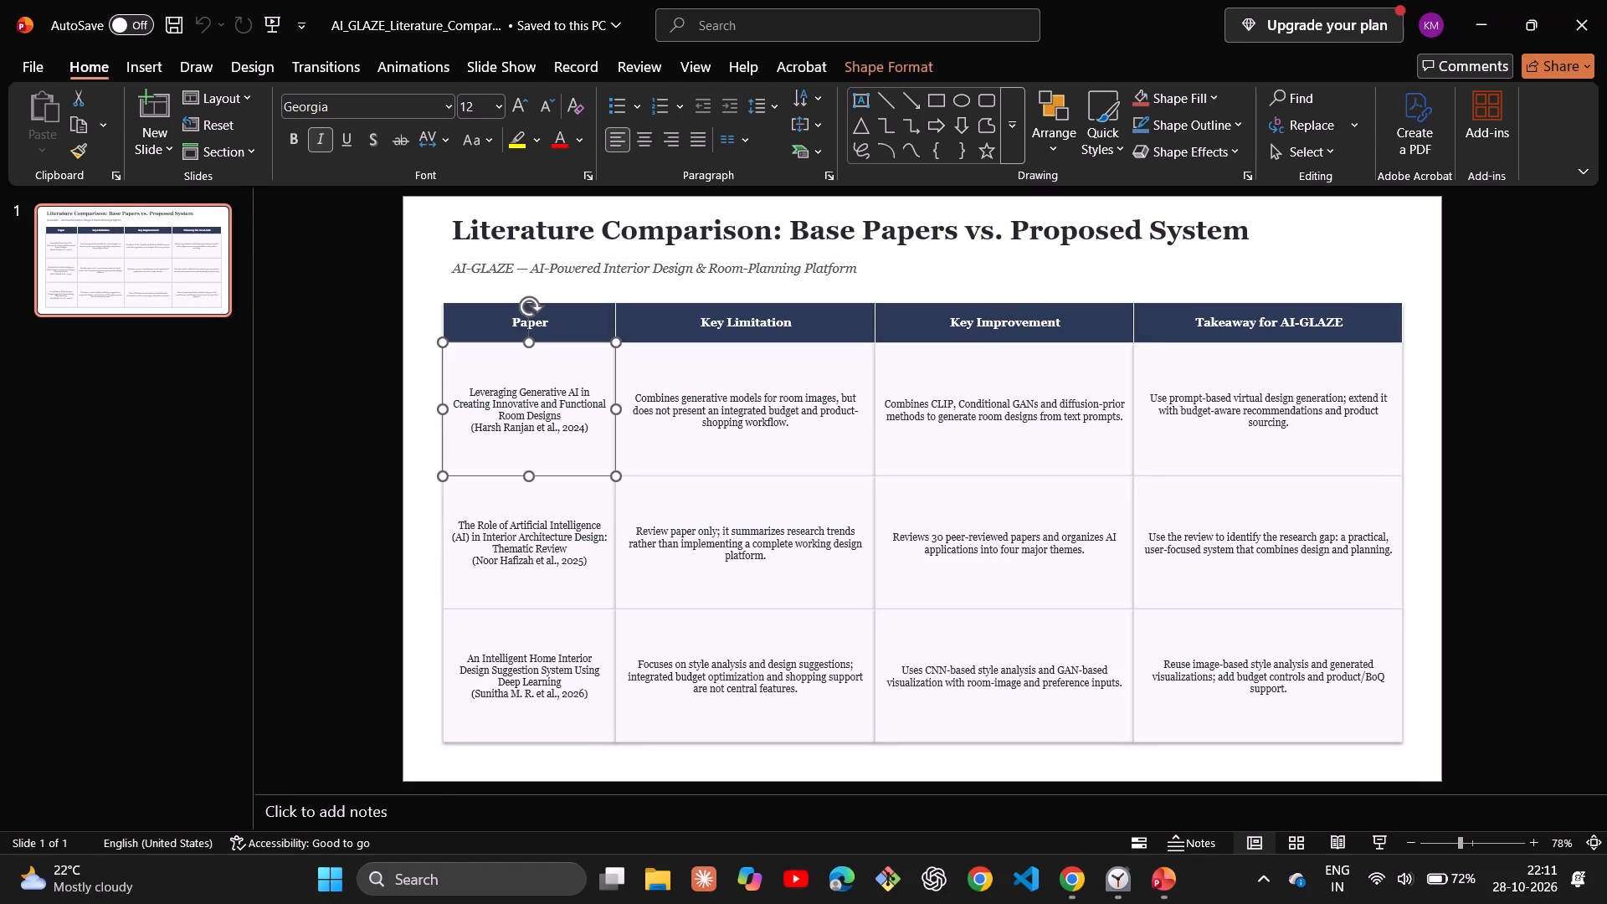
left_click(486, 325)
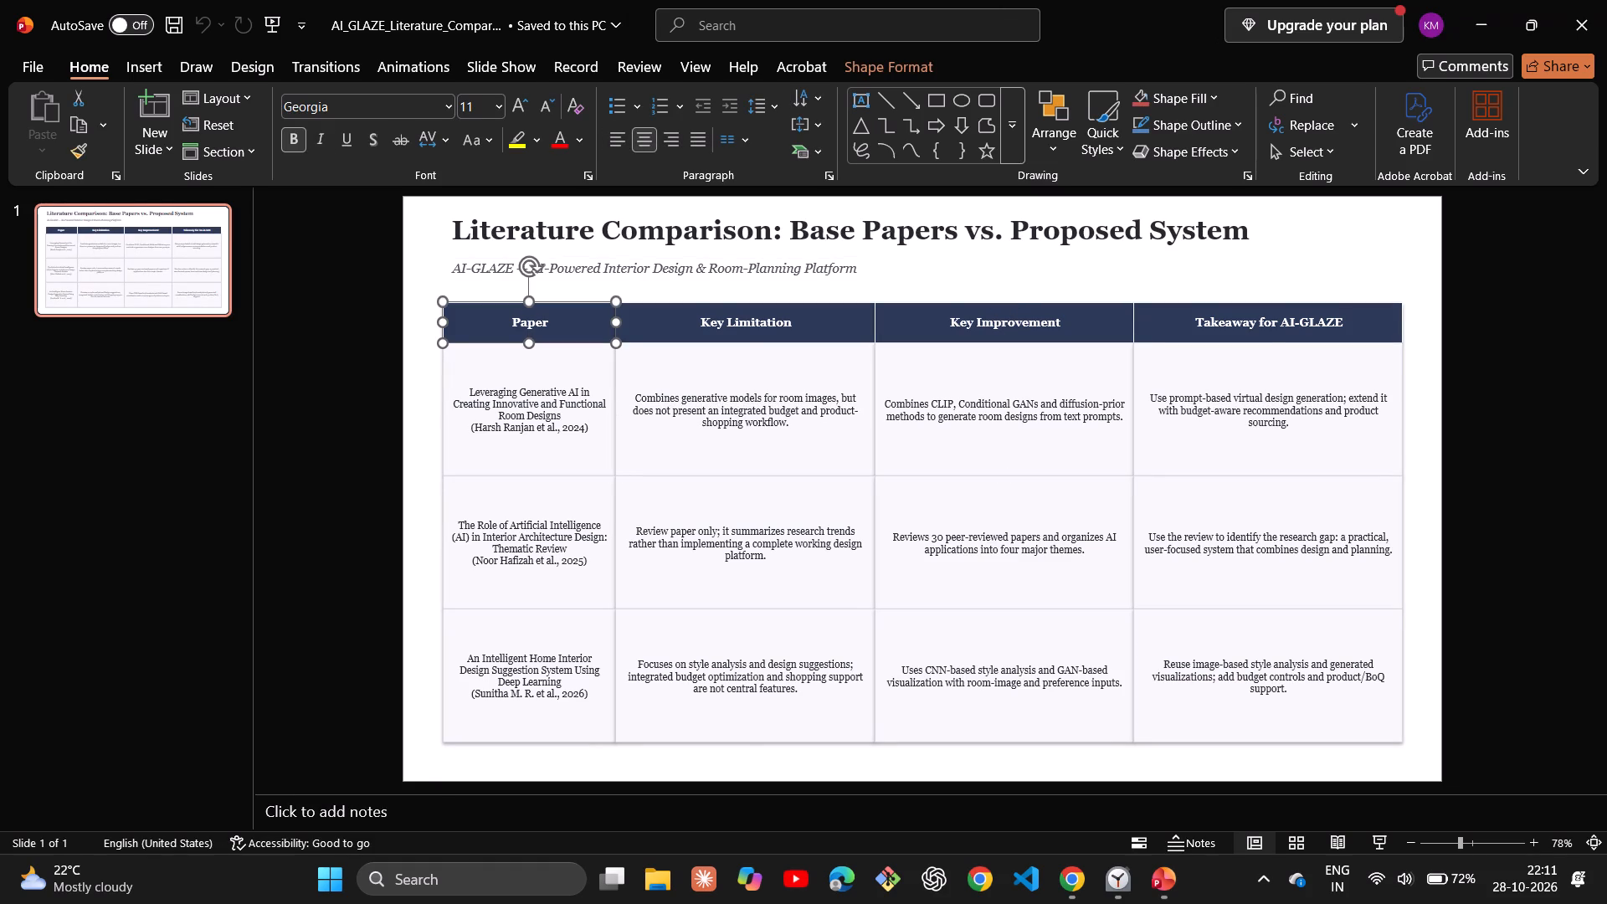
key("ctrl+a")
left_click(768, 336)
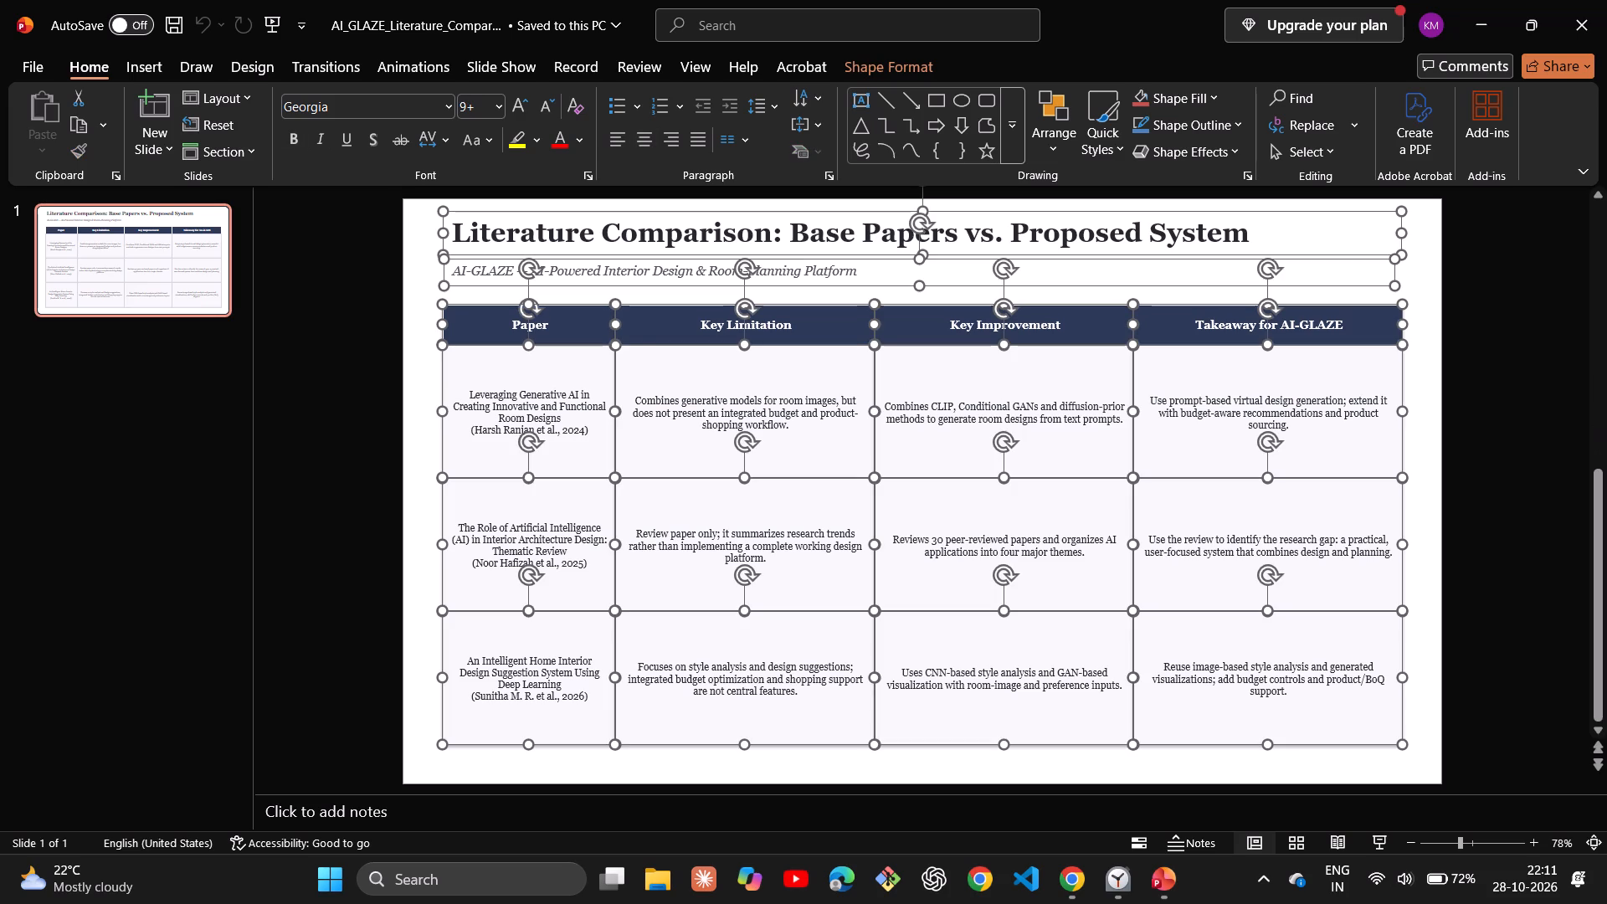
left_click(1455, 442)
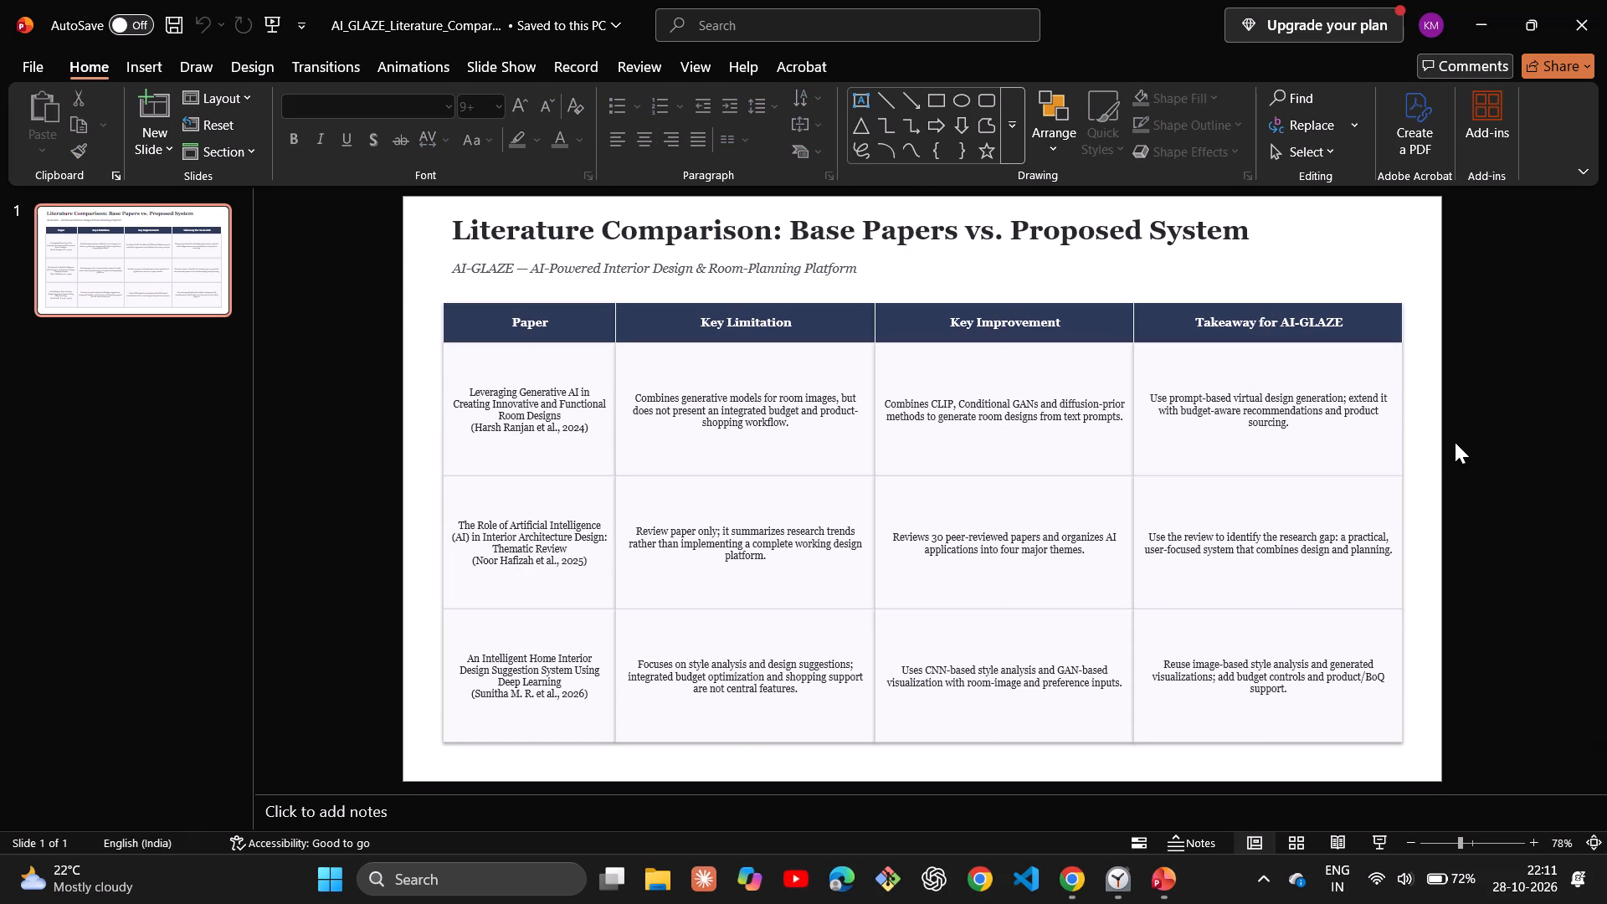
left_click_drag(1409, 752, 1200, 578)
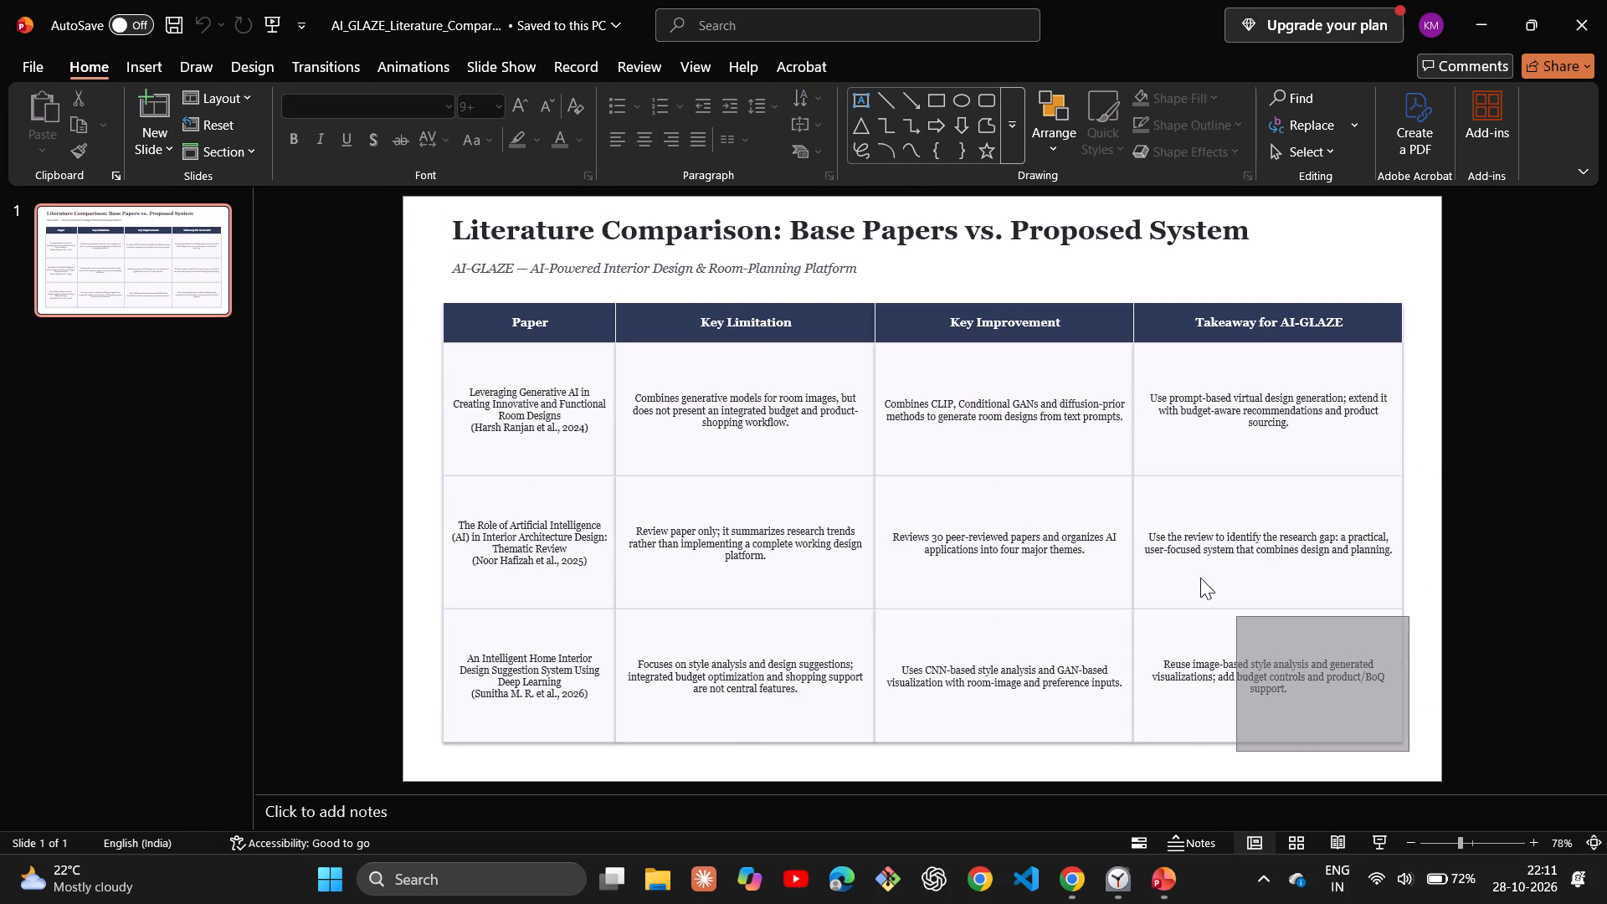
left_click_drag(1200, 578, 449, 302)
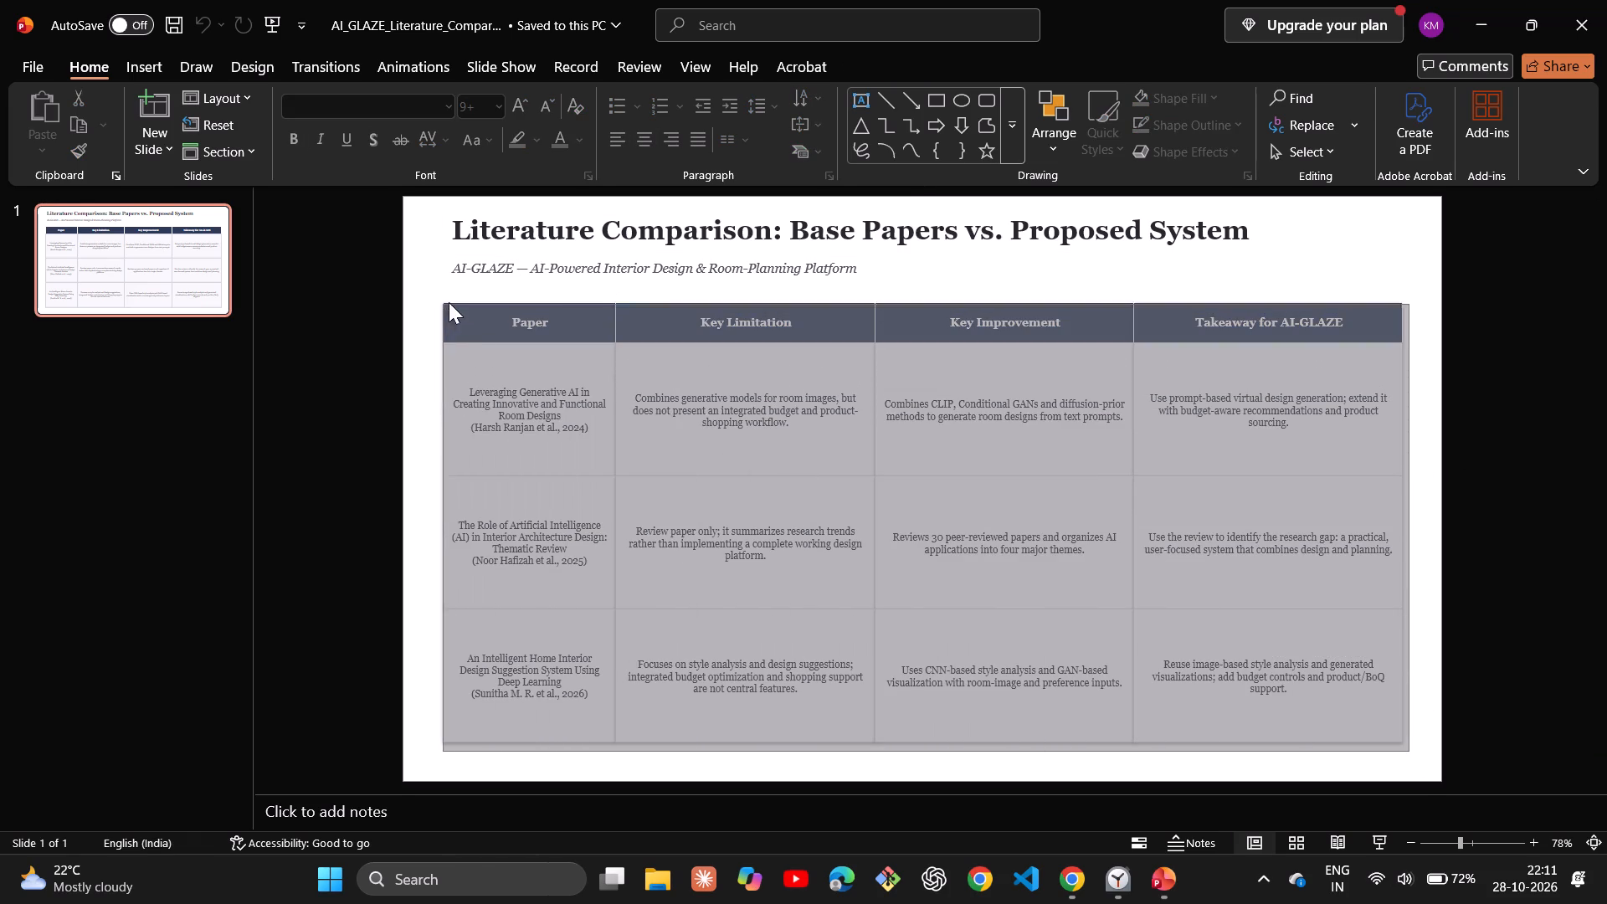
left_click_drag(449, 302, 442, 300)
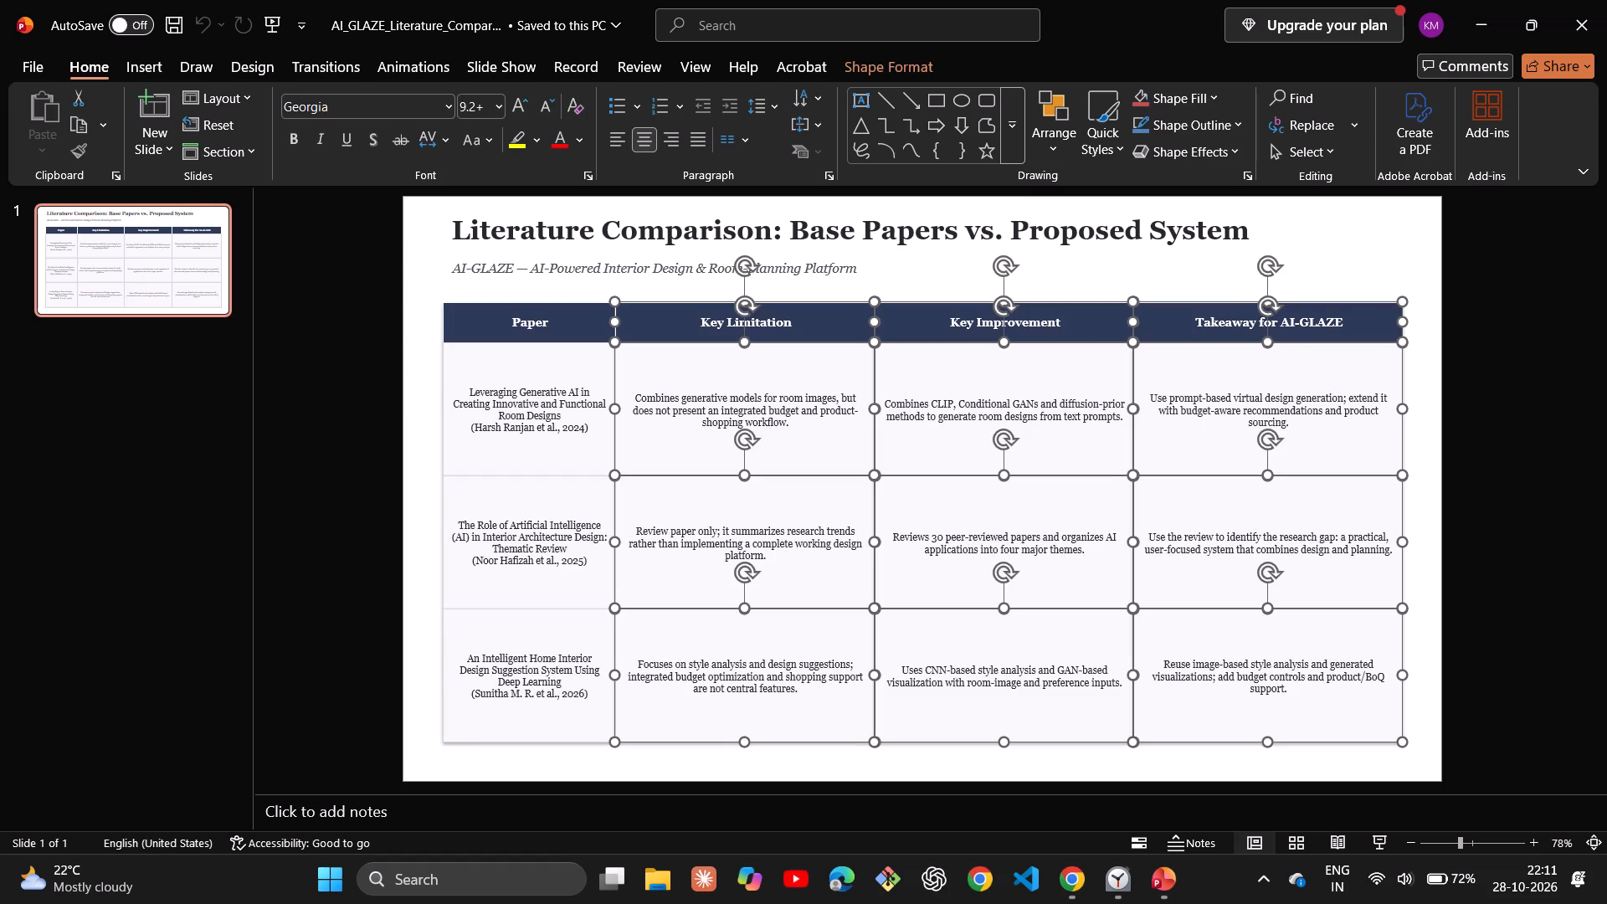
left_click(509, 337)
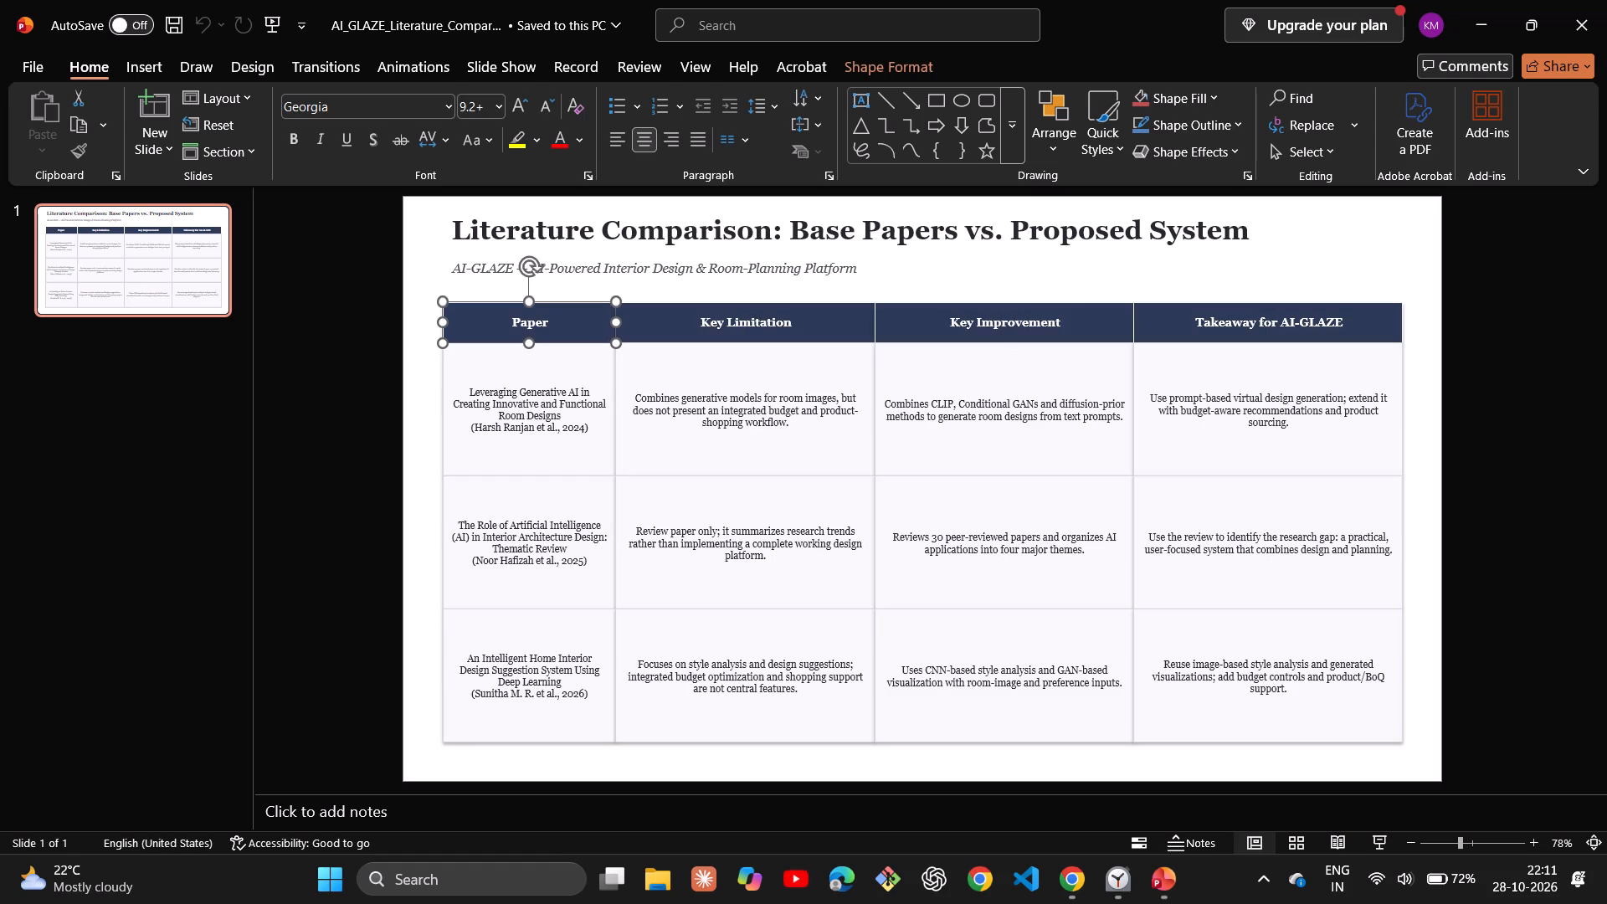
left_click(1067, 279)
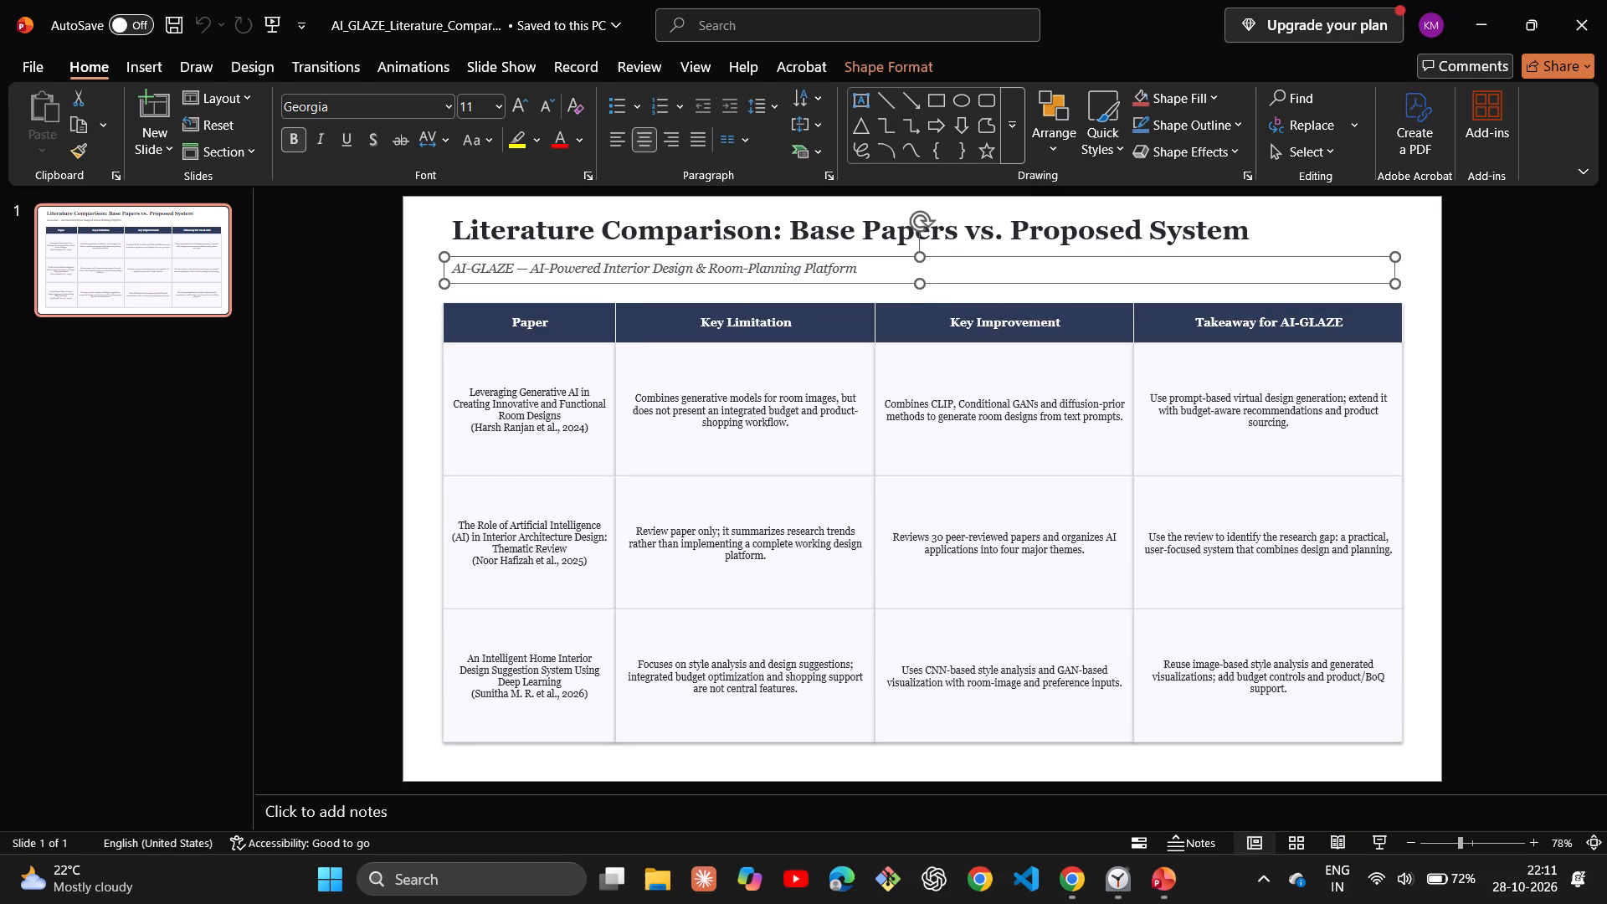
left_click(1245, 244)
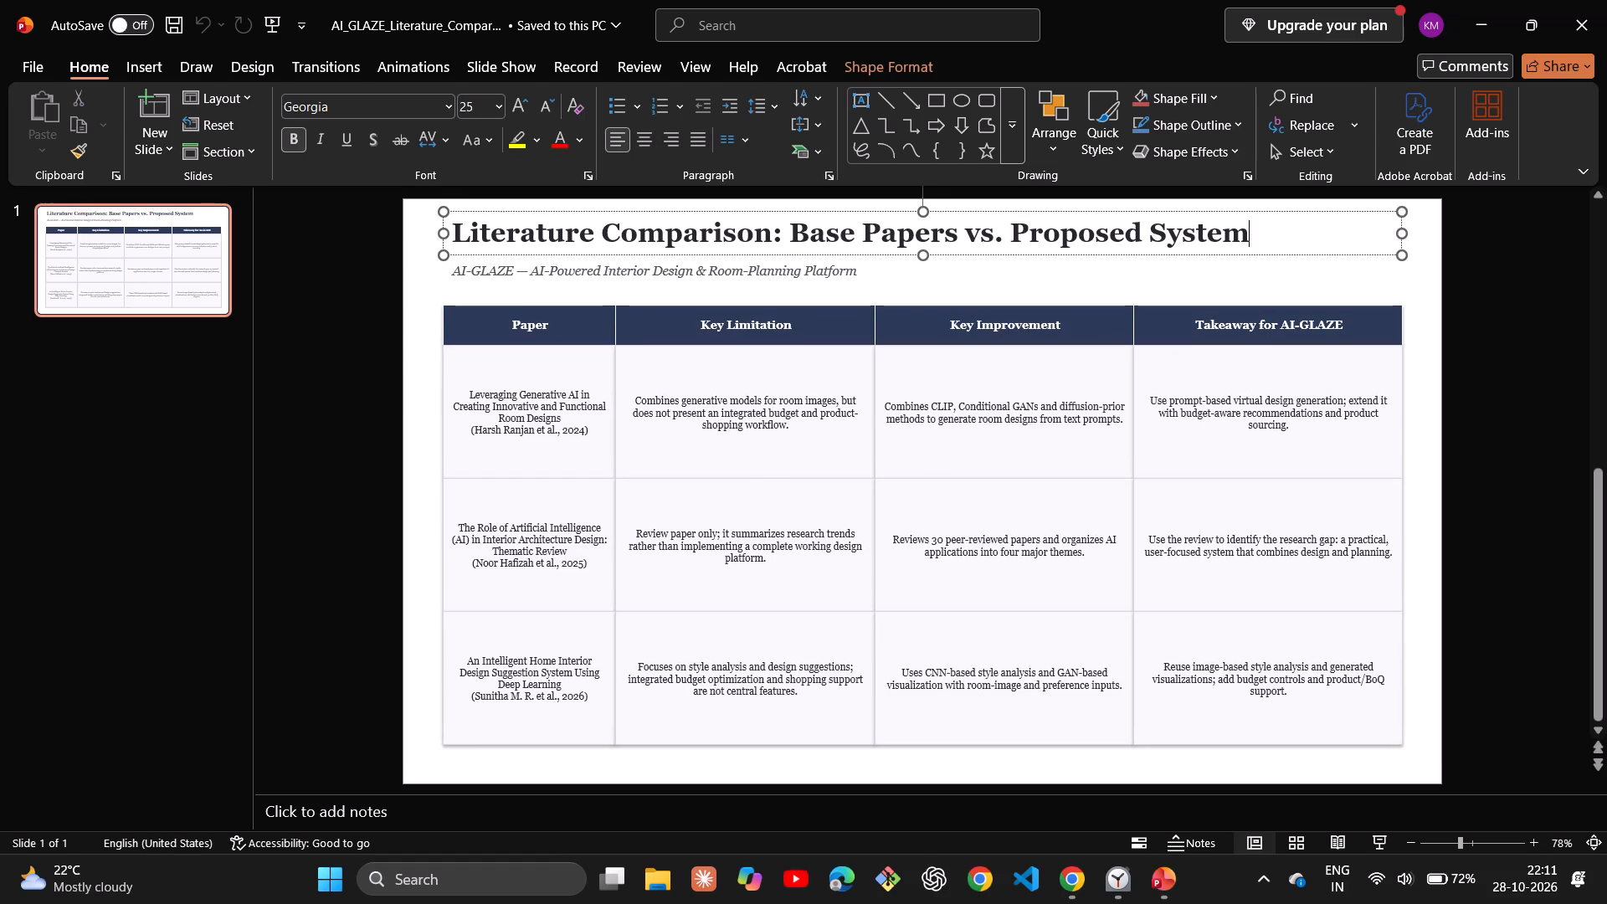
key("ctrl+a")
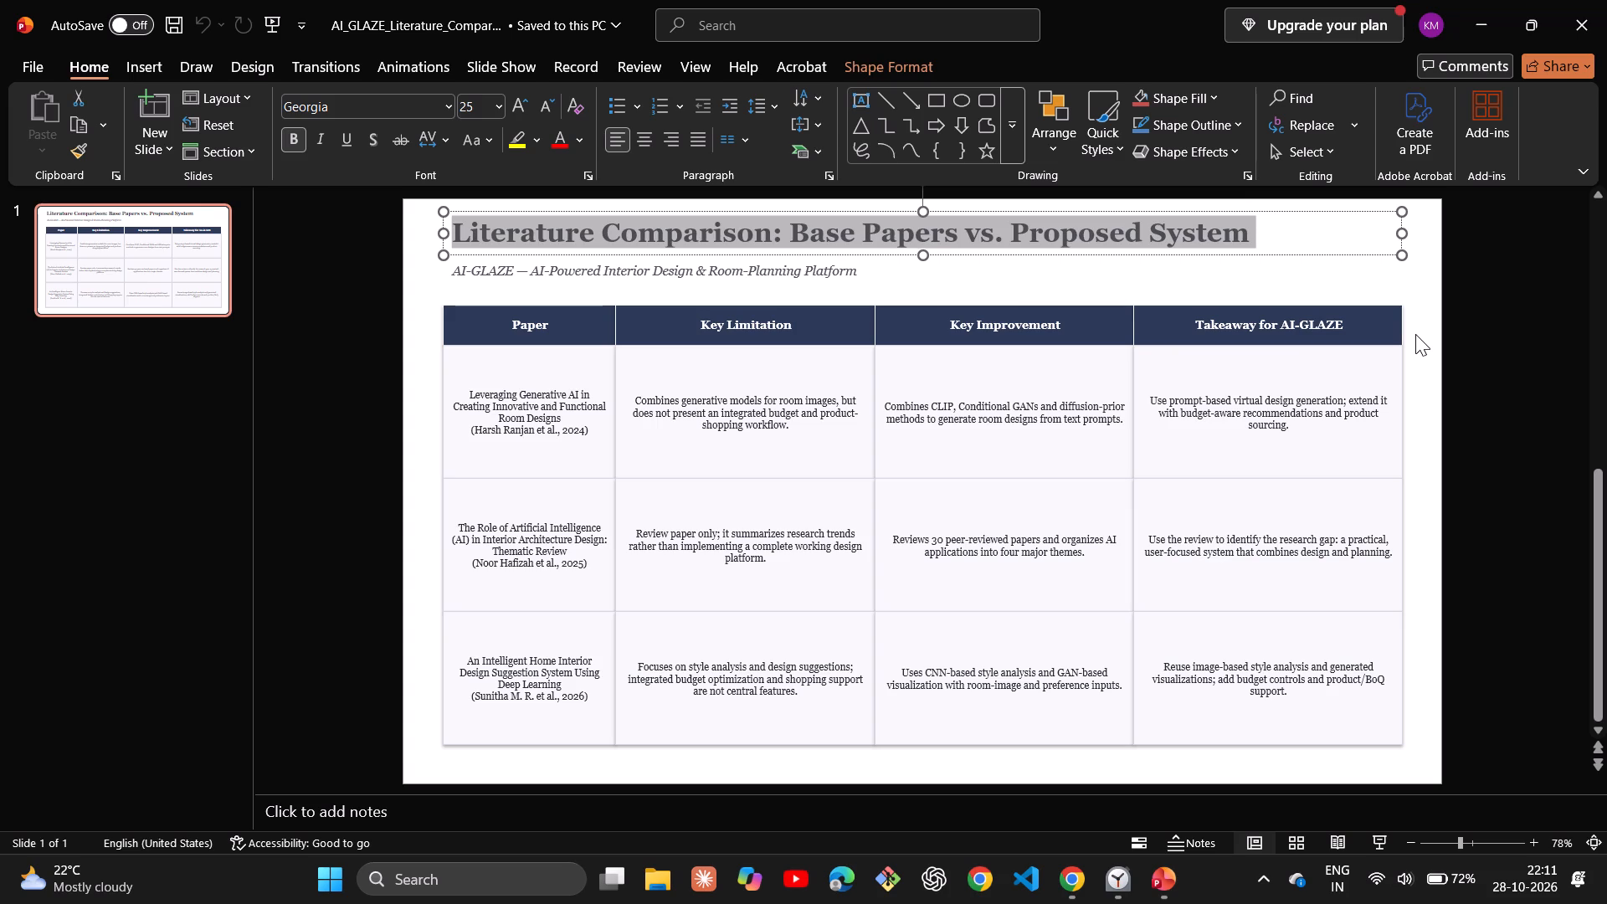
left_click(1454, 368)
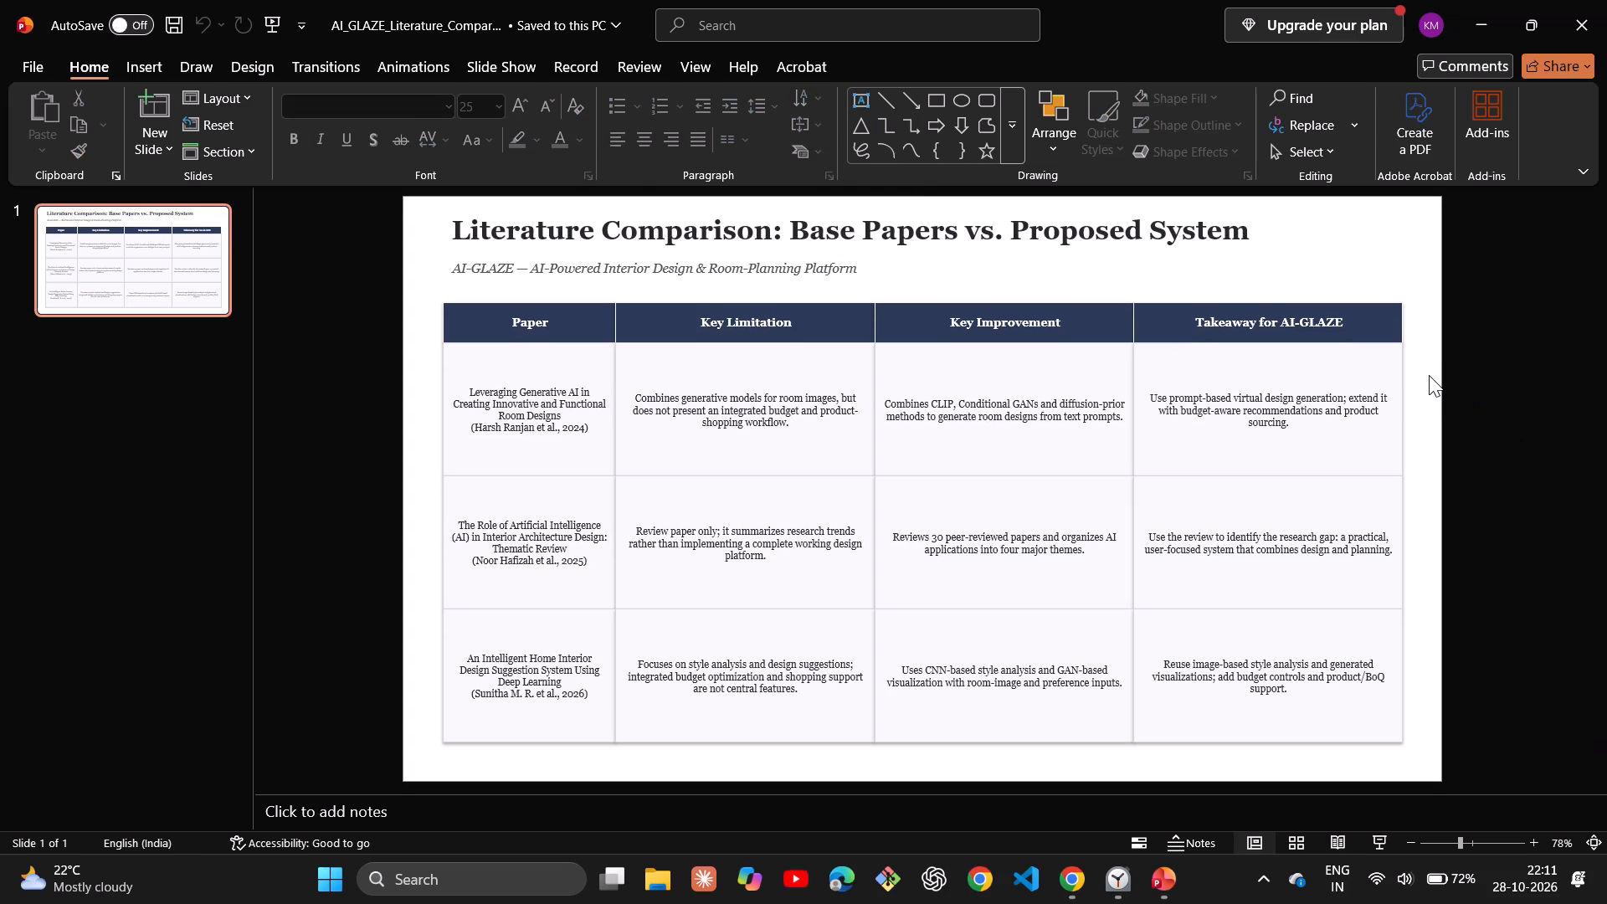
Copy everything on the Literature Comparison slide: the title, the subtitle and all table cells.
left_click(1429, 375)
key("ctrl+a")
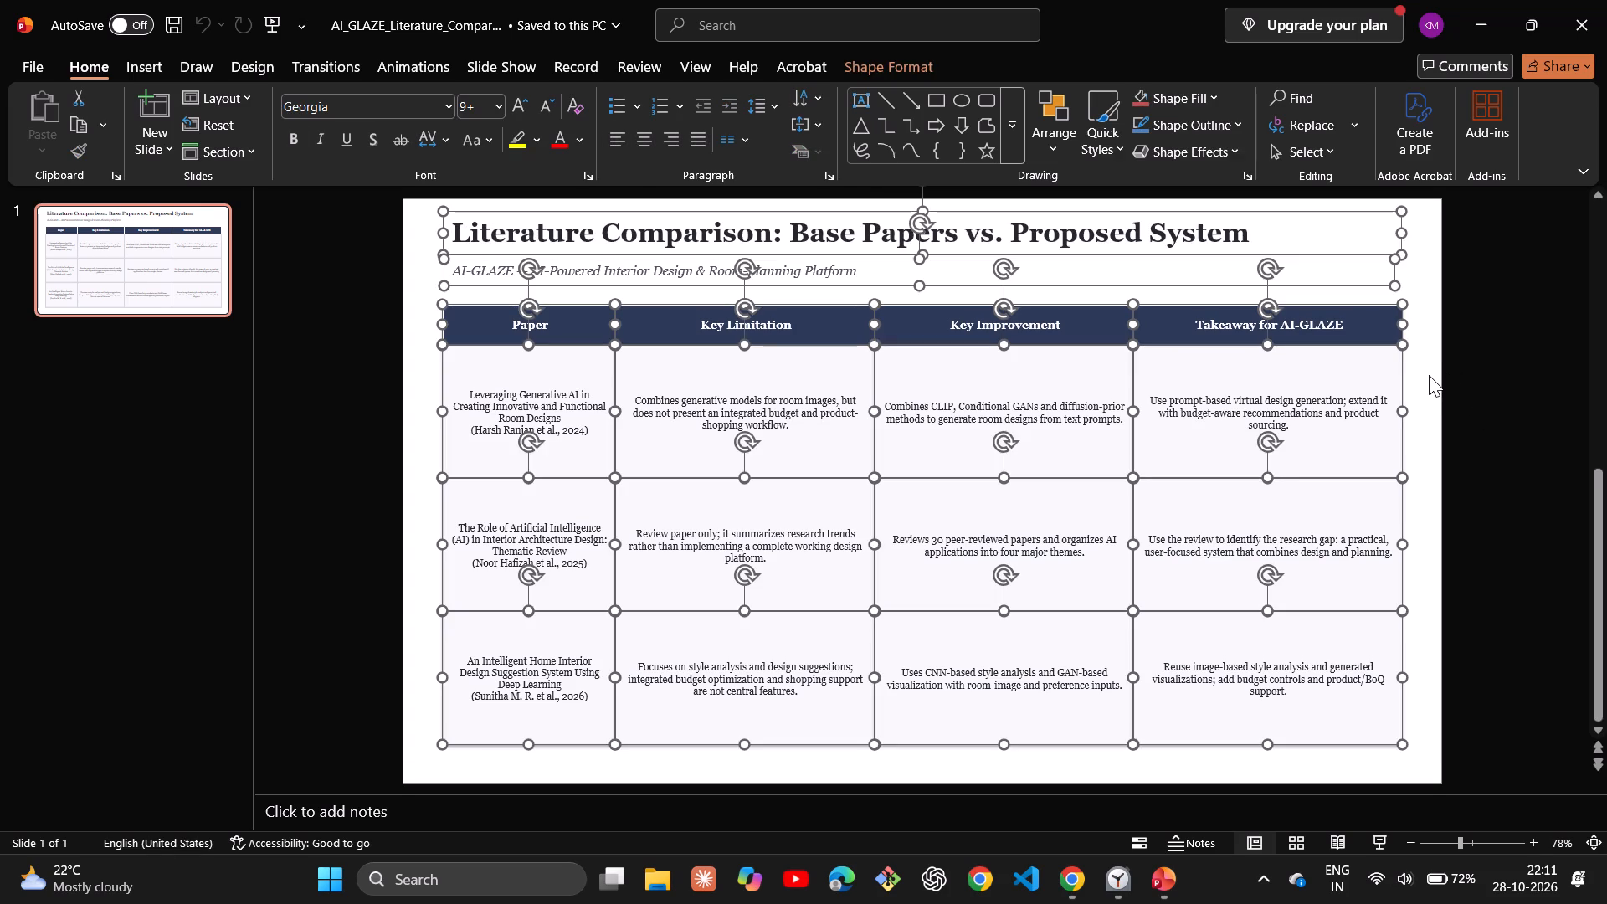
key("ctrl+c")
Switch to the AIglaze (1) presentation and add a slide with the 5_Title Slide layout after slide 6.
key("alt+Tab")
key("alt+Tab")
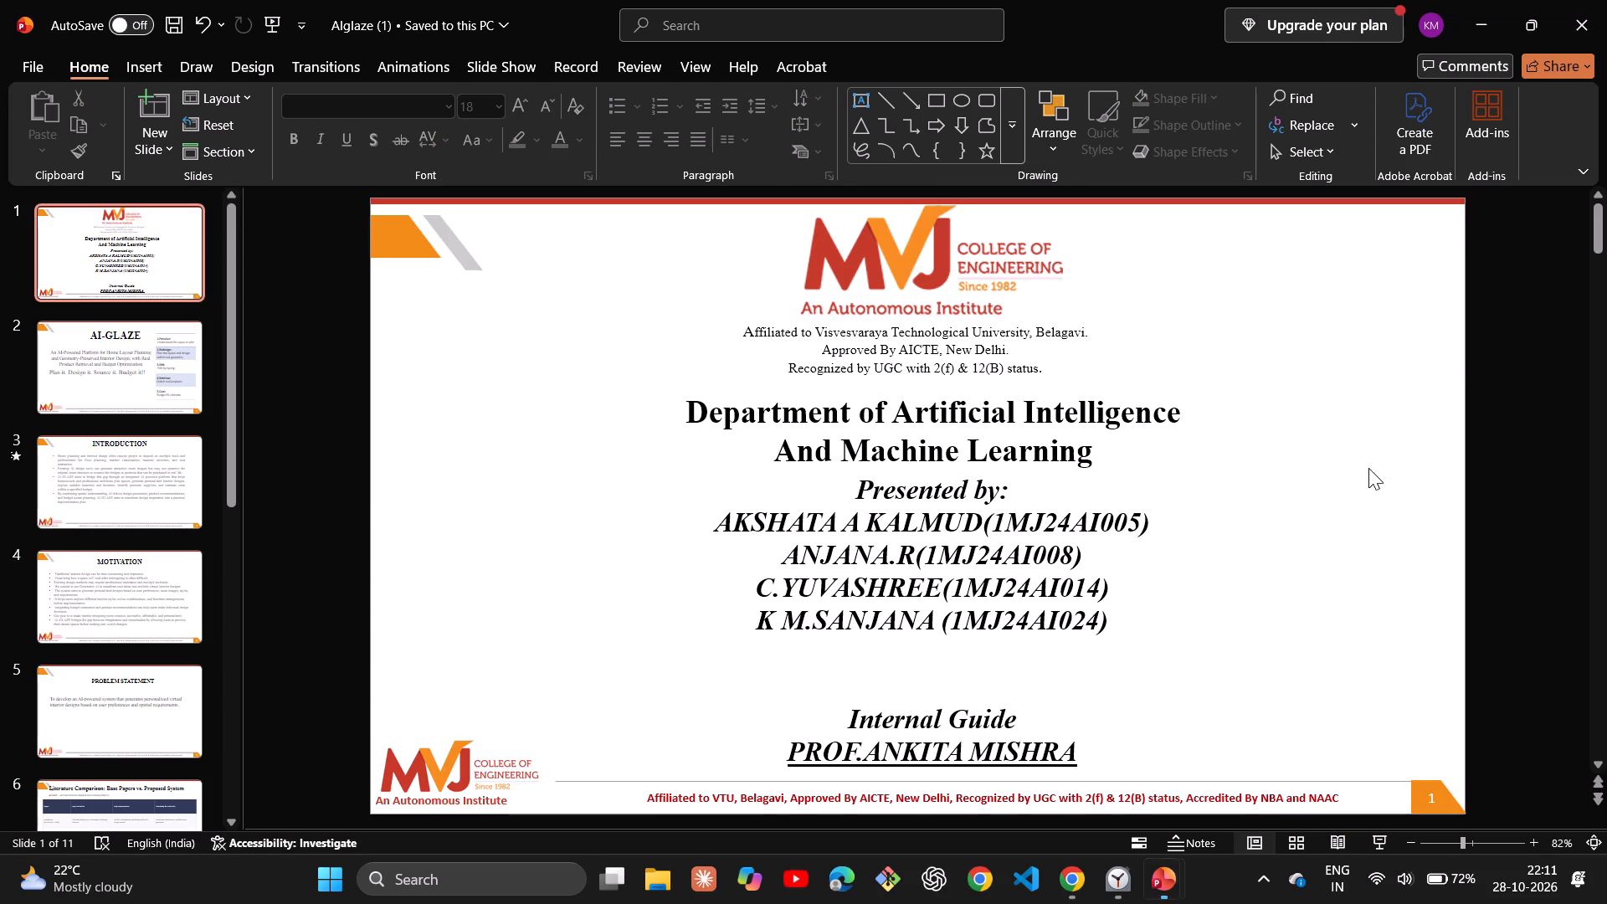
scroll(115, 626, "down", 1)
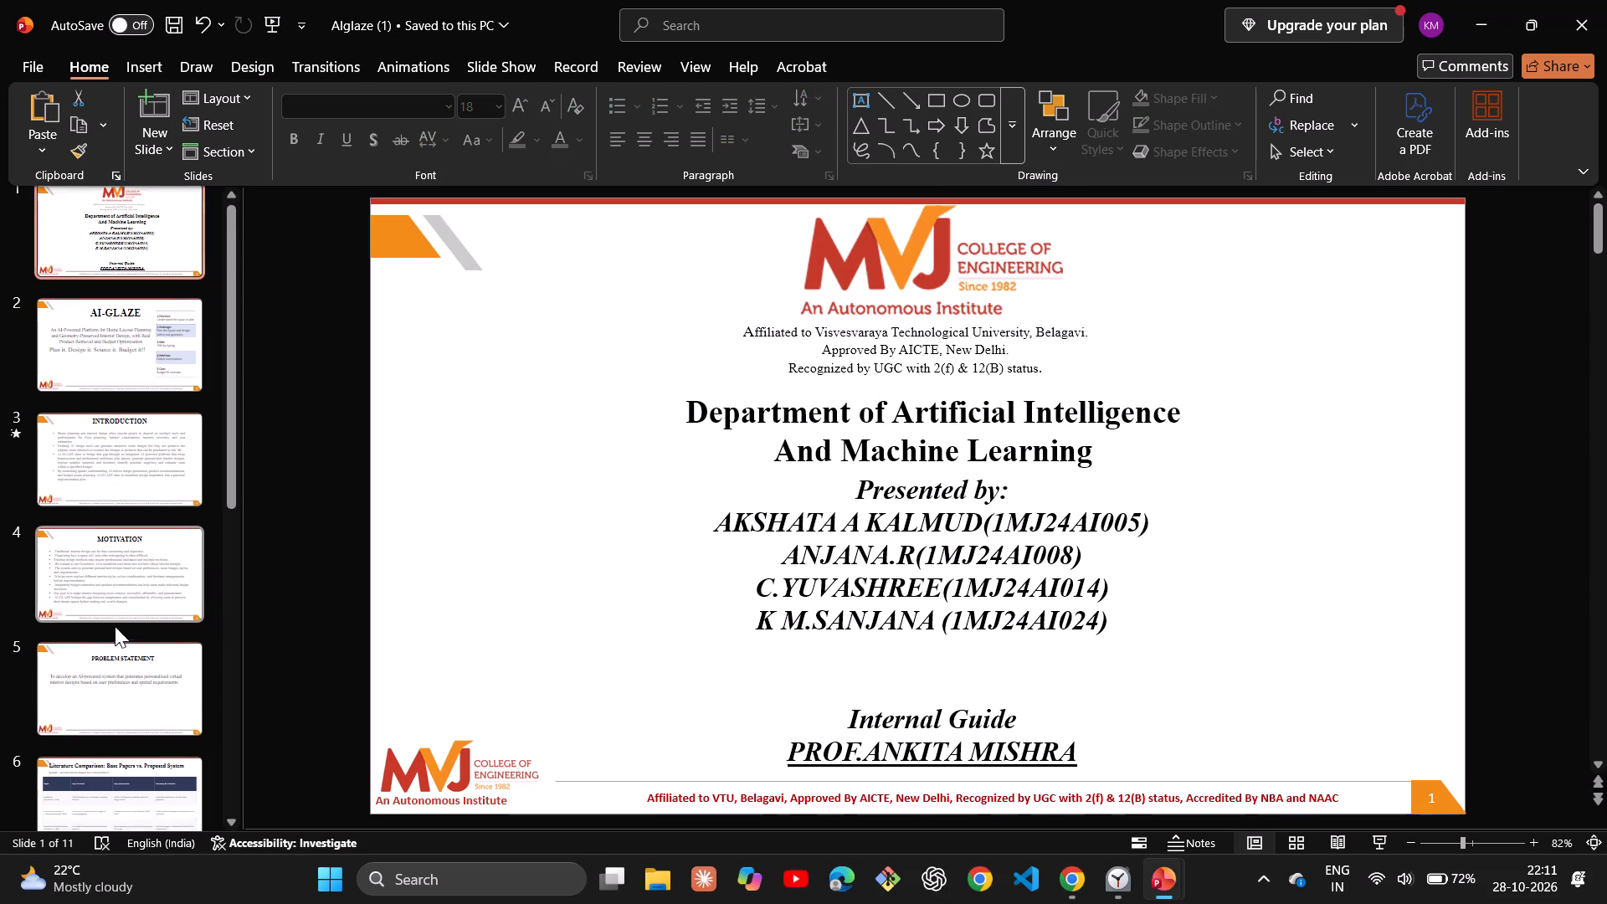
scroll(115, 626, "down", 1)
left_click(95, 679)
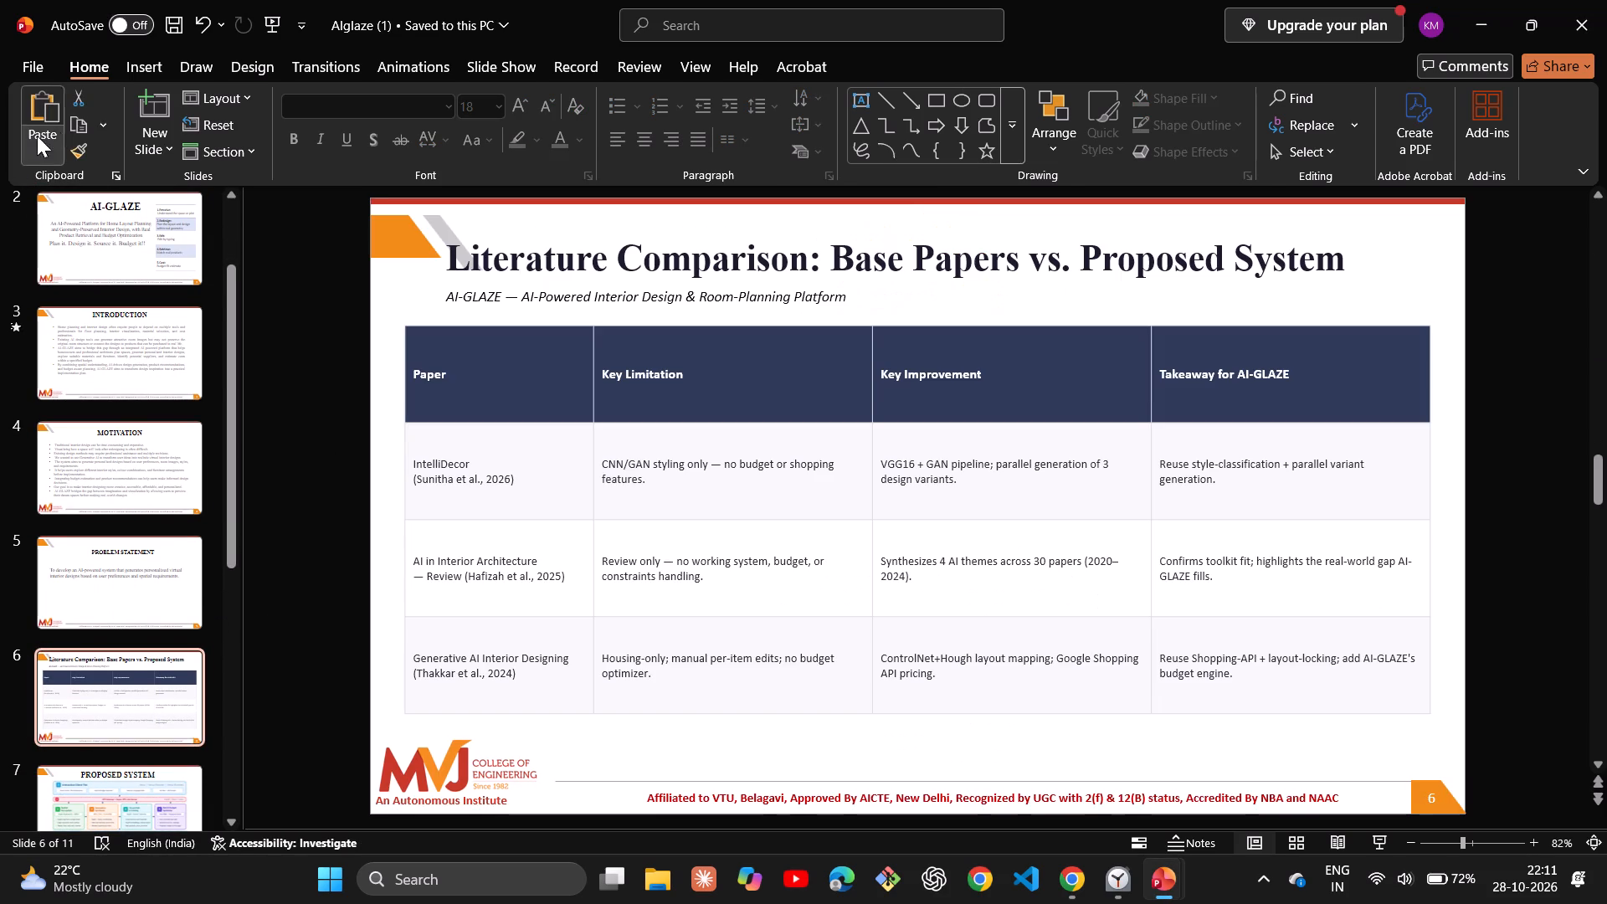
left_click(126, 72)
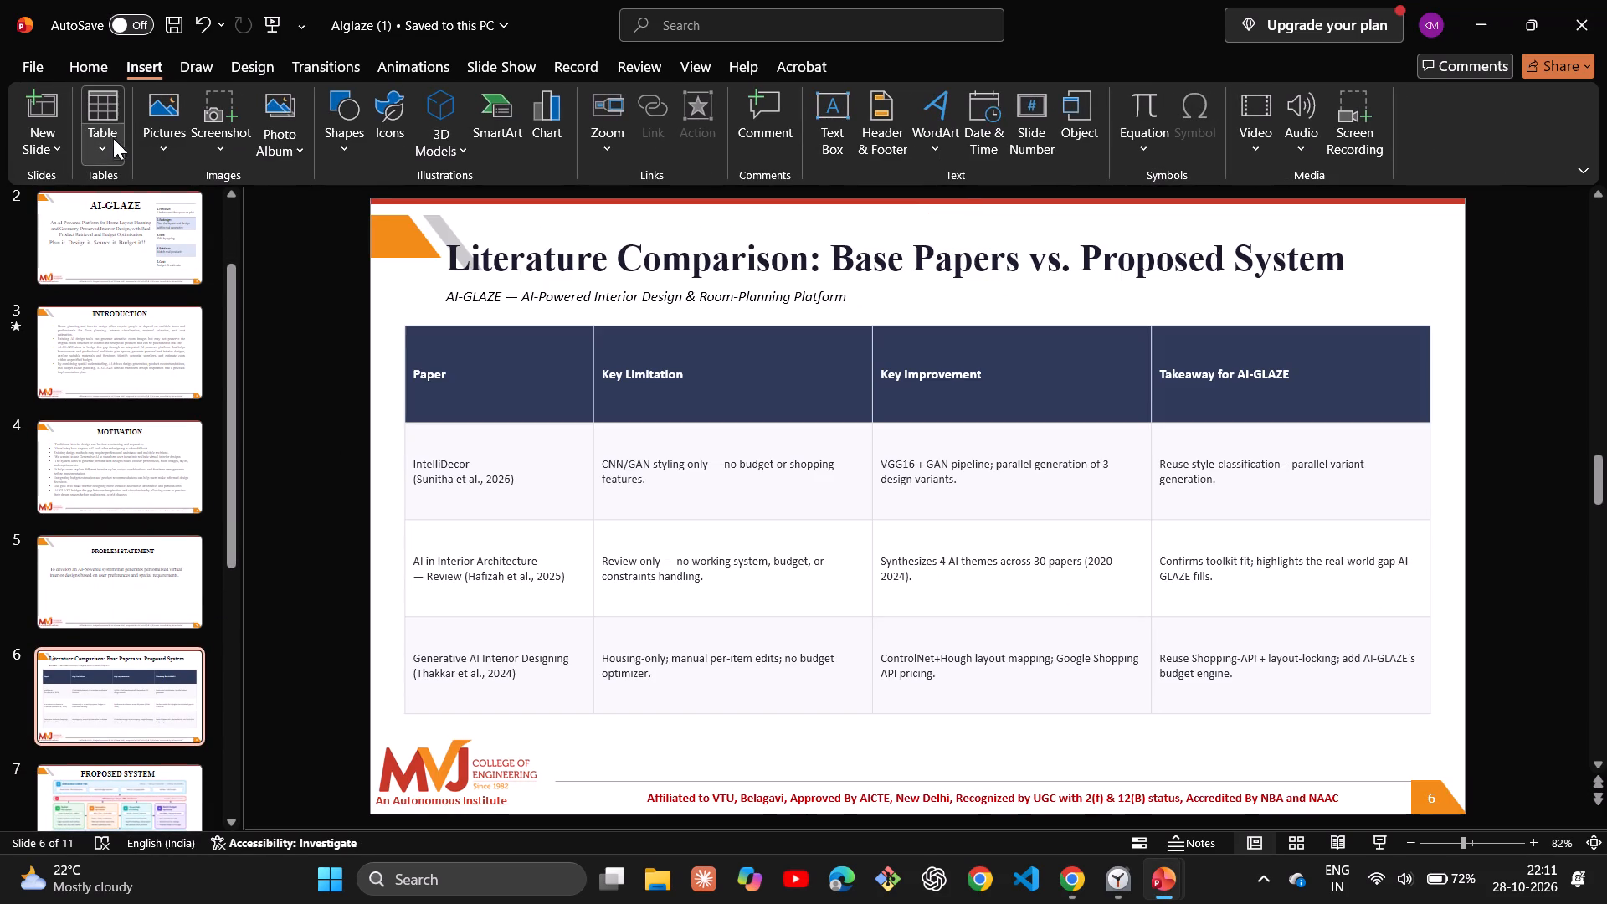
left_click(48, 152)
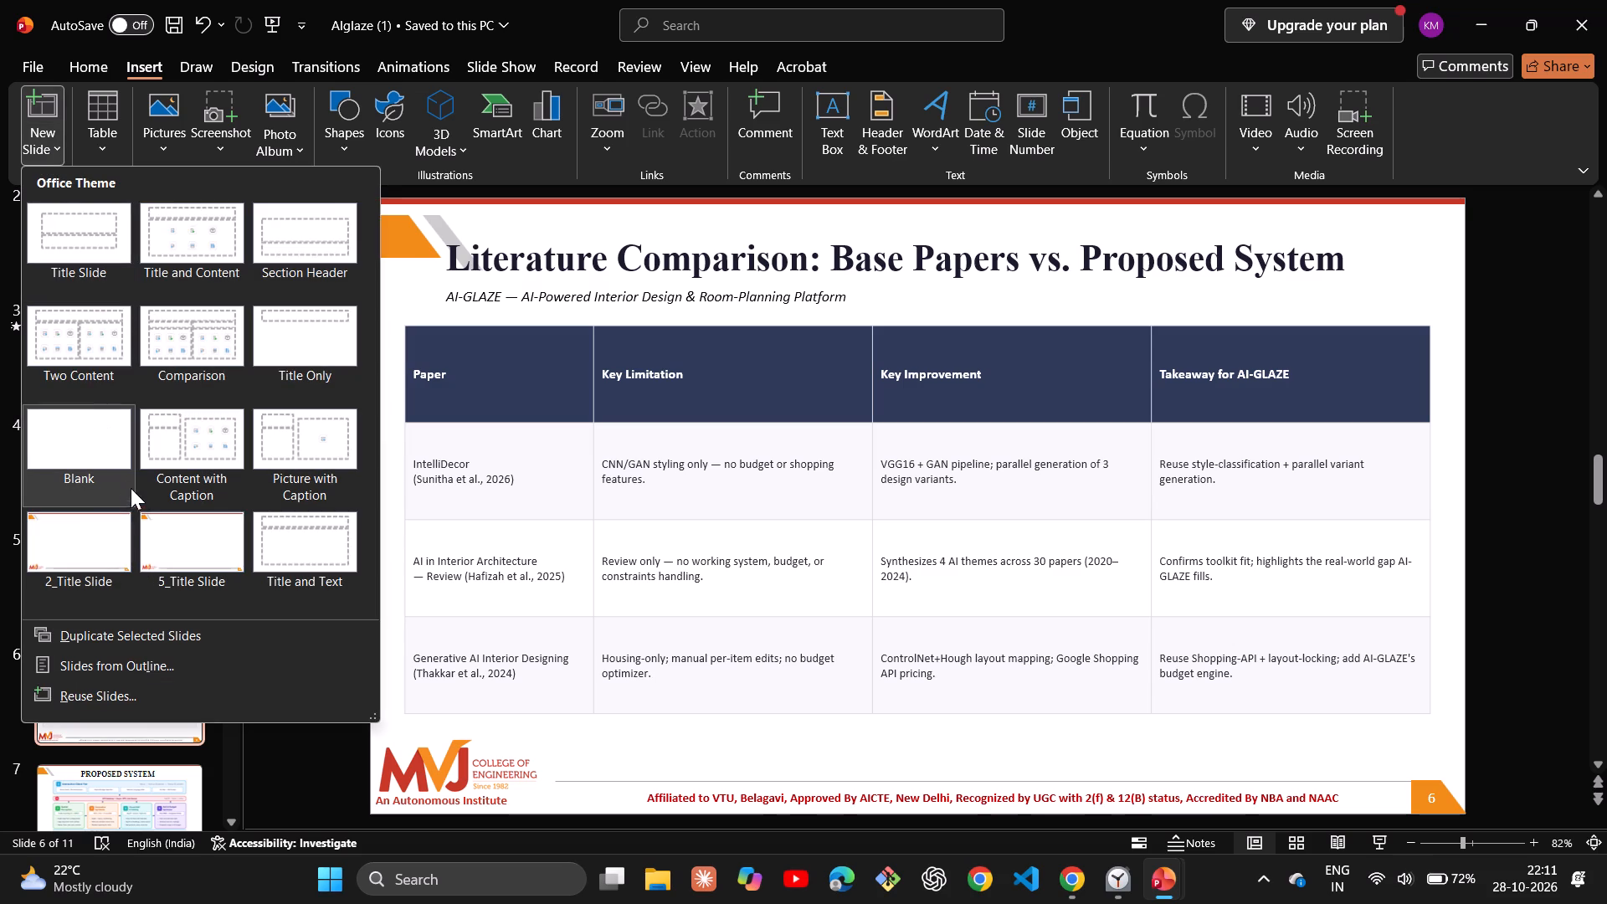
left_click(213, 574)
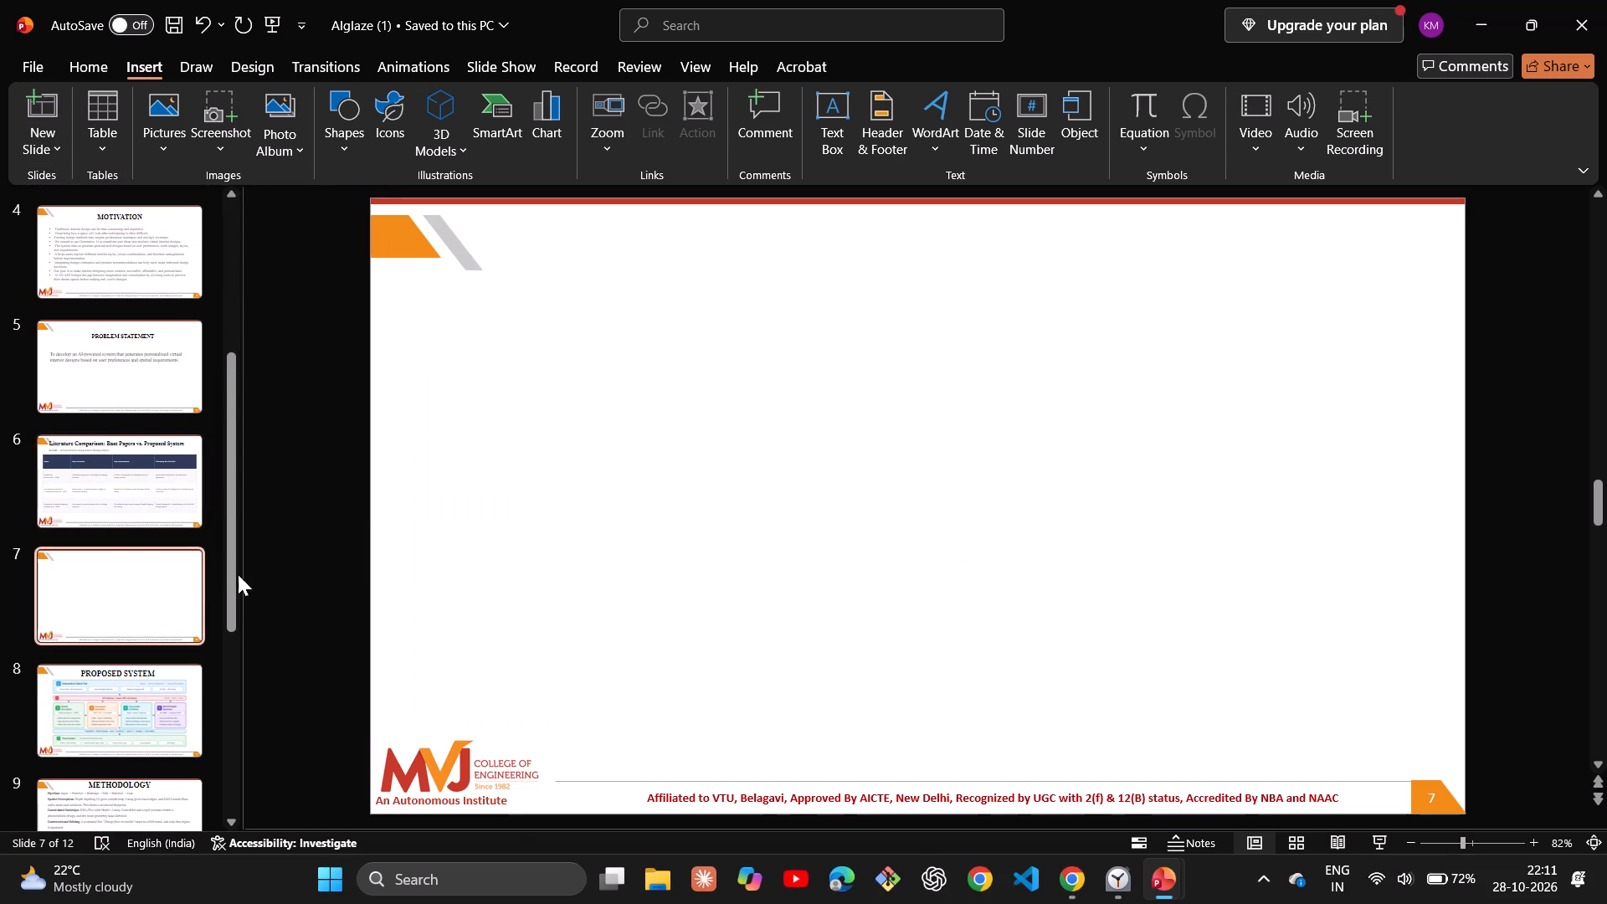
Paste the copied literature comparison title, subtitle and table onto the empty slide 7.
left_click(755, 567)
key("ctrl+v")
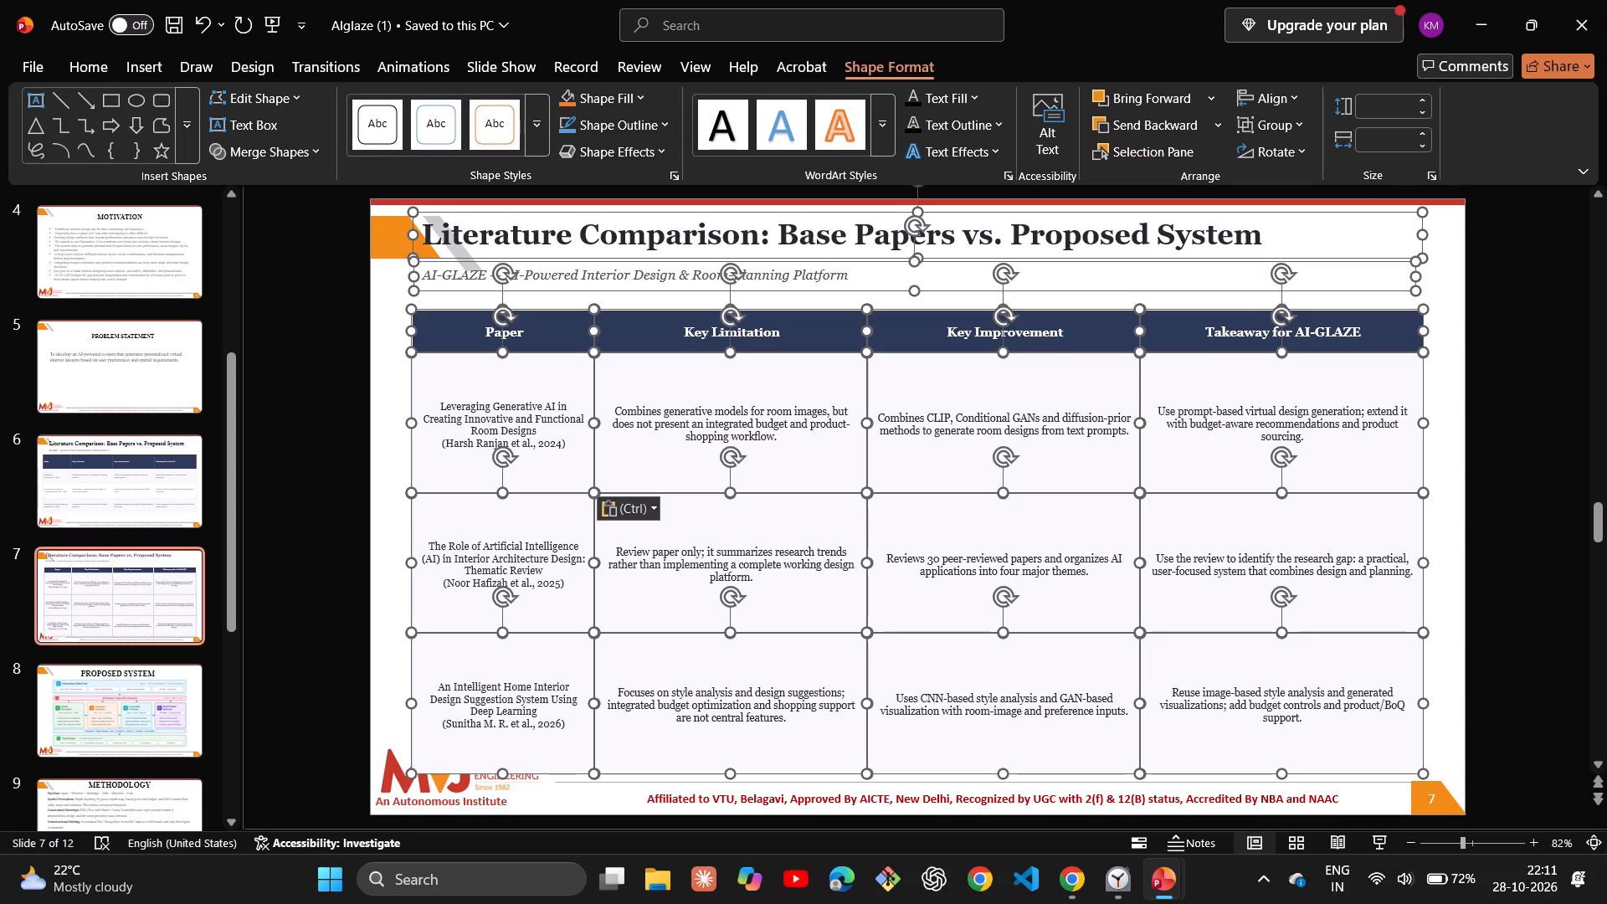
left_click(1515, 471)
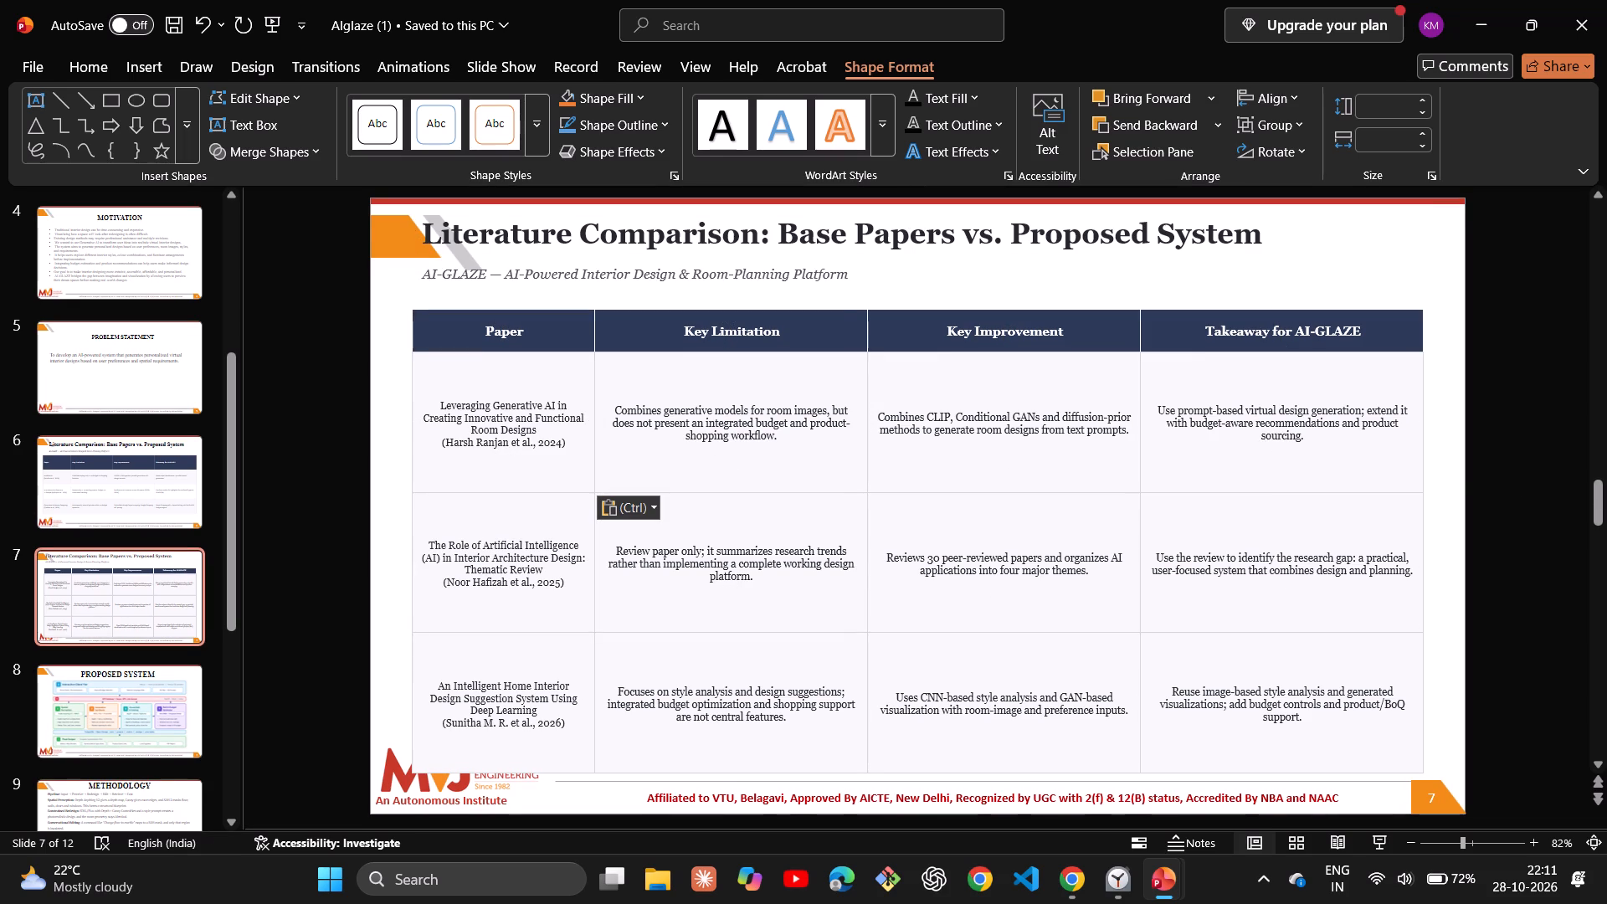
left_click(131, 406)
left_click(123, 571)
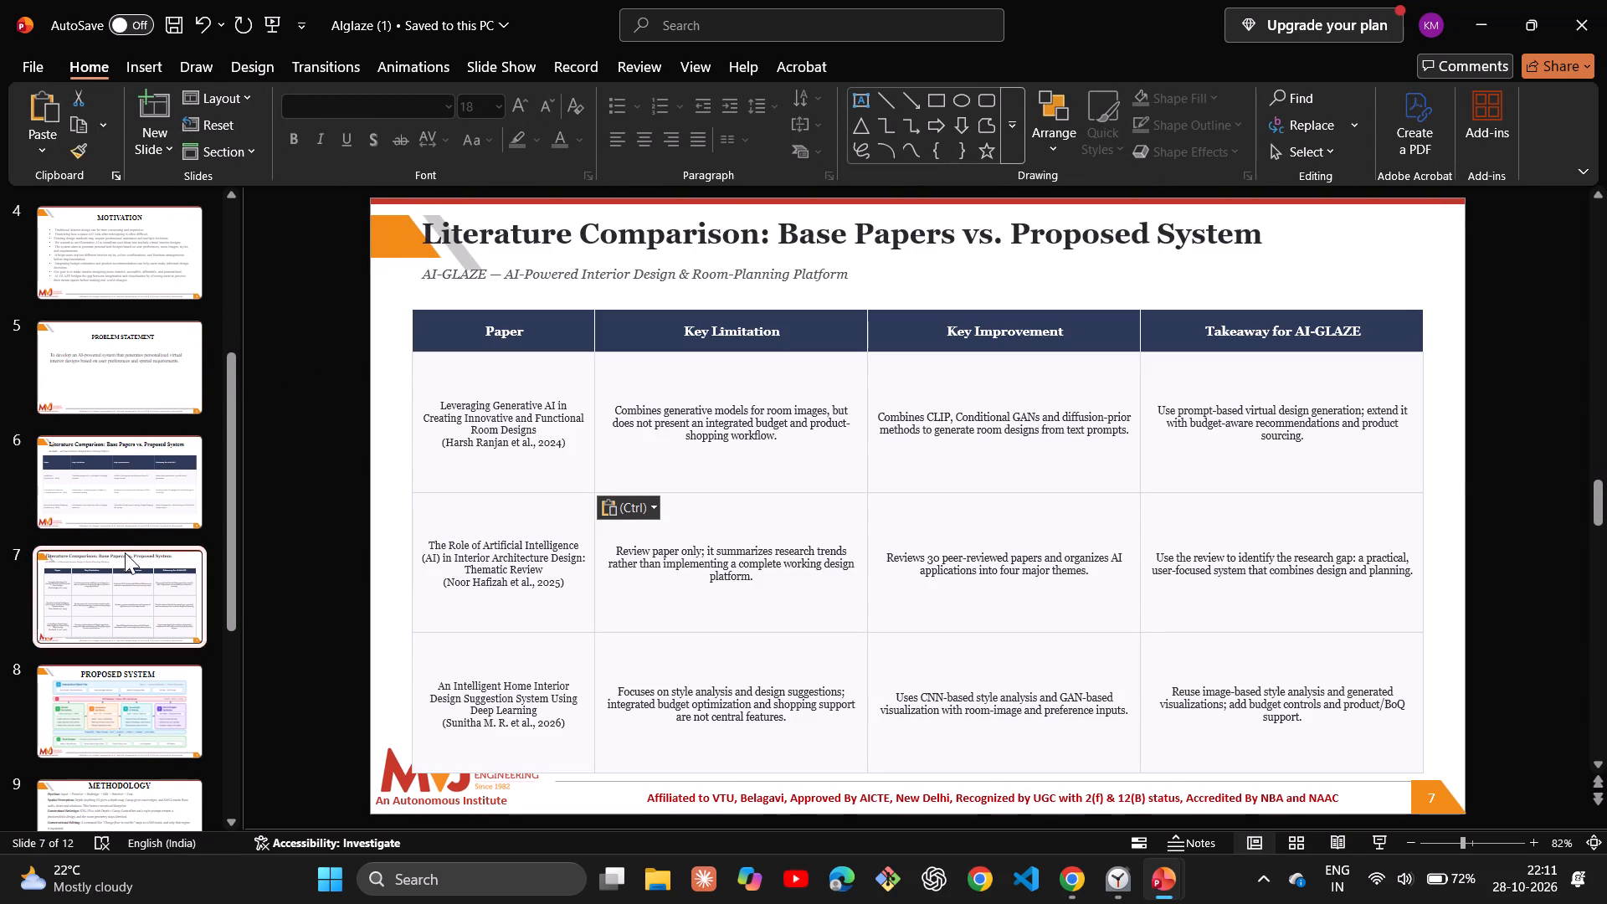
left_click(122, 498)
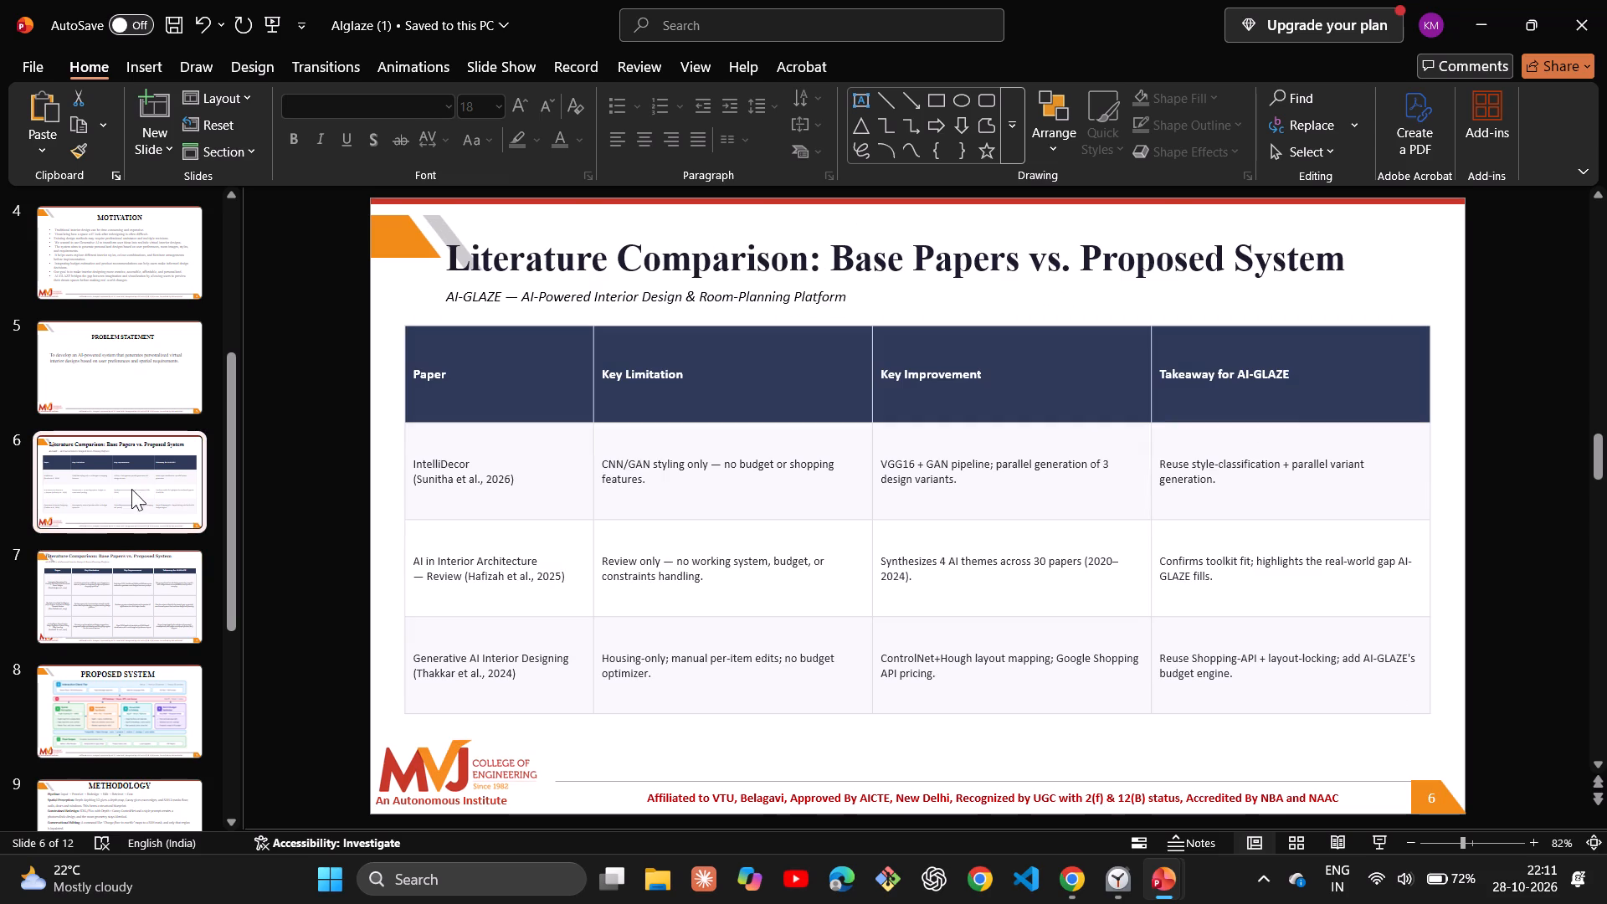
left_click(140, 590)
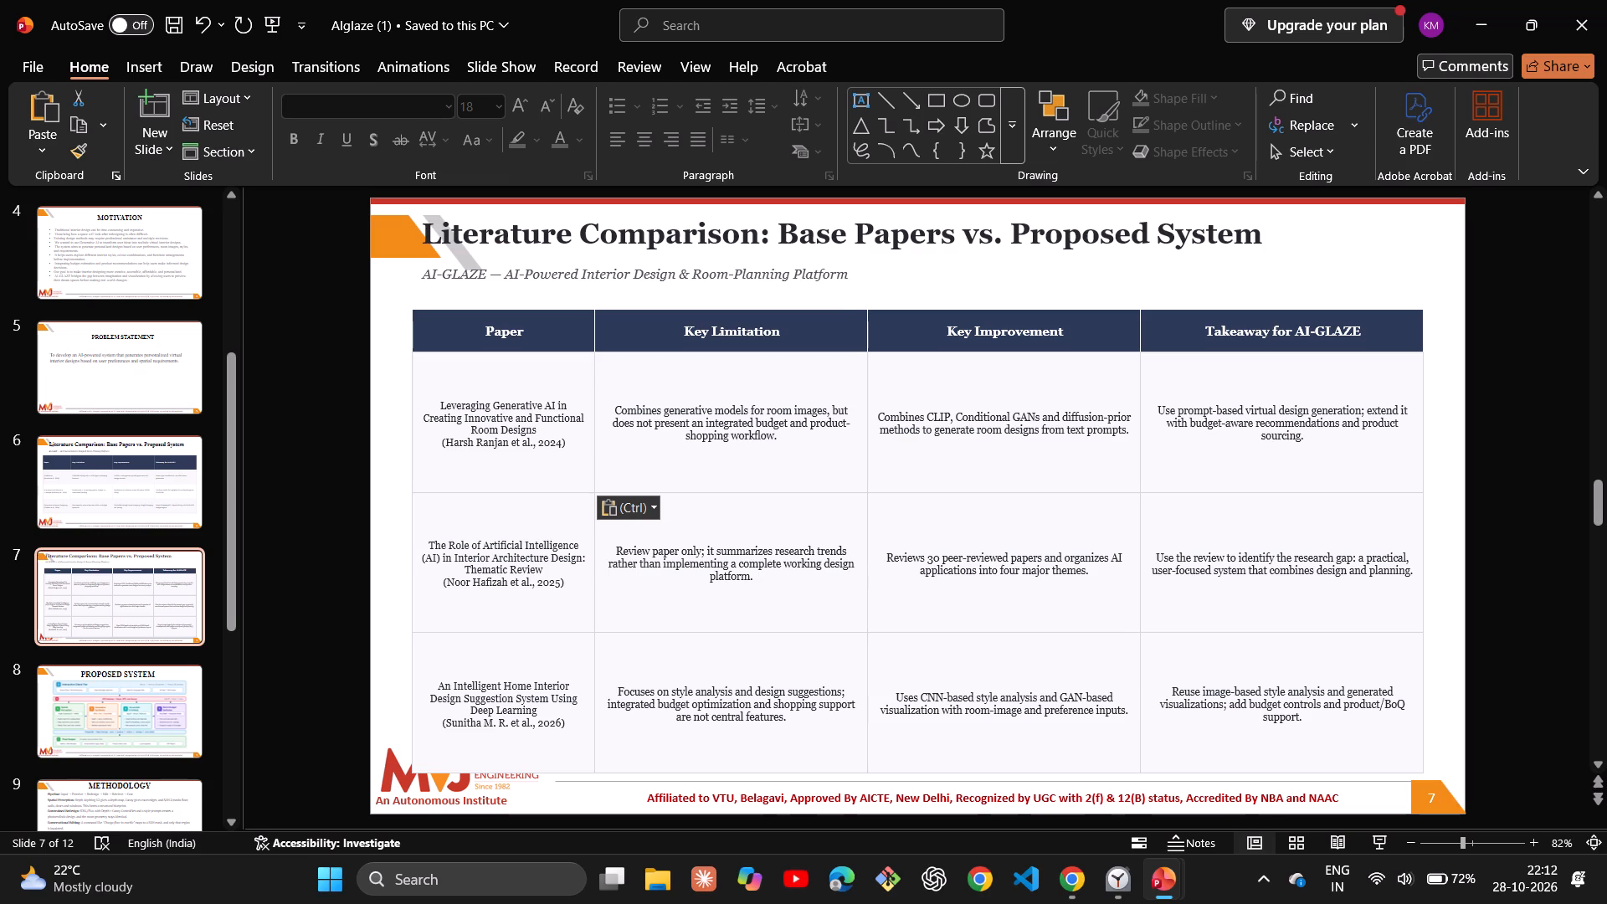
Move the Literature Comparison title on slide 7 to the right so it clears the orange and grey corner graphic.
left_click(1194, 226)
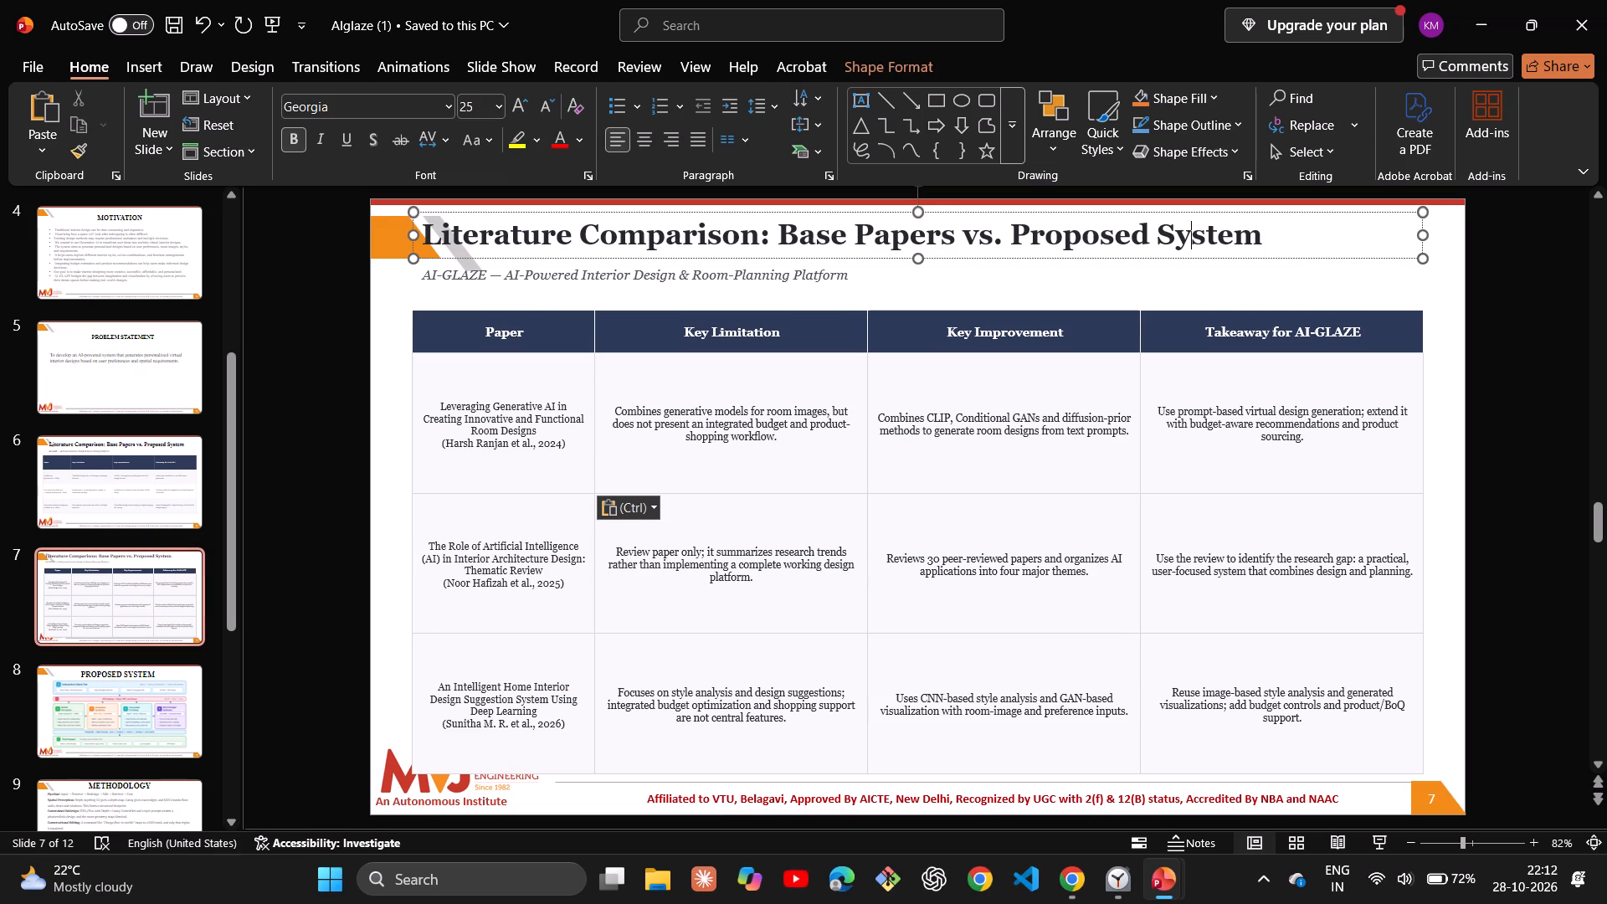
left_click_drag(1102, 213, 1164, 208)
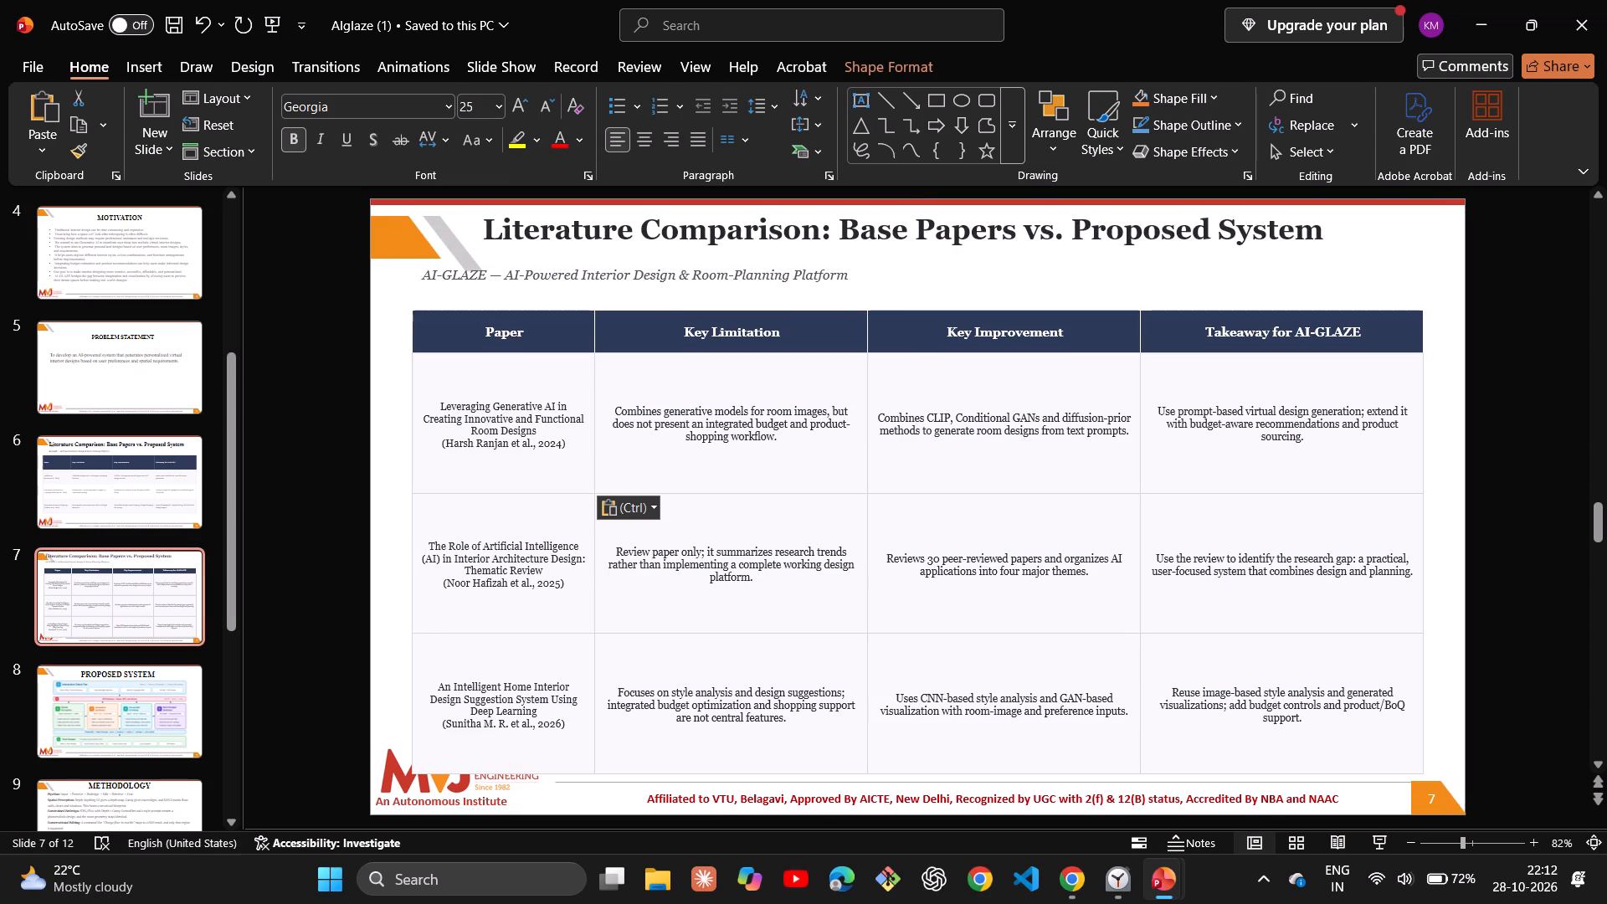
left_click_drag(1164, 208, 1159, 217)
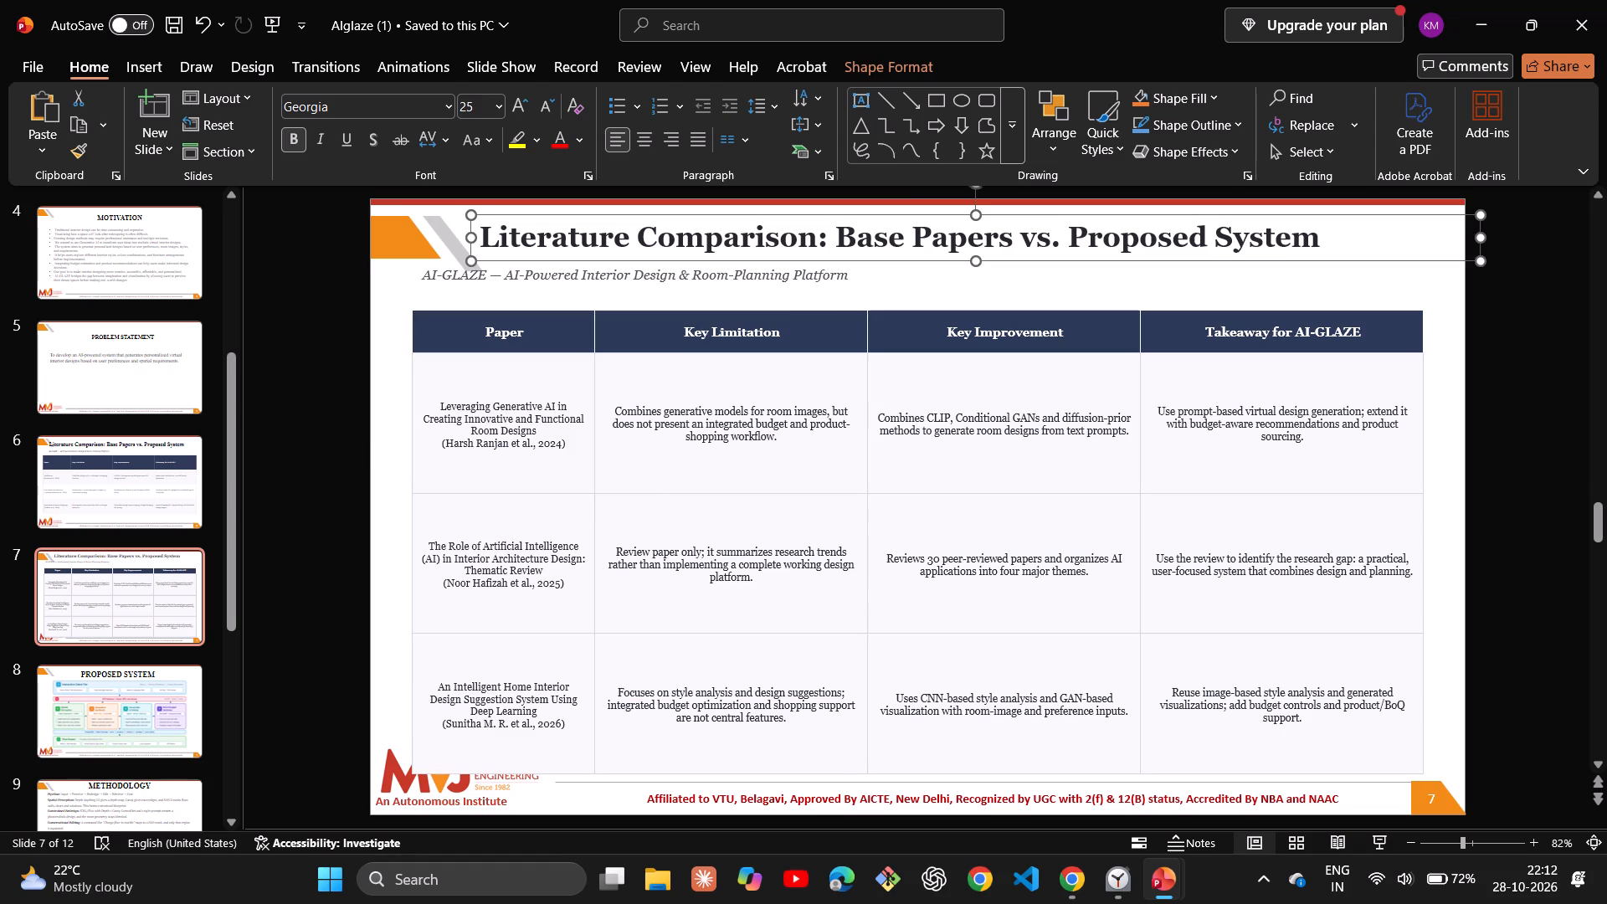
Shift the italic AI-GLAZE subtitle on slide 7 to the right so it sits under the start of the title.
left_click(676, 273)
left_click_drag(881, 286, 956, 287)
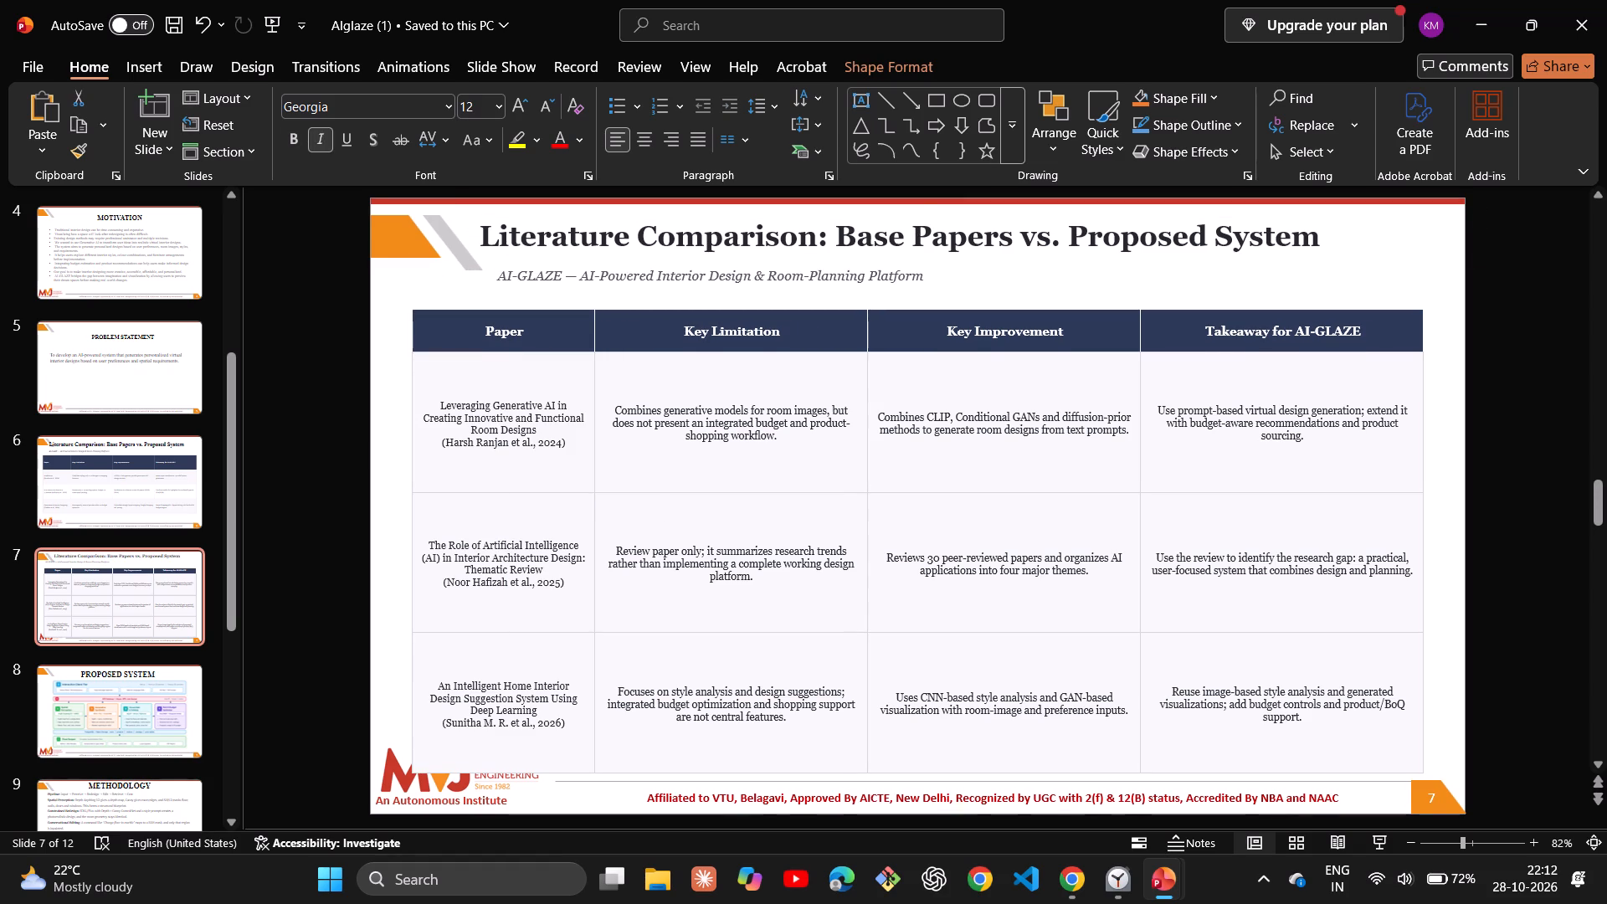
left_click_drag(956, 287, 955, 287)
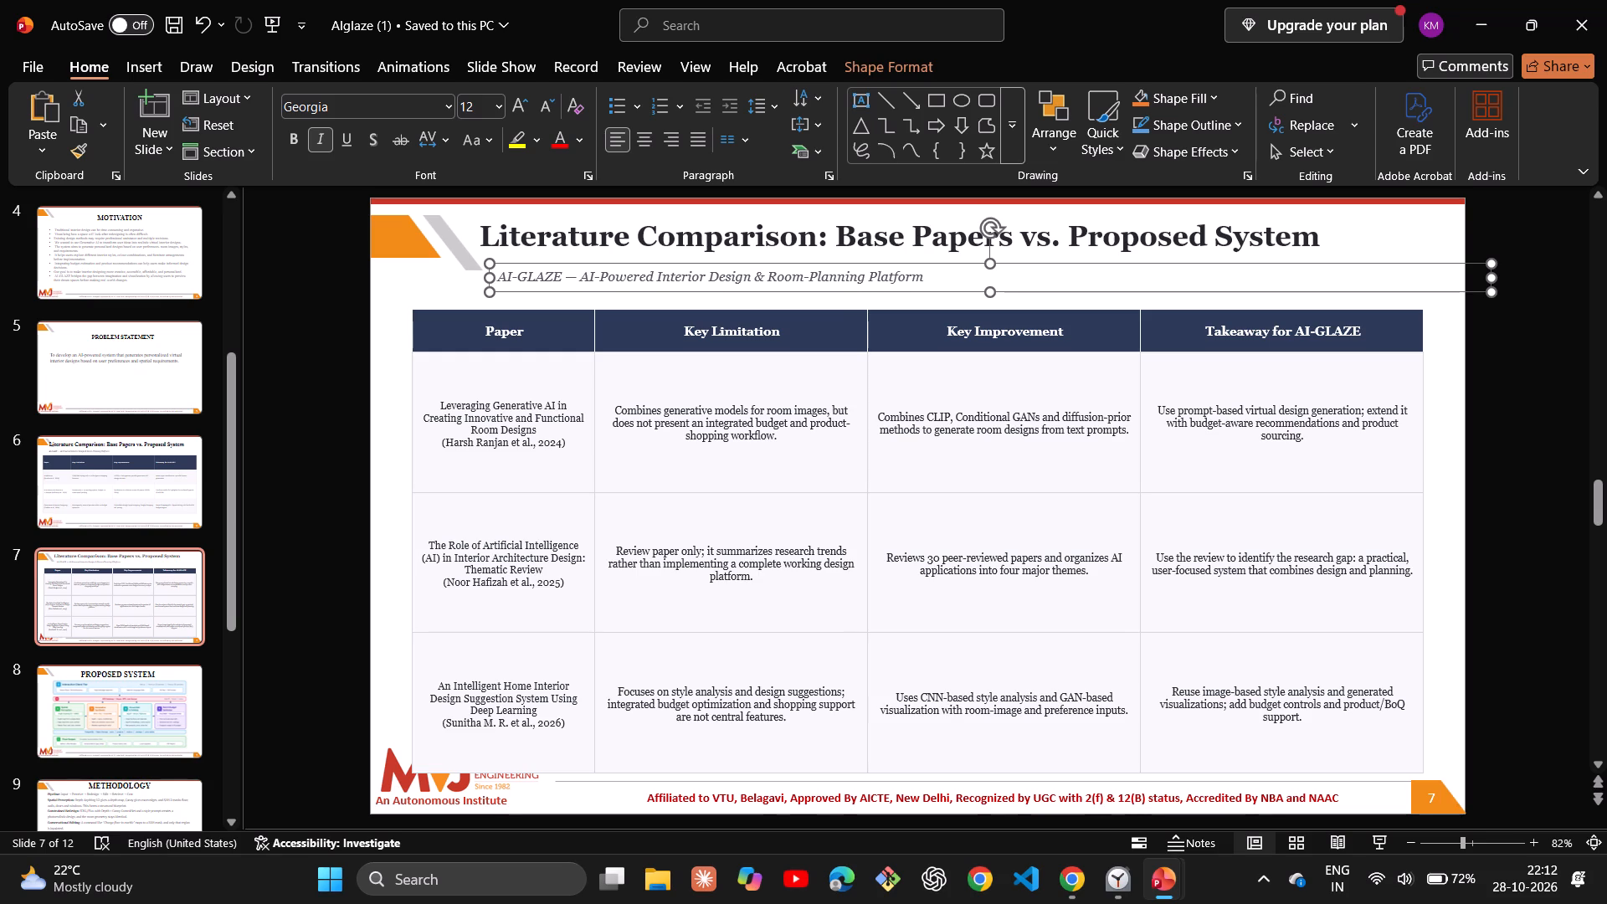
left_click(398, 322)
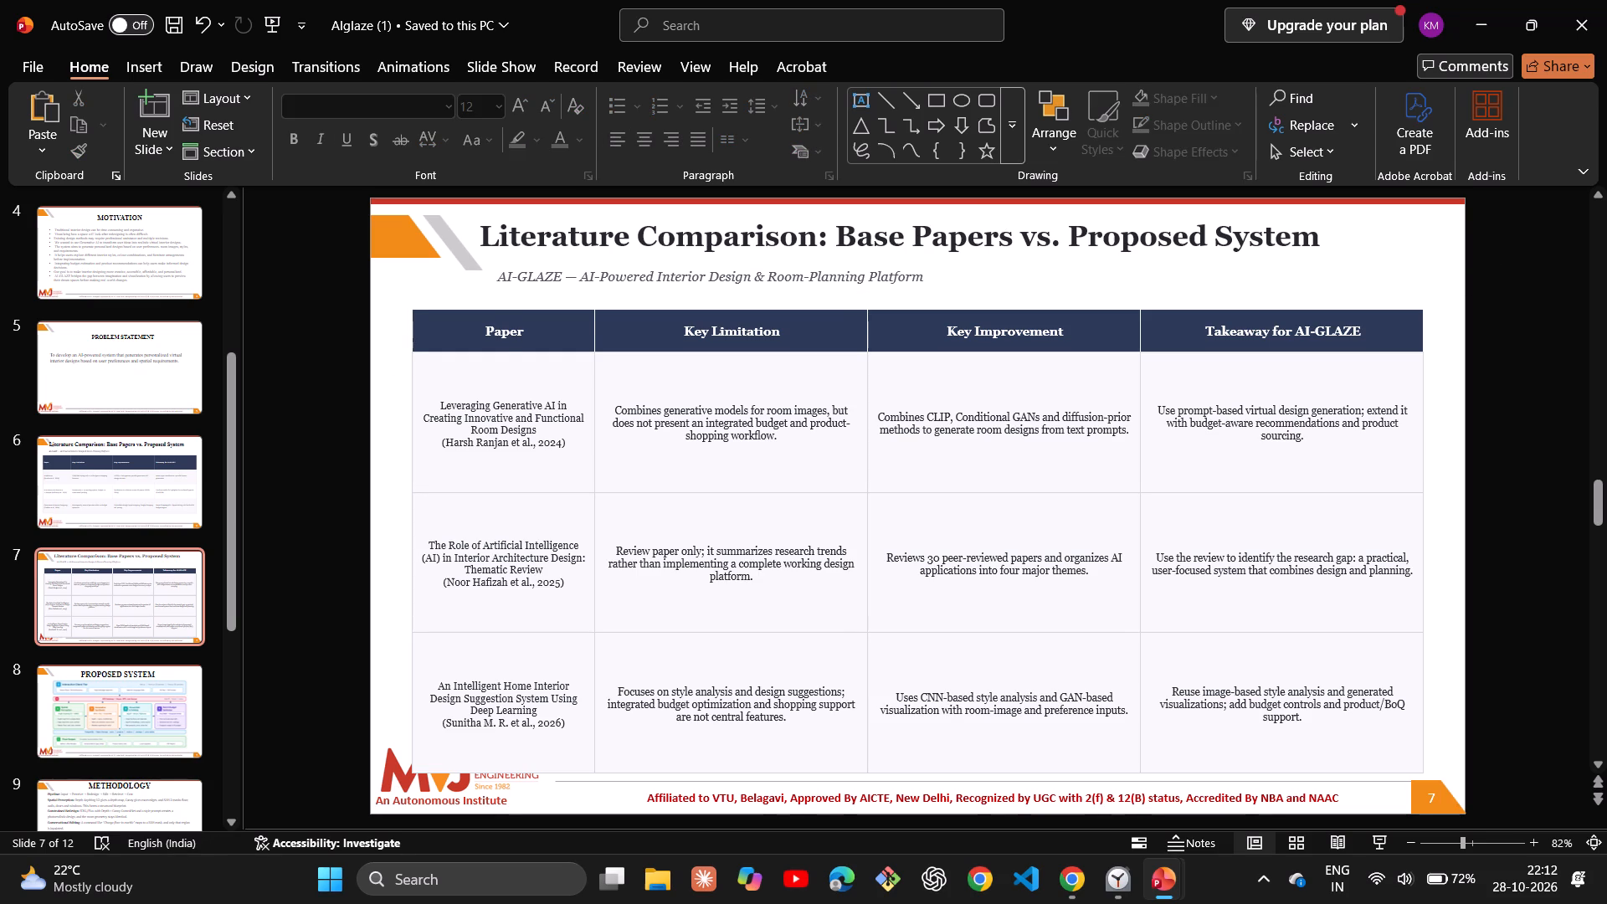
Select every cell of the slide 7 comparison table and move them together up below the subtitle and slightly right, lifting the bottom row off the college logo.
left_click(431, 334)
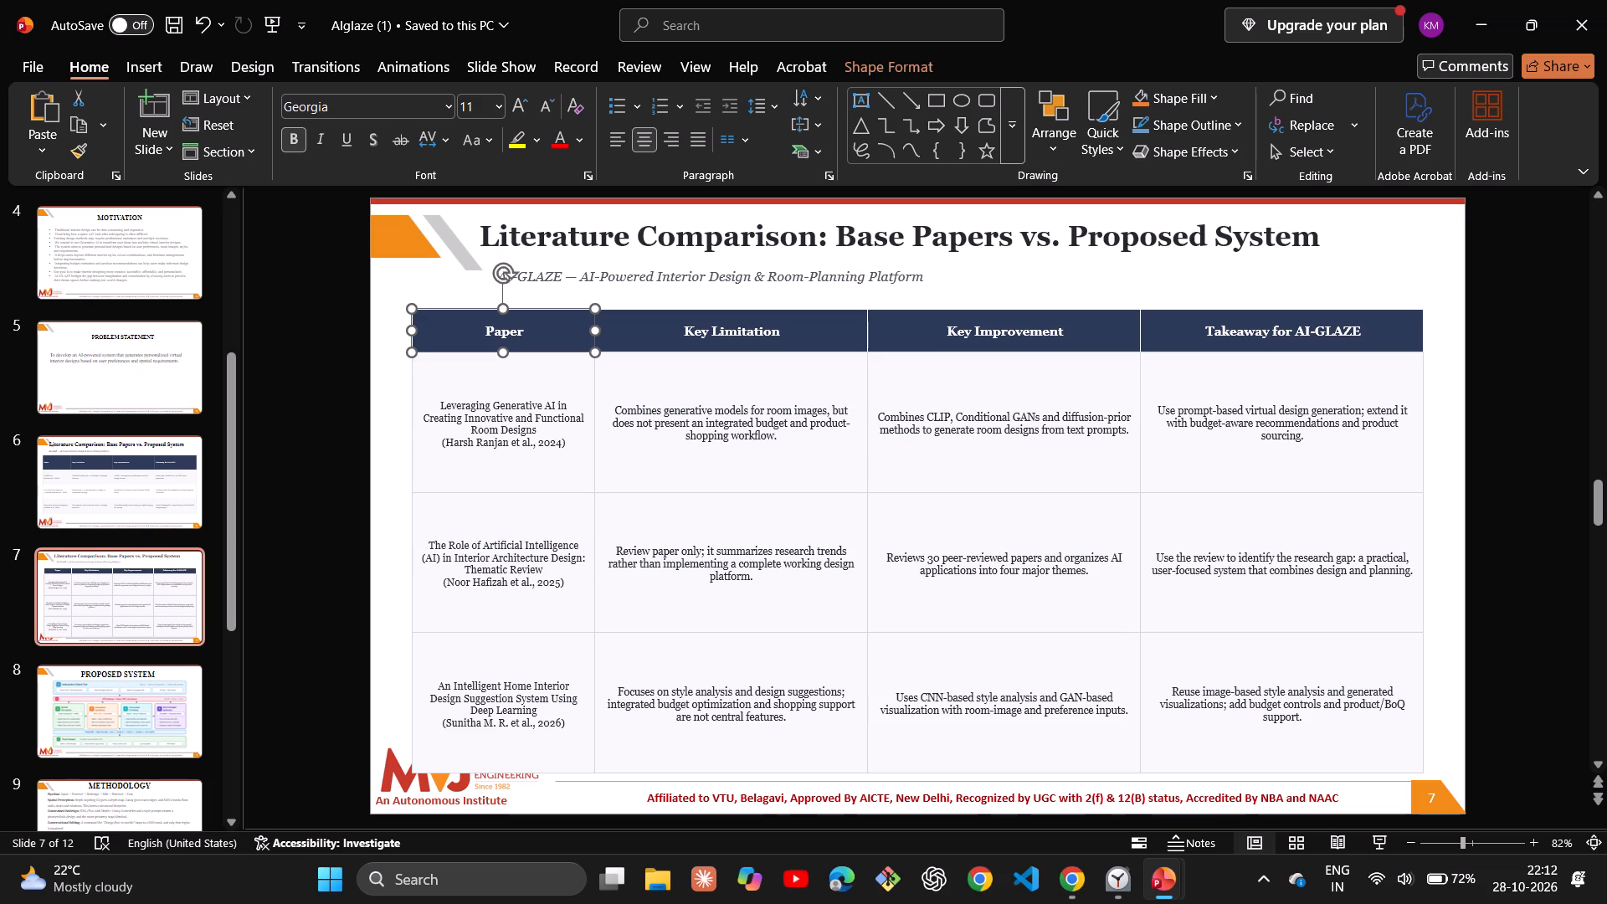
left_click(540, 443)
left_click(429, 309)
left_click_drag(394, 288, 1083, 564)
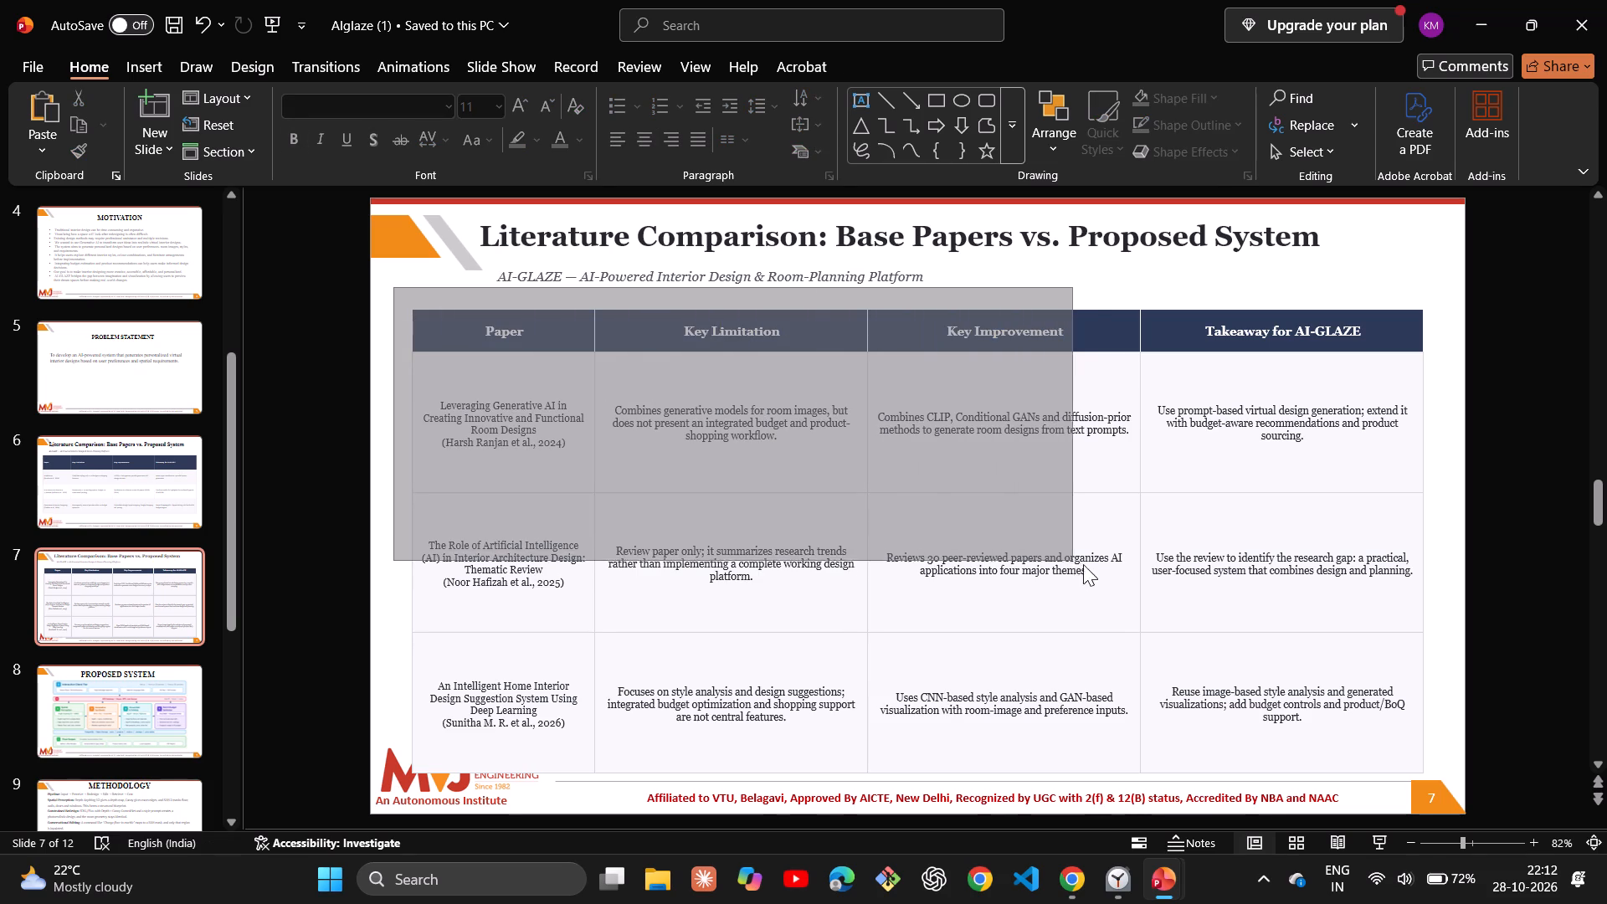
left_click_drag(1083, 564, 1391, 655)
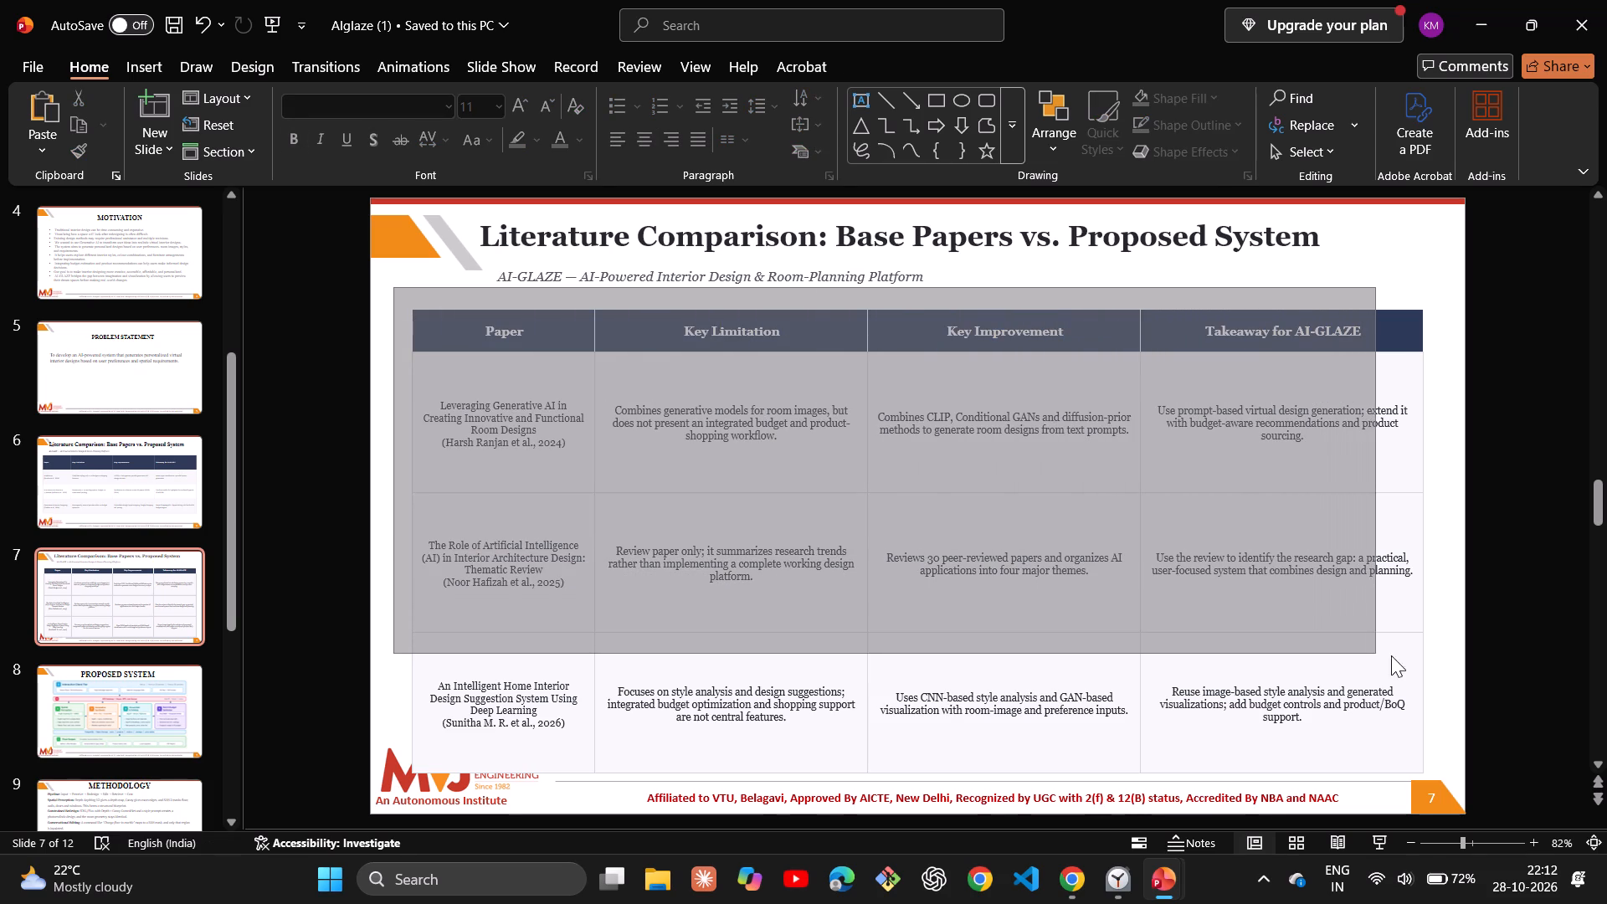
left_click_drag(1391, 655, 1440, 783)
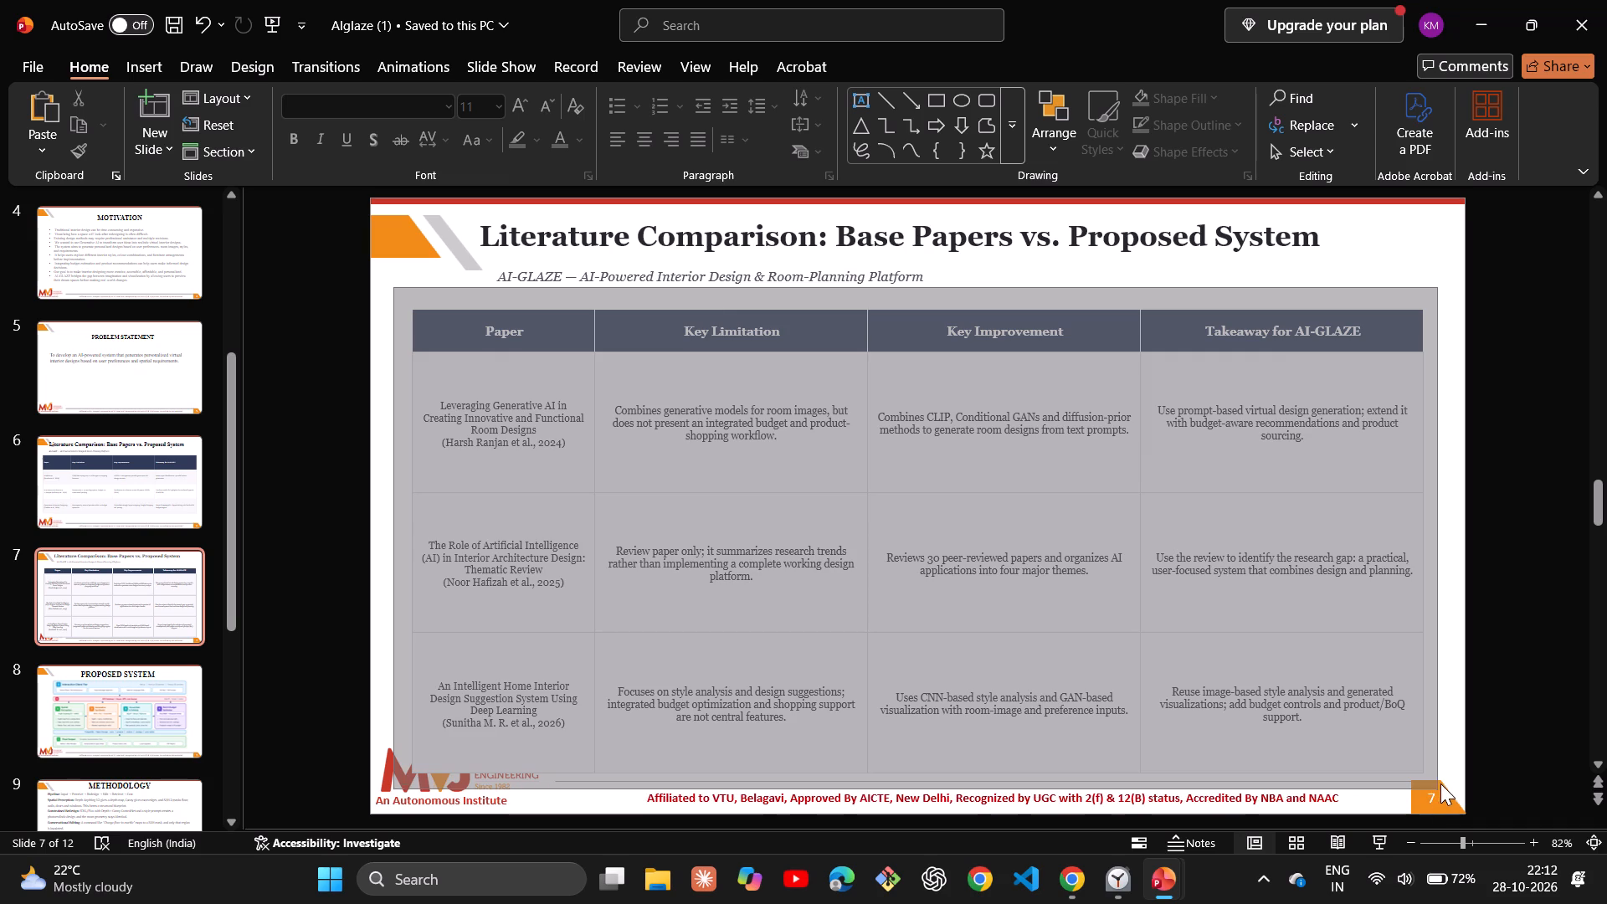
left_click_drag(1440, 783, 1440, 782)
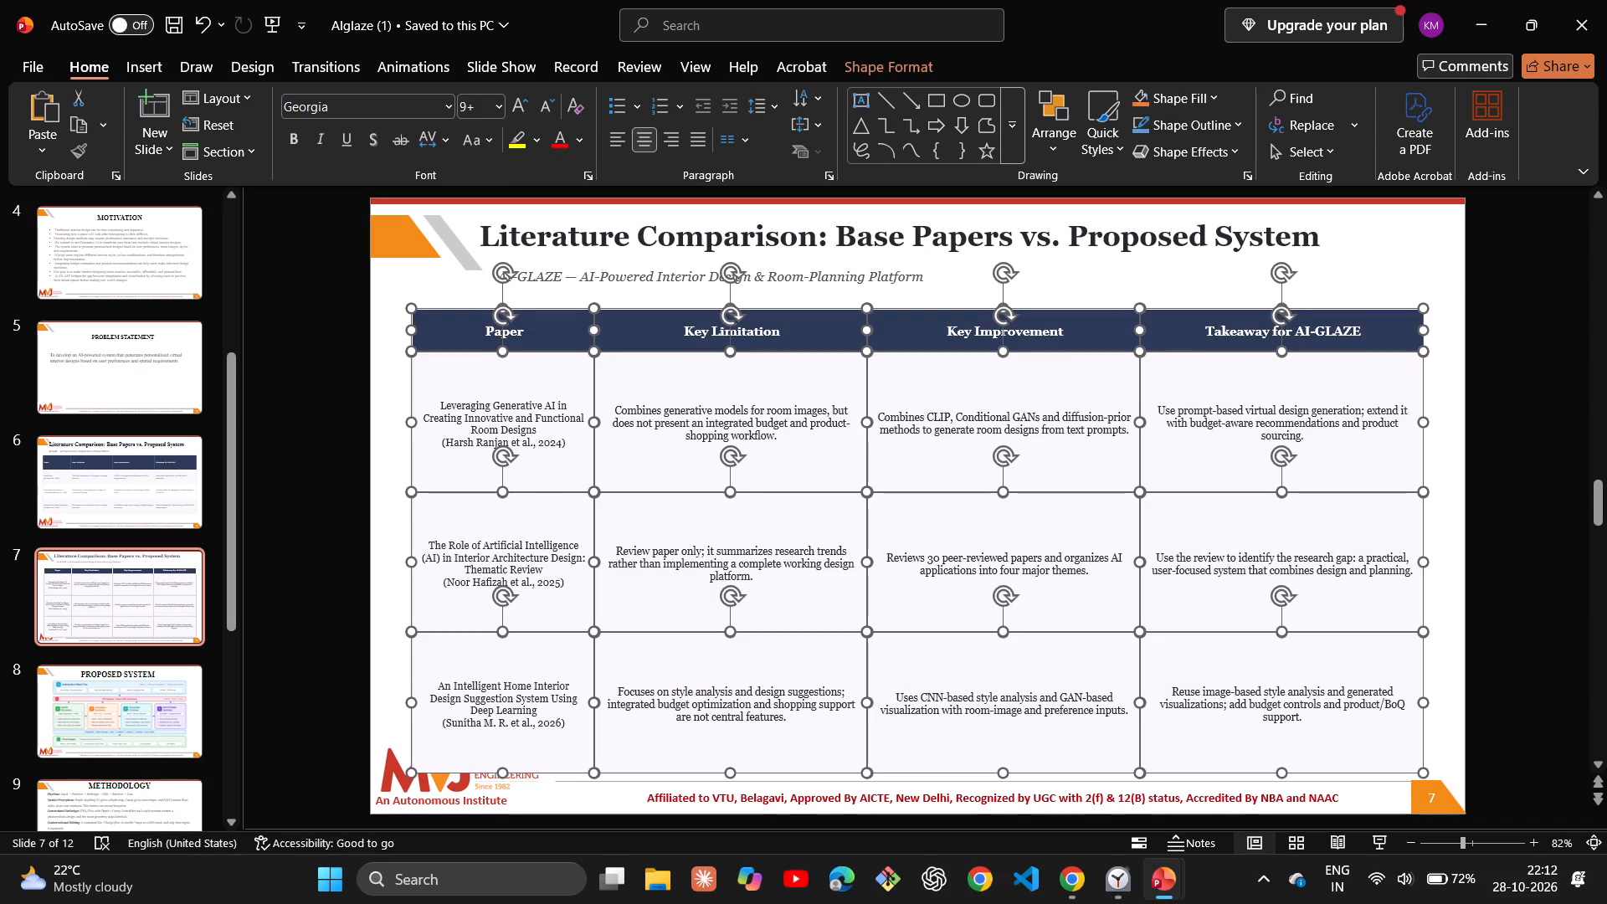
left_click_drag(1186, 314, 1201, 298)
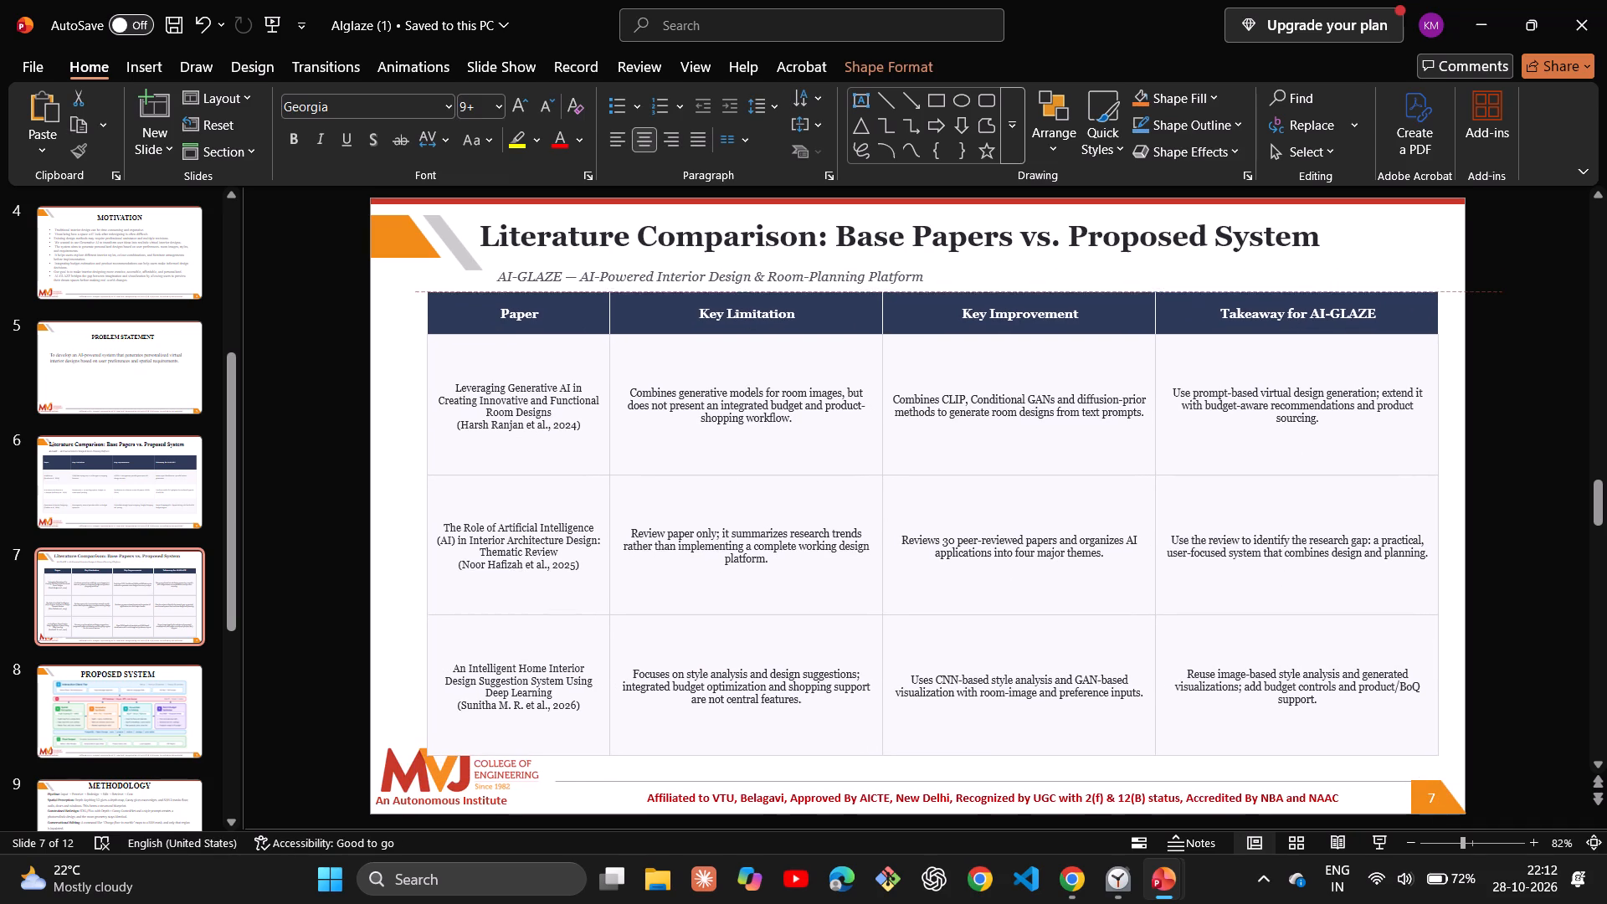
left_click_drag(1201, 298, 1202, 303)
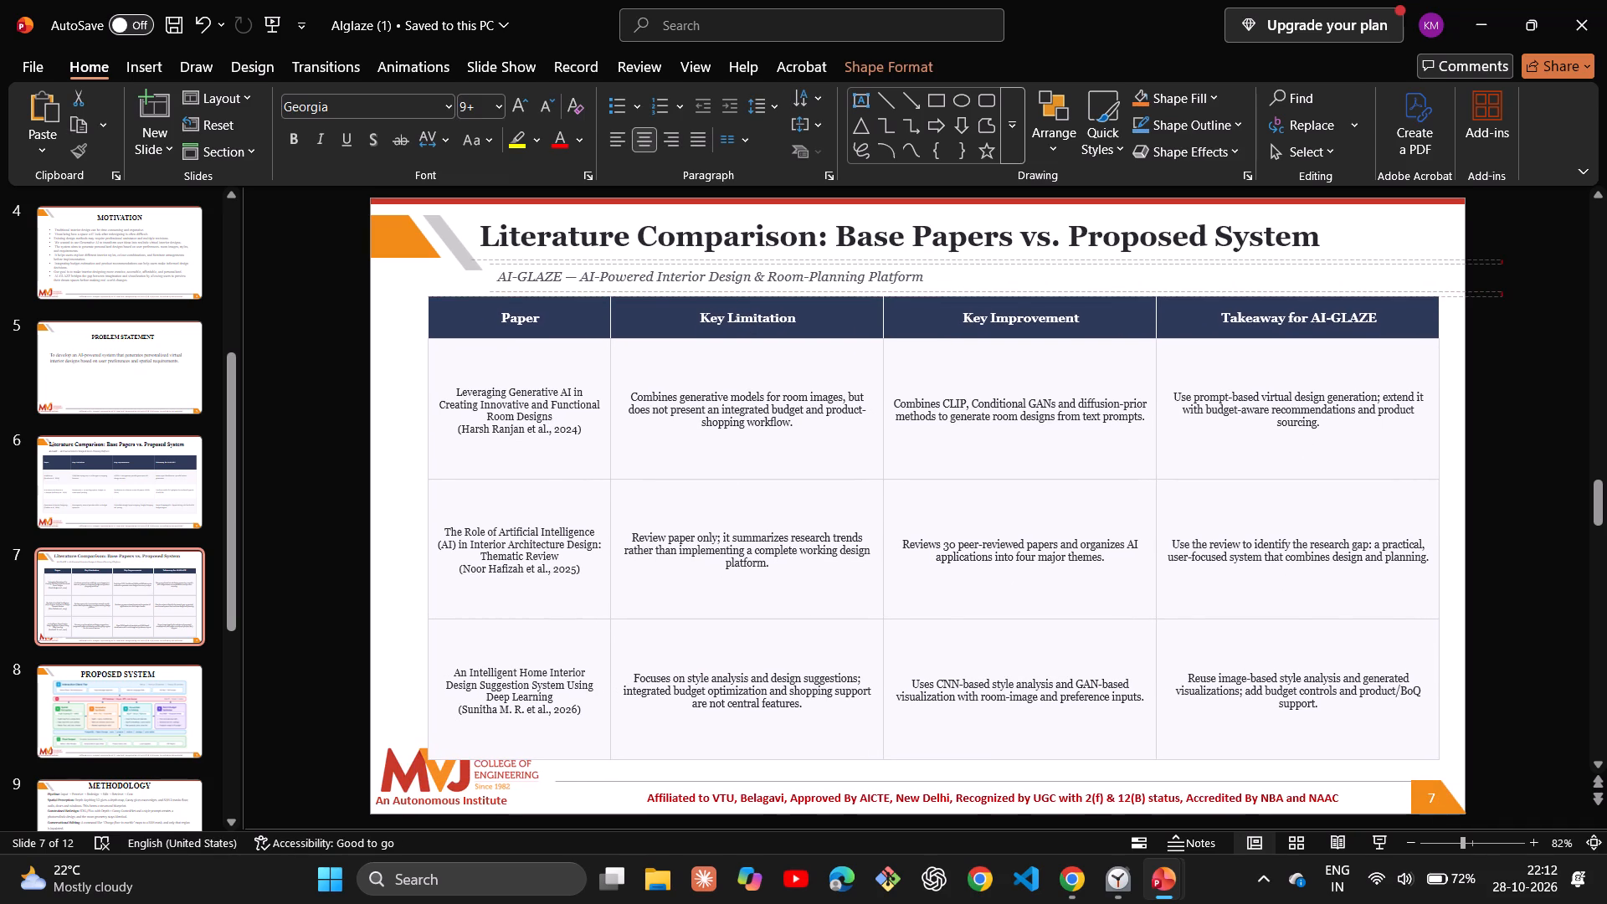
left_click_drag(1202, 303, 1209, 291)
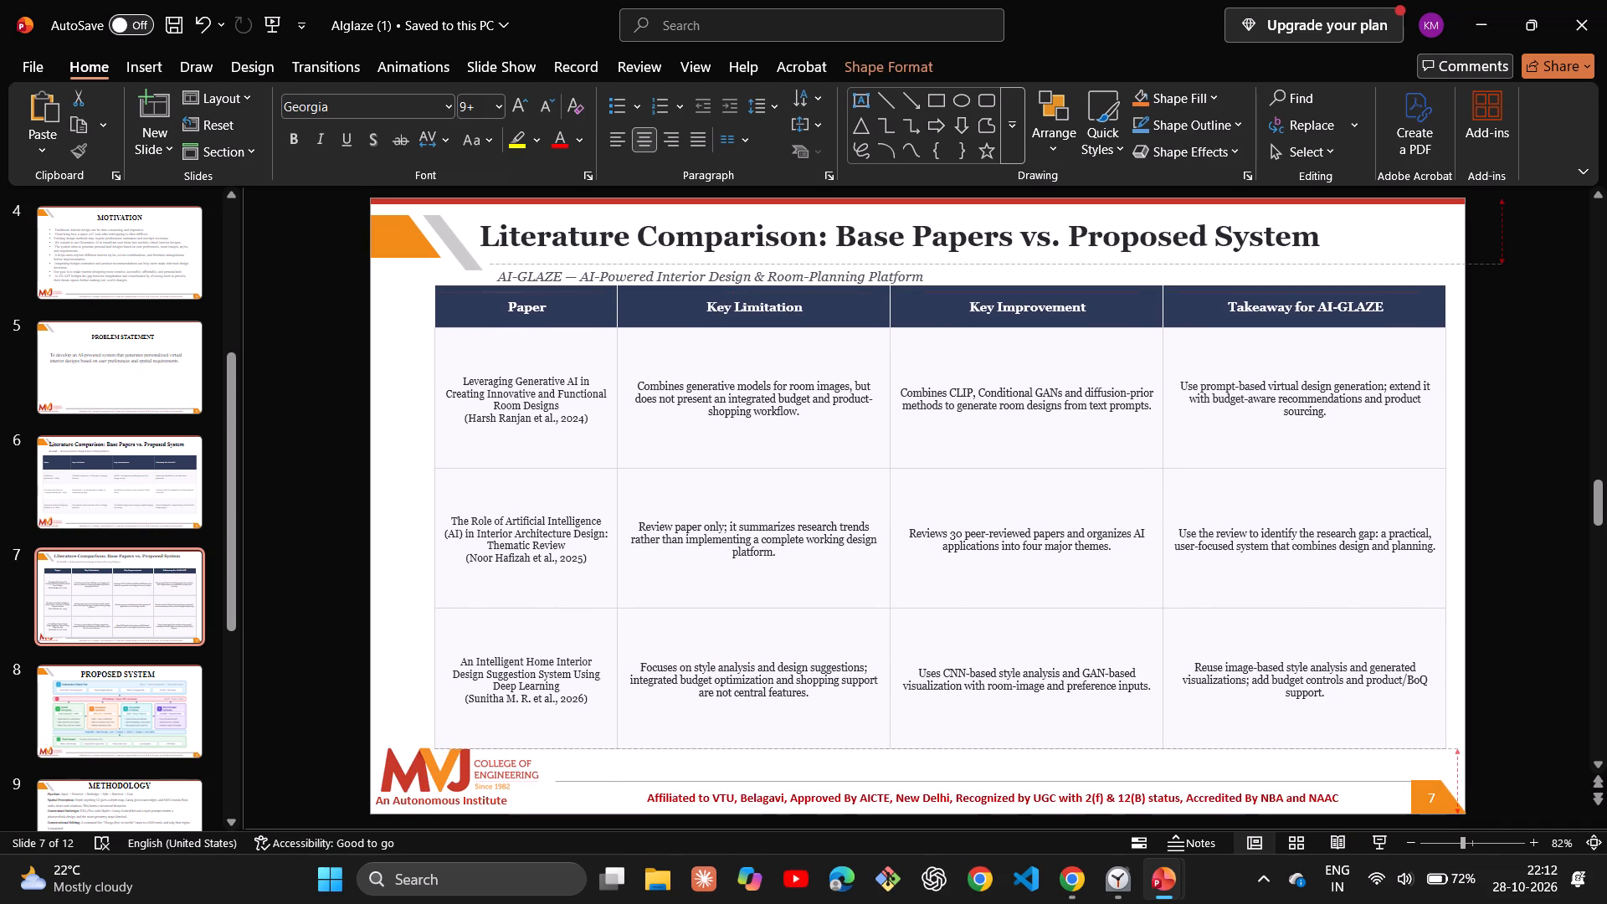
left_click_drag(1209, 291, 1202, 297)
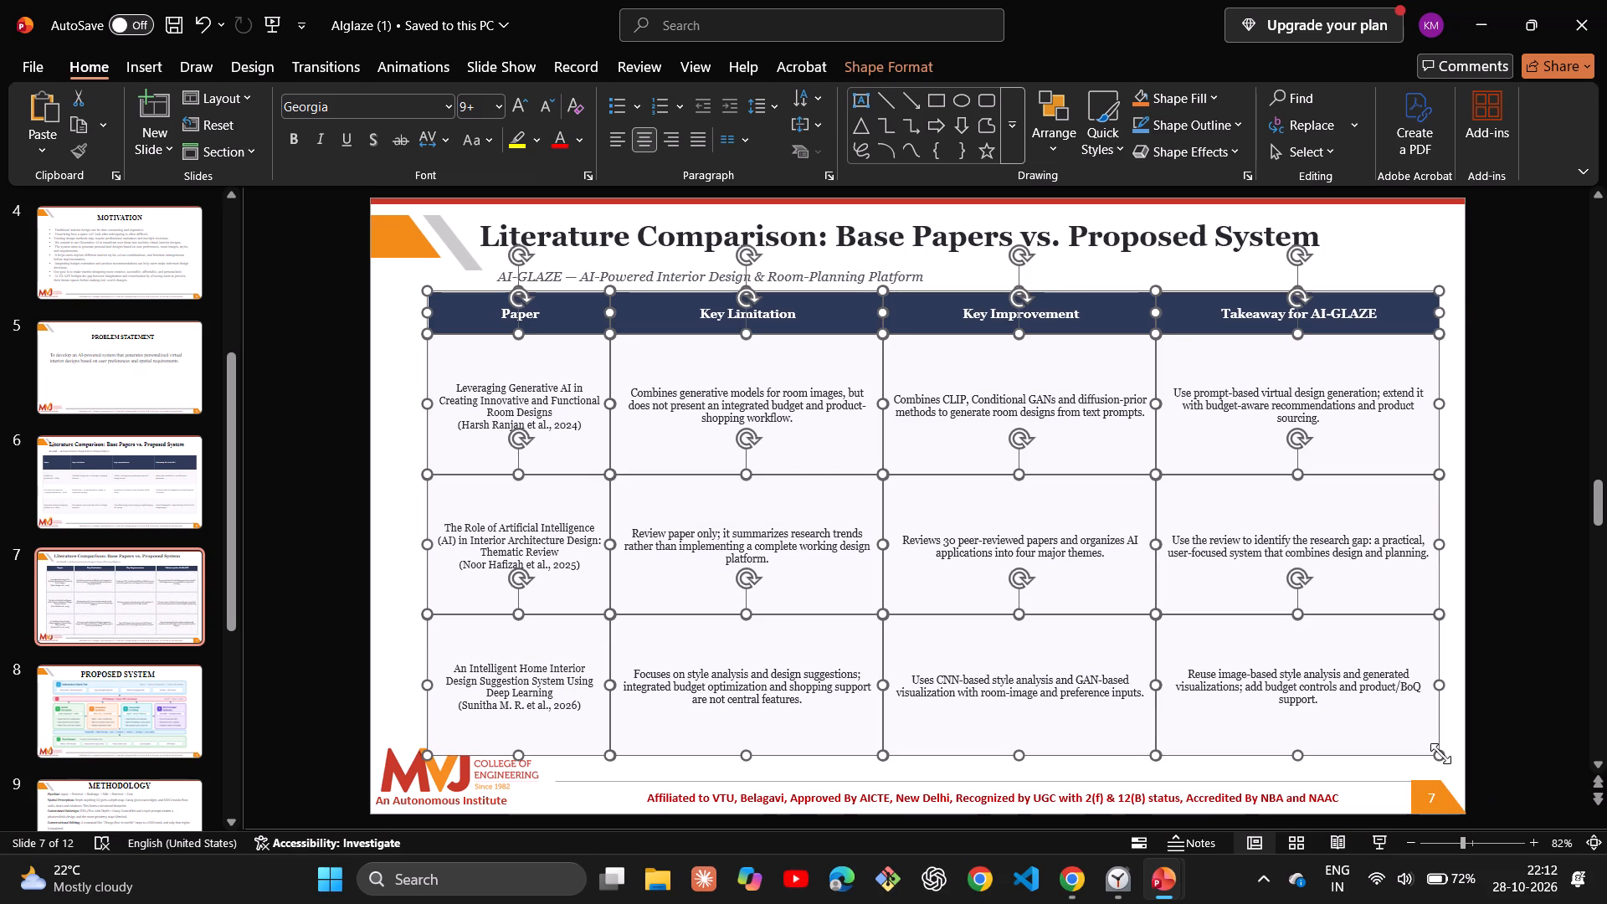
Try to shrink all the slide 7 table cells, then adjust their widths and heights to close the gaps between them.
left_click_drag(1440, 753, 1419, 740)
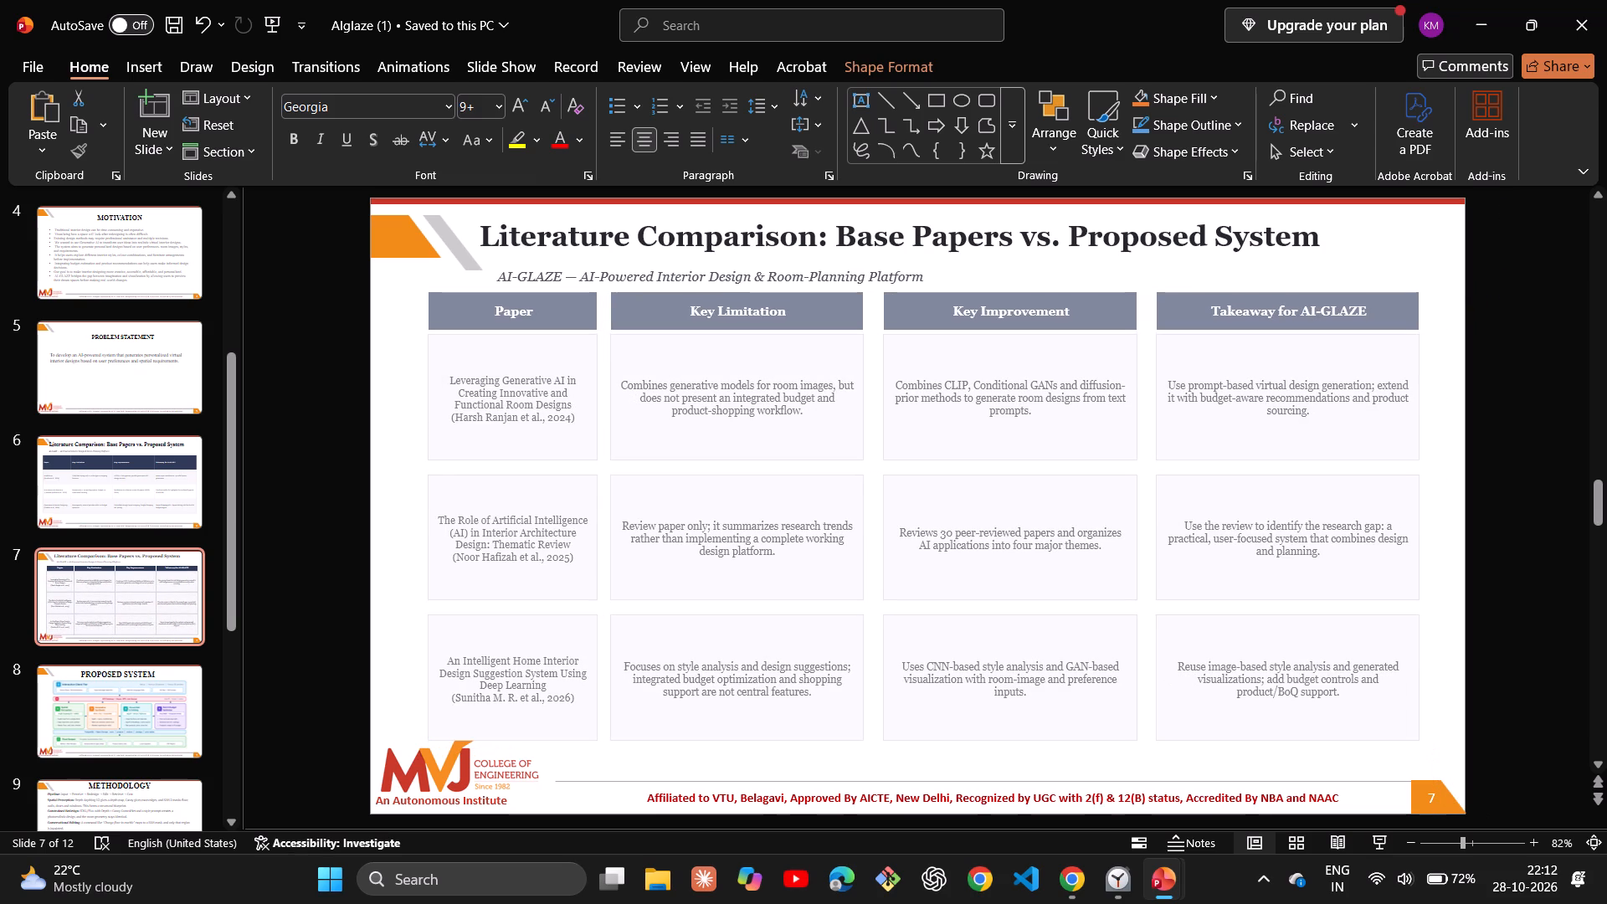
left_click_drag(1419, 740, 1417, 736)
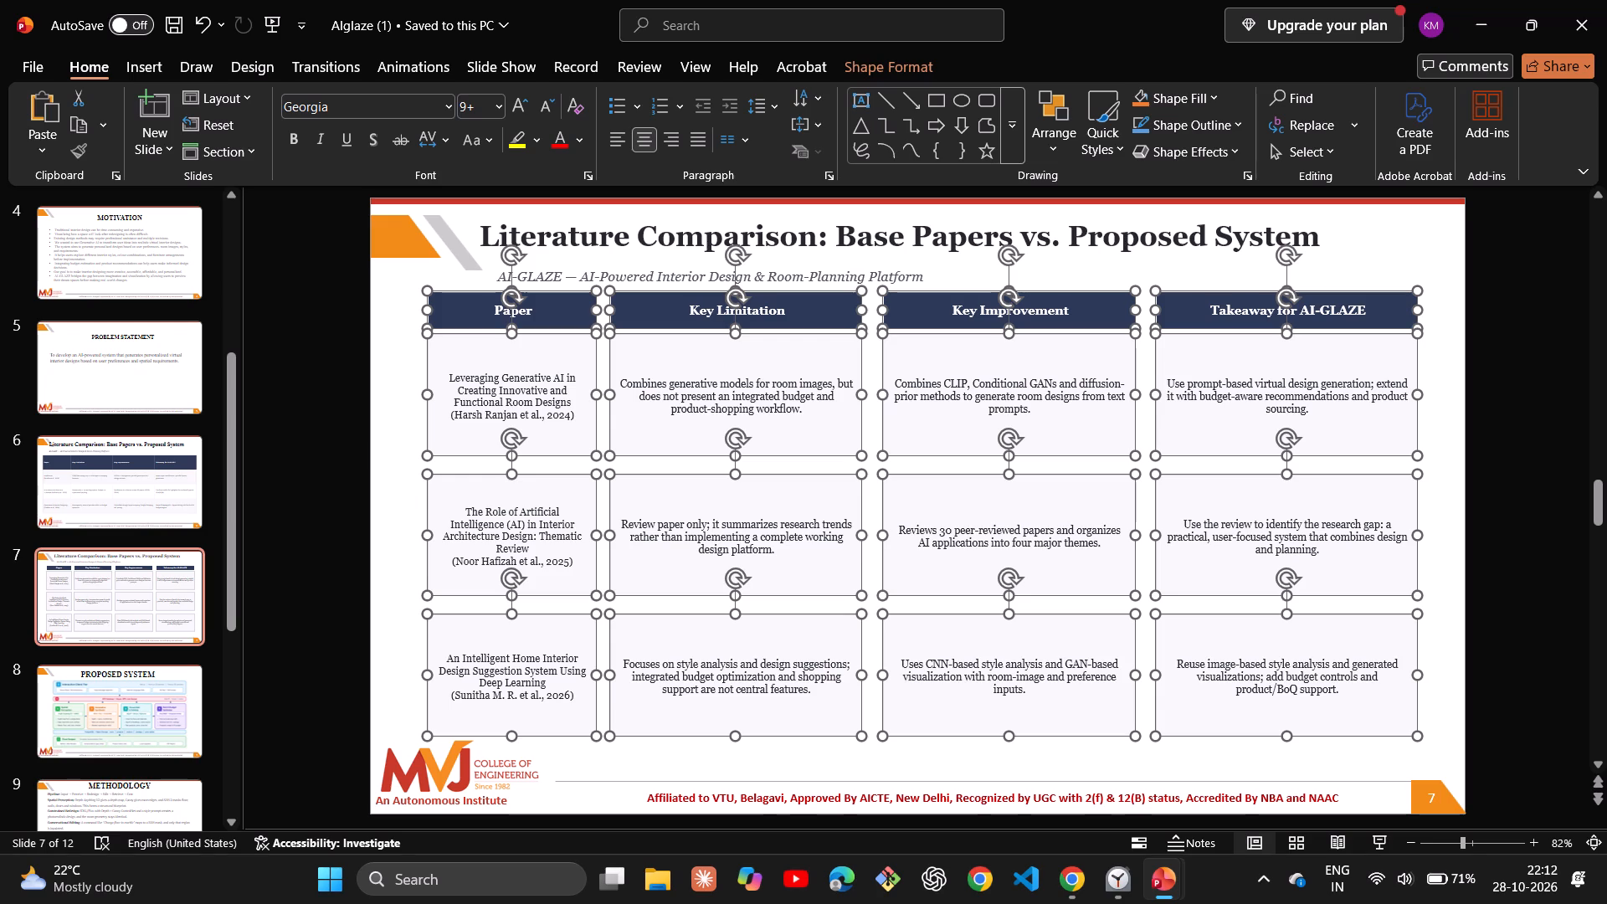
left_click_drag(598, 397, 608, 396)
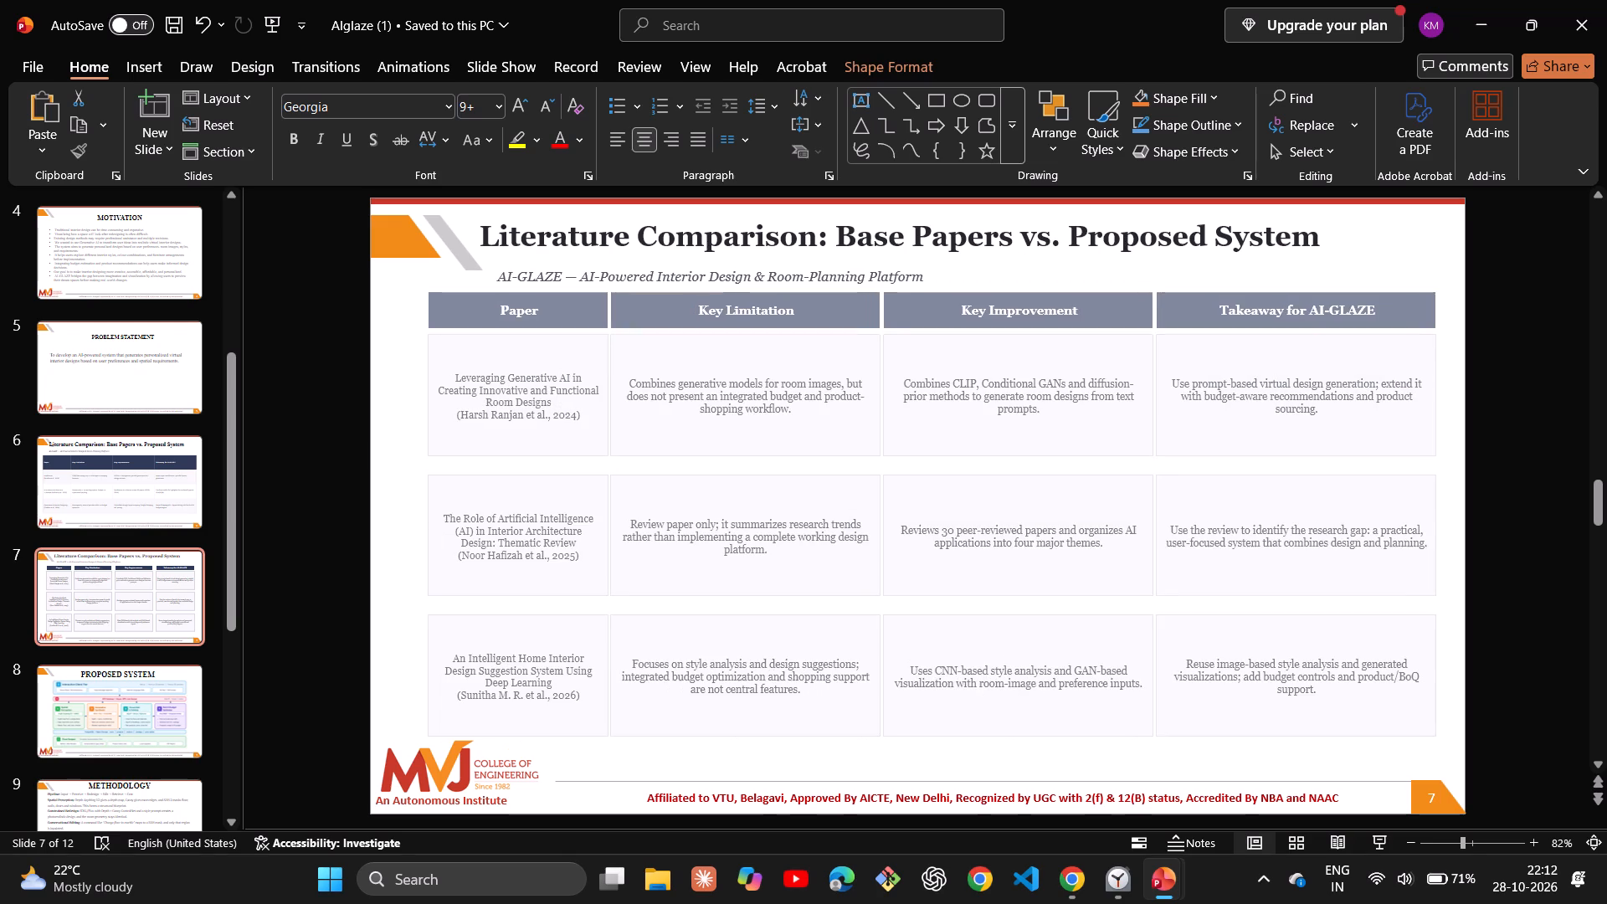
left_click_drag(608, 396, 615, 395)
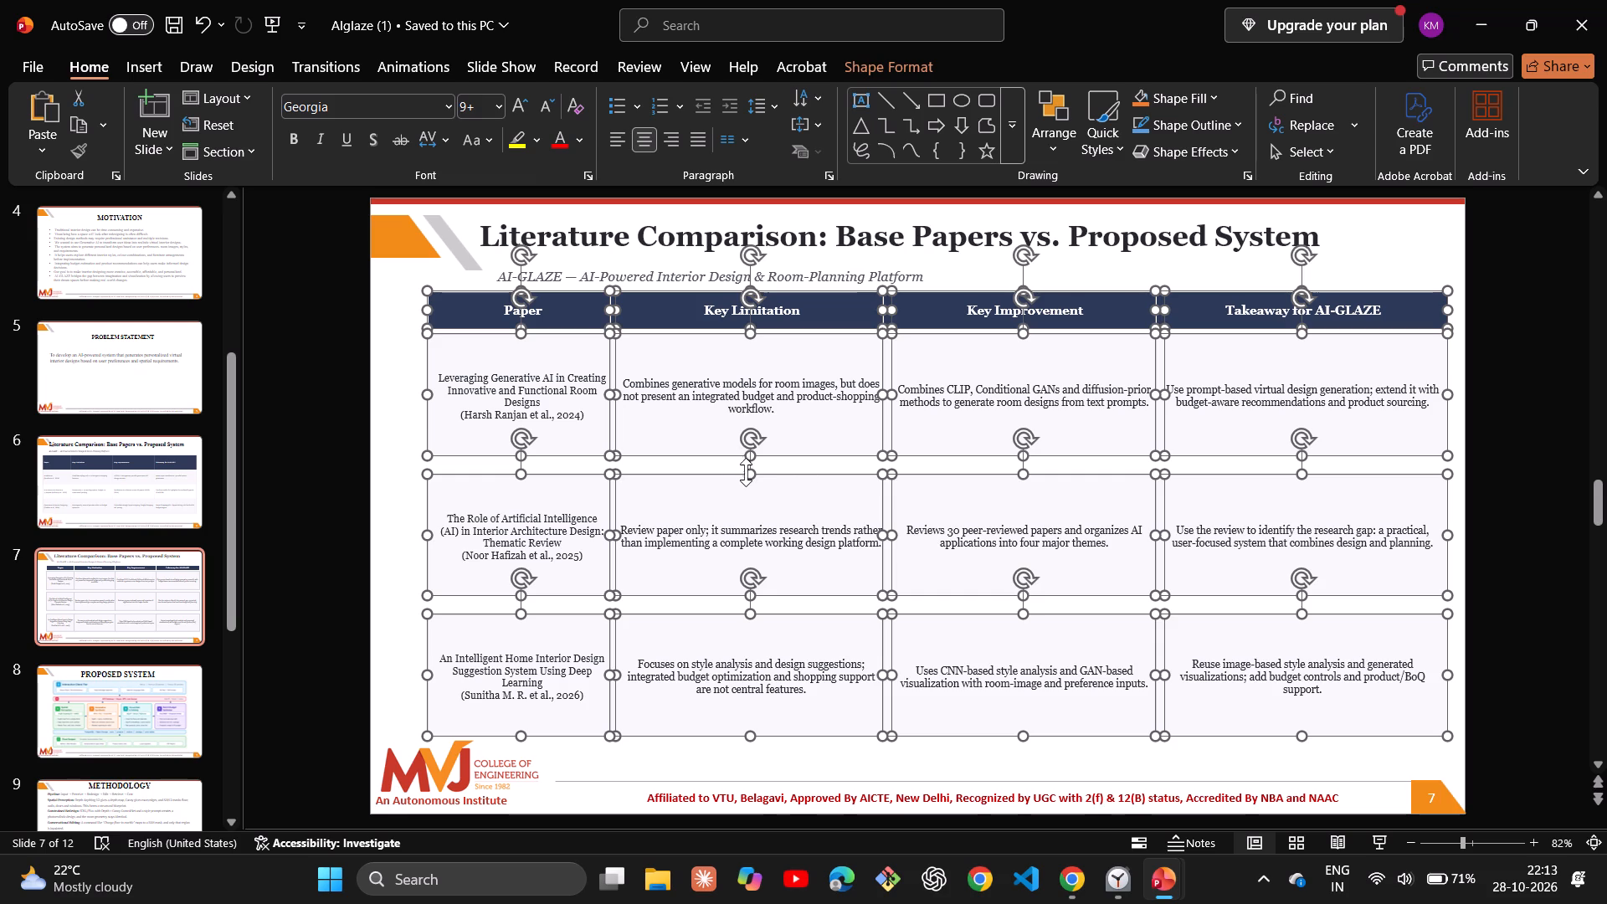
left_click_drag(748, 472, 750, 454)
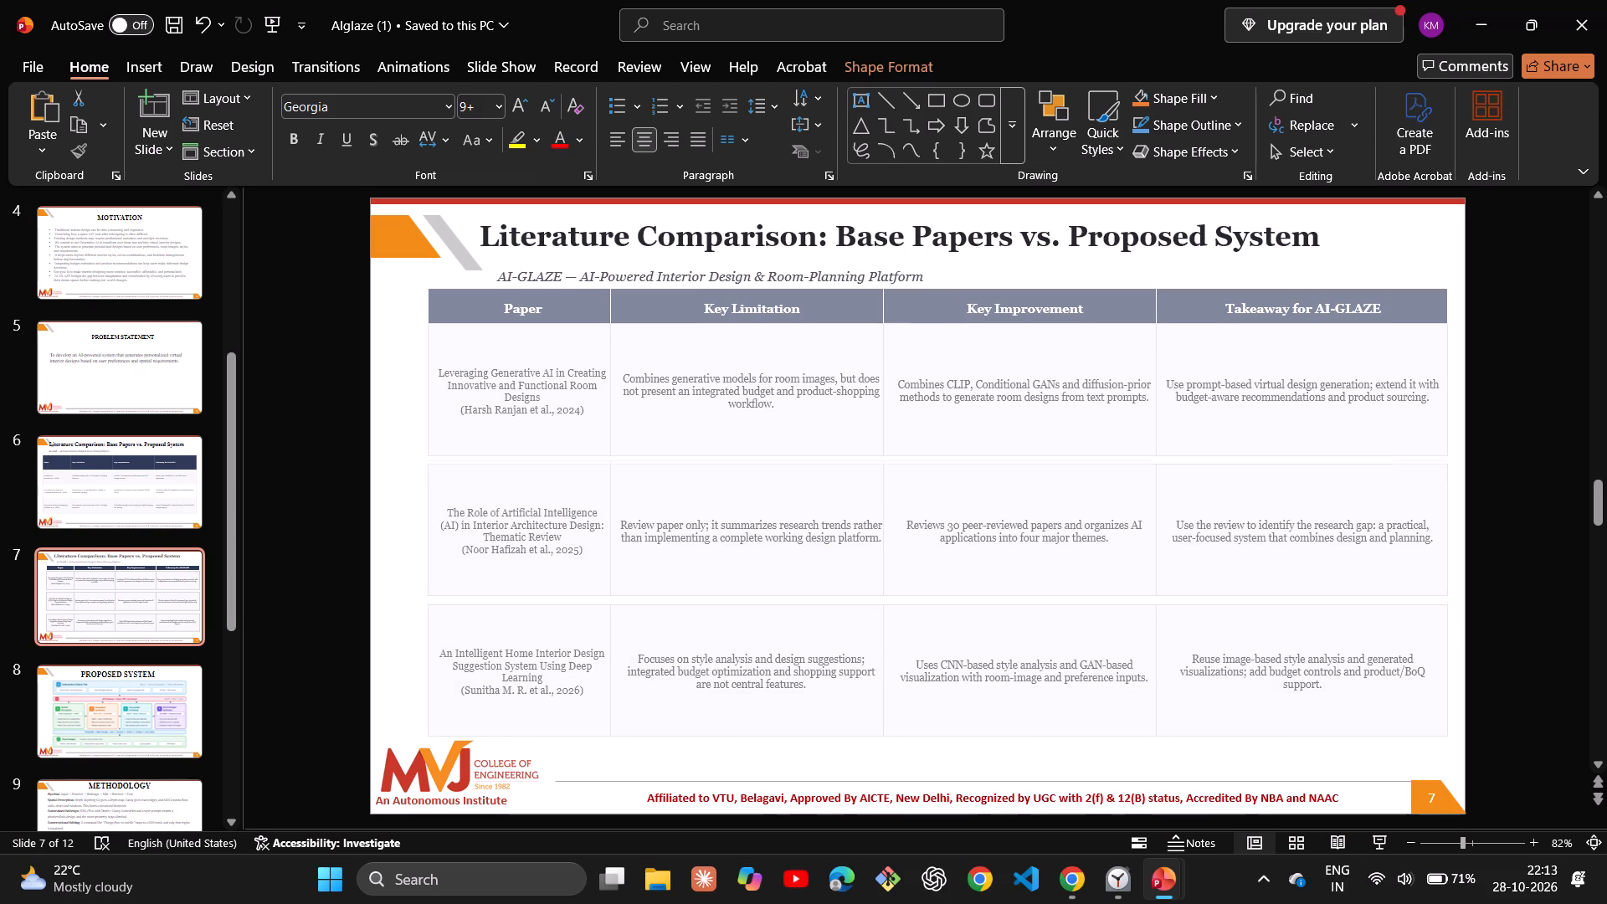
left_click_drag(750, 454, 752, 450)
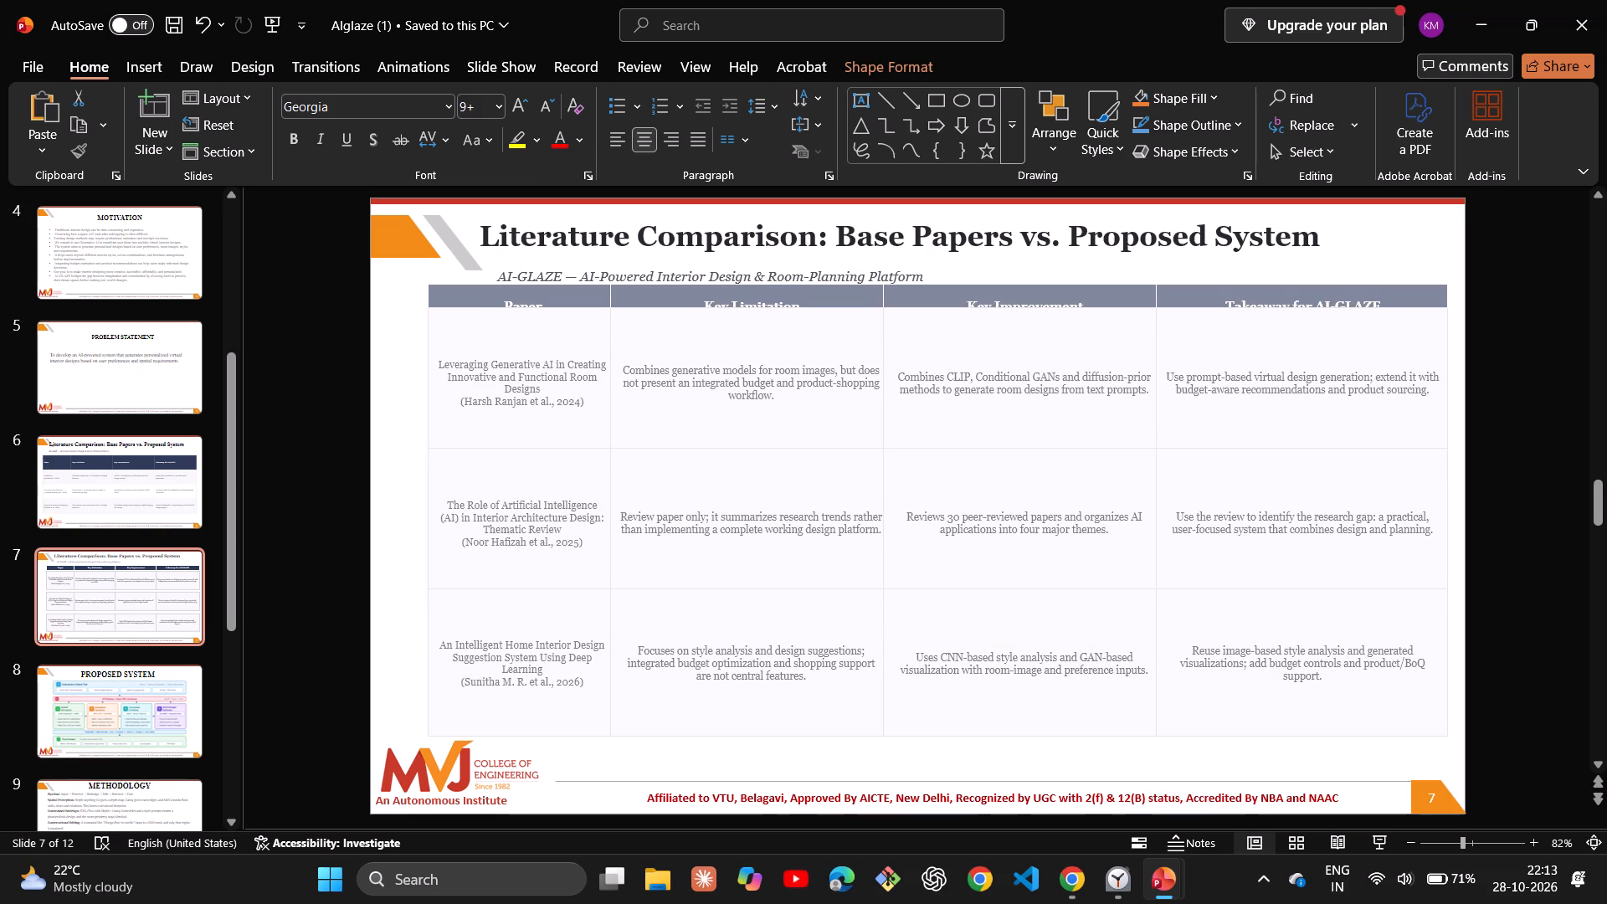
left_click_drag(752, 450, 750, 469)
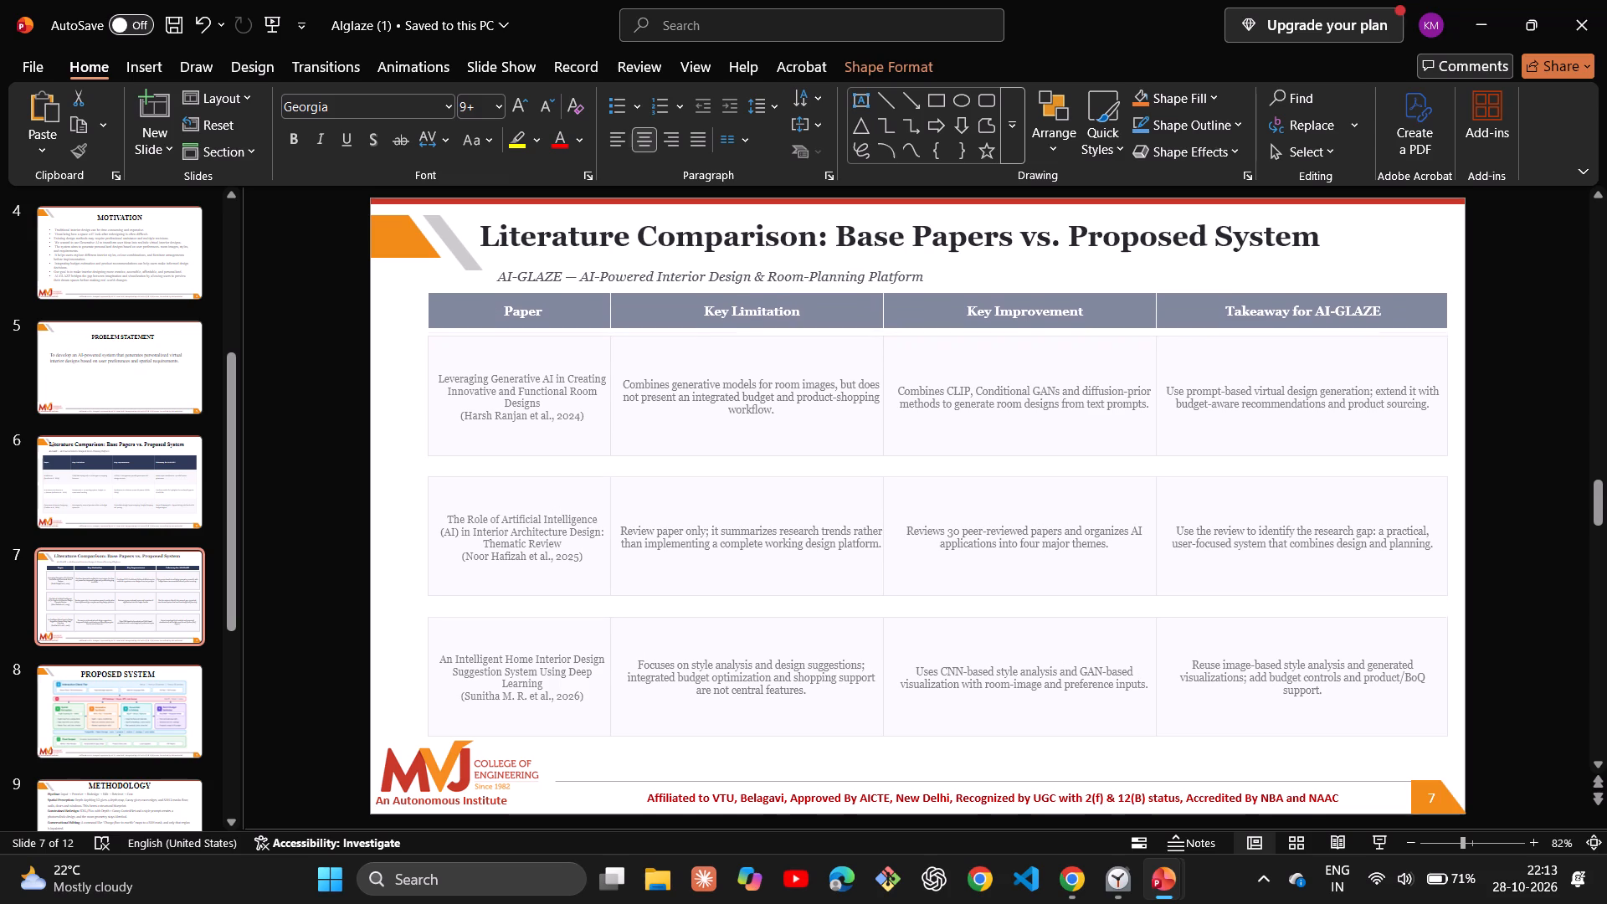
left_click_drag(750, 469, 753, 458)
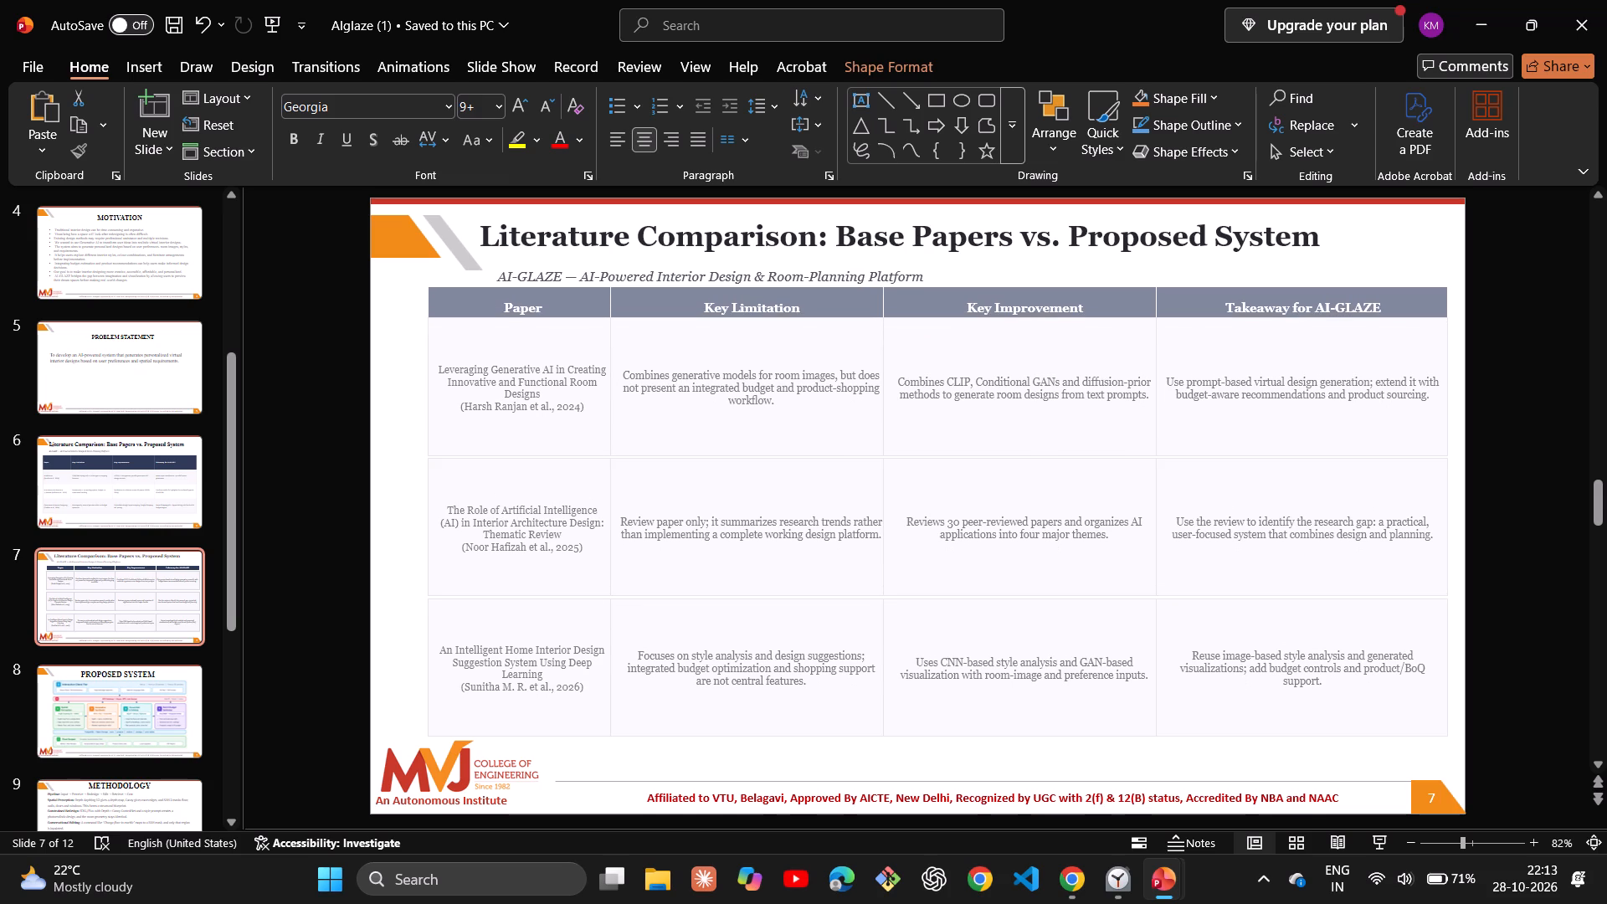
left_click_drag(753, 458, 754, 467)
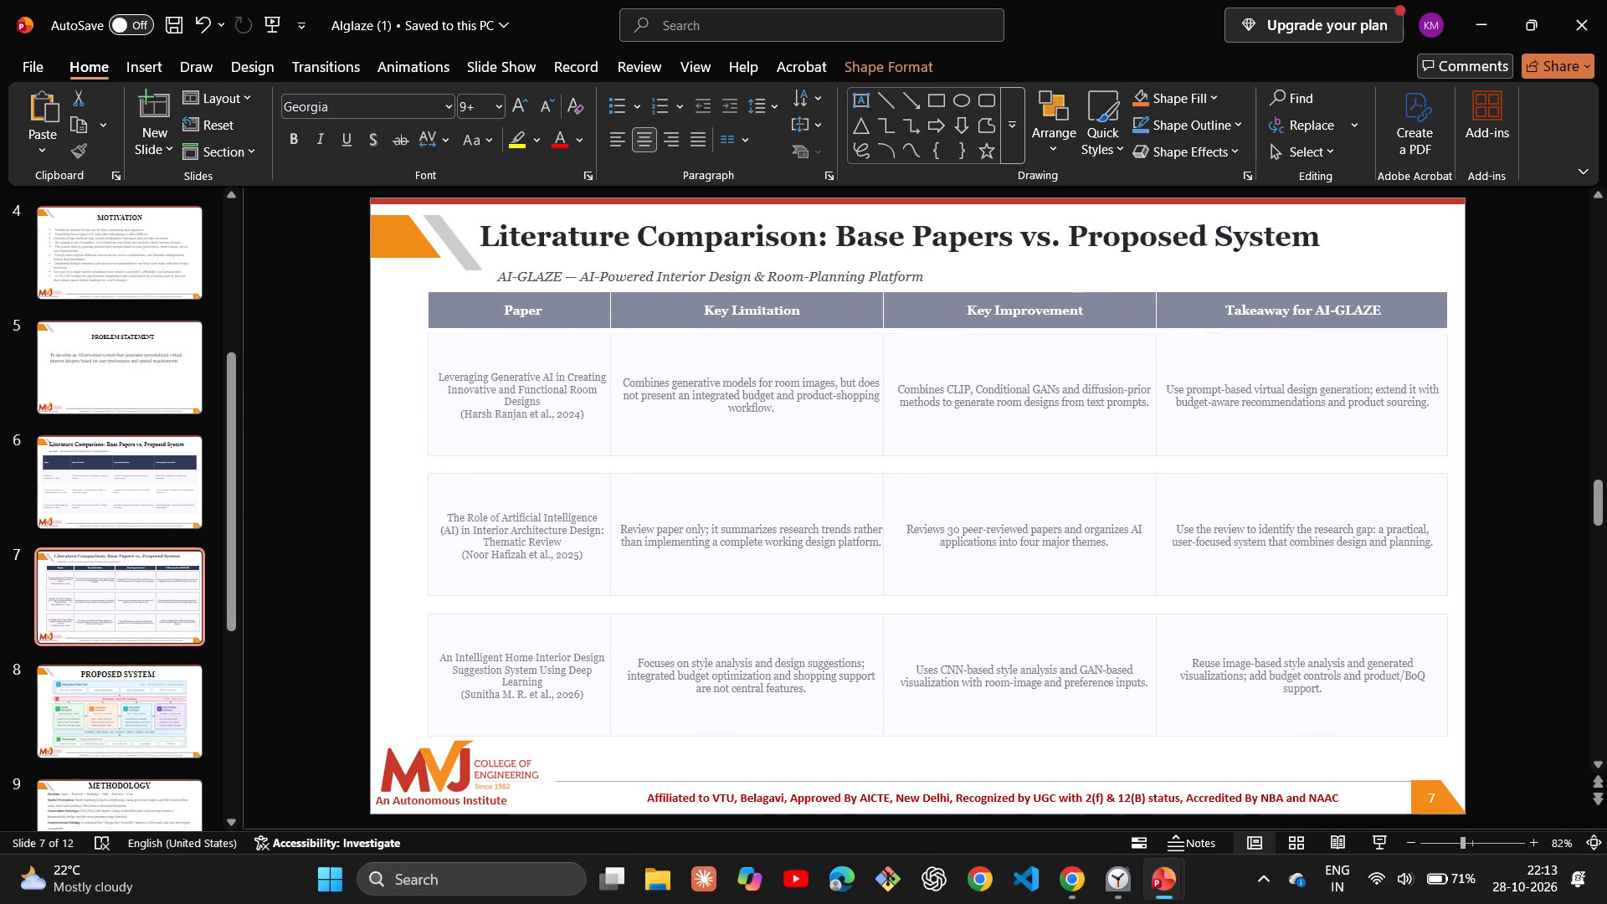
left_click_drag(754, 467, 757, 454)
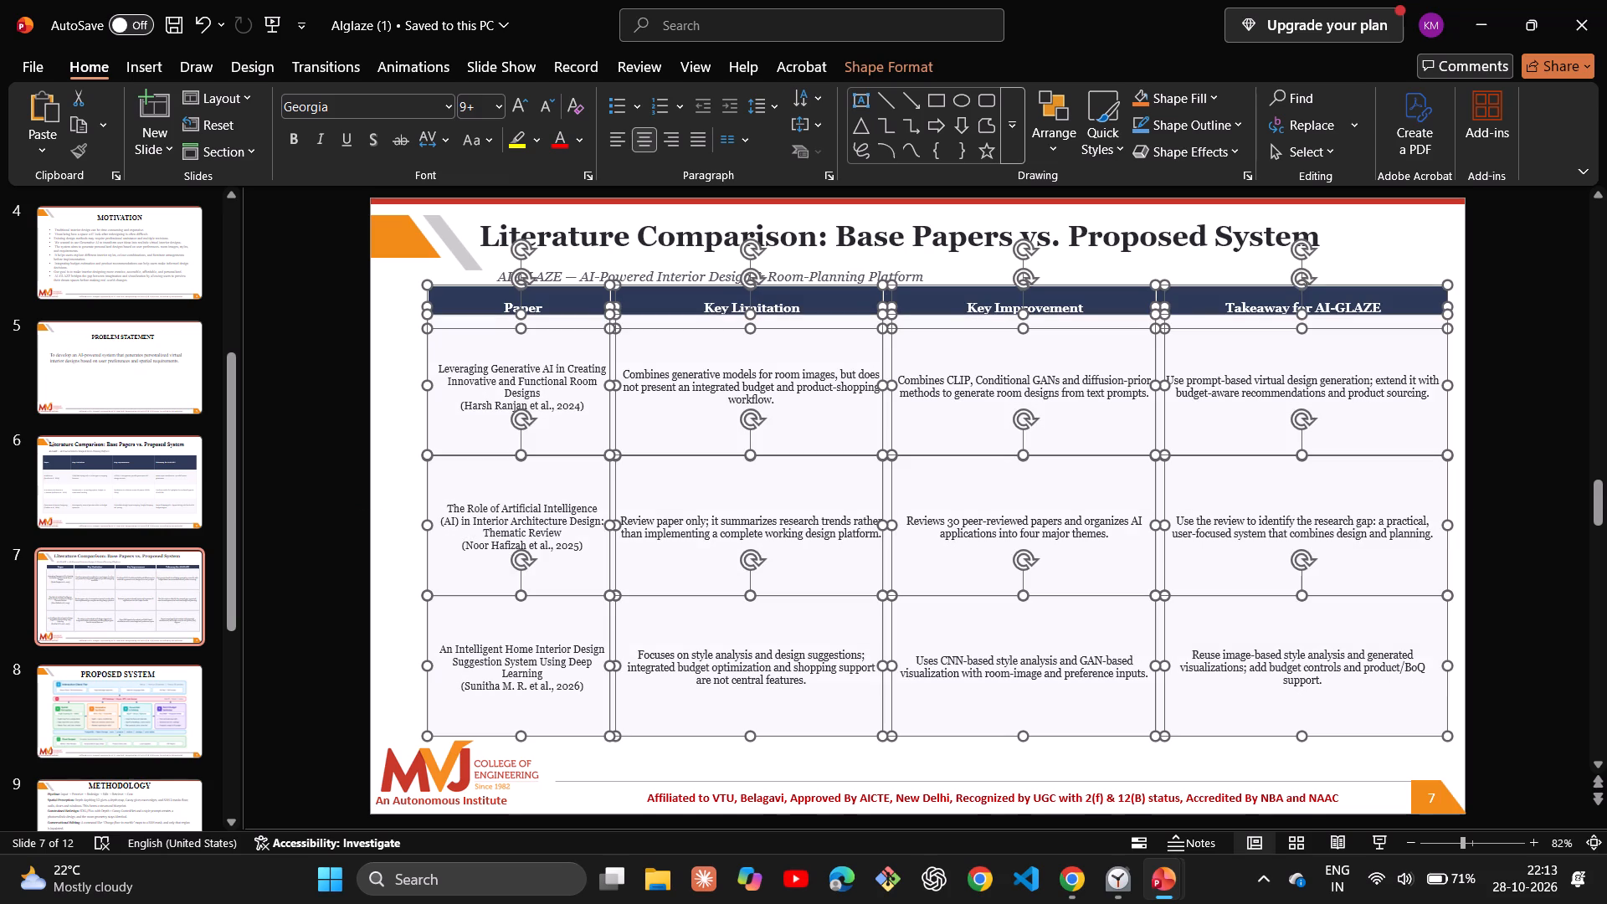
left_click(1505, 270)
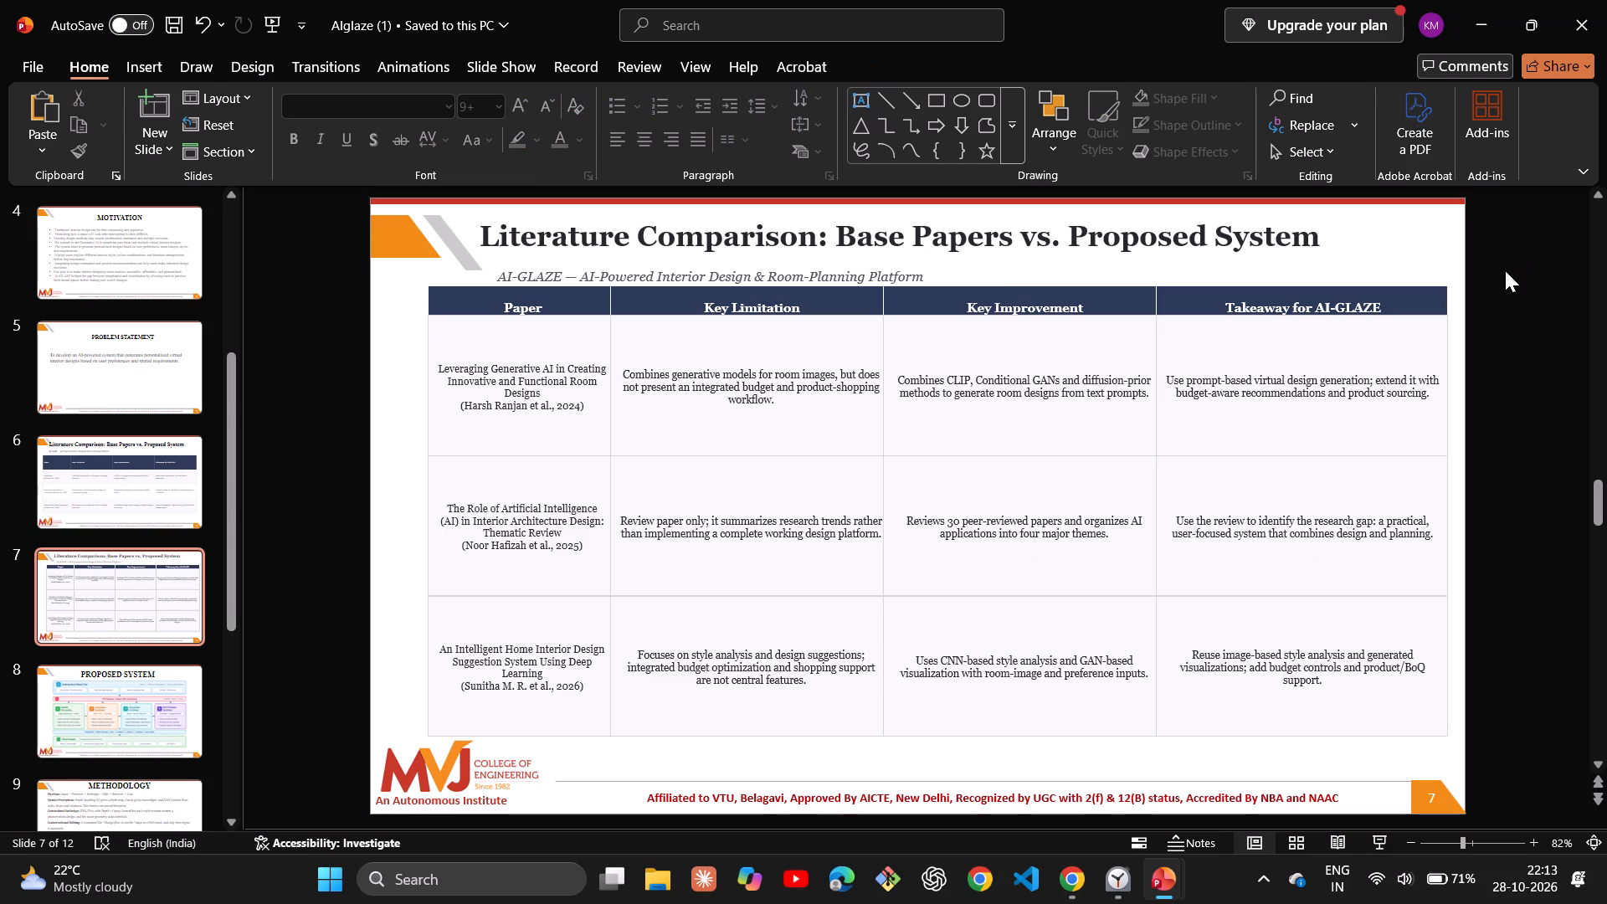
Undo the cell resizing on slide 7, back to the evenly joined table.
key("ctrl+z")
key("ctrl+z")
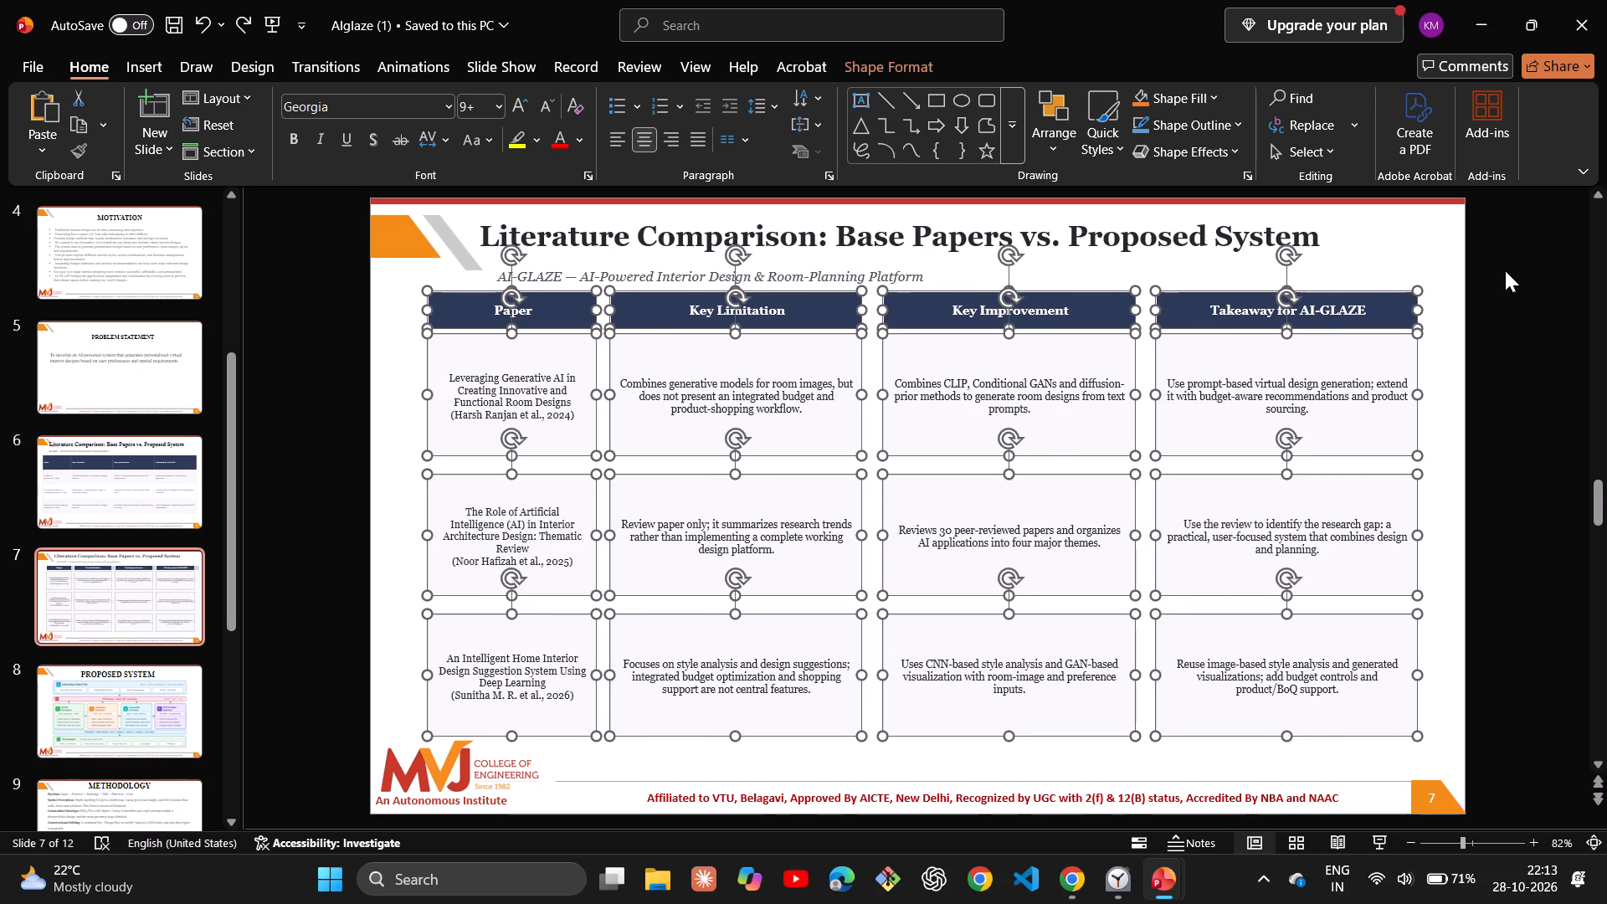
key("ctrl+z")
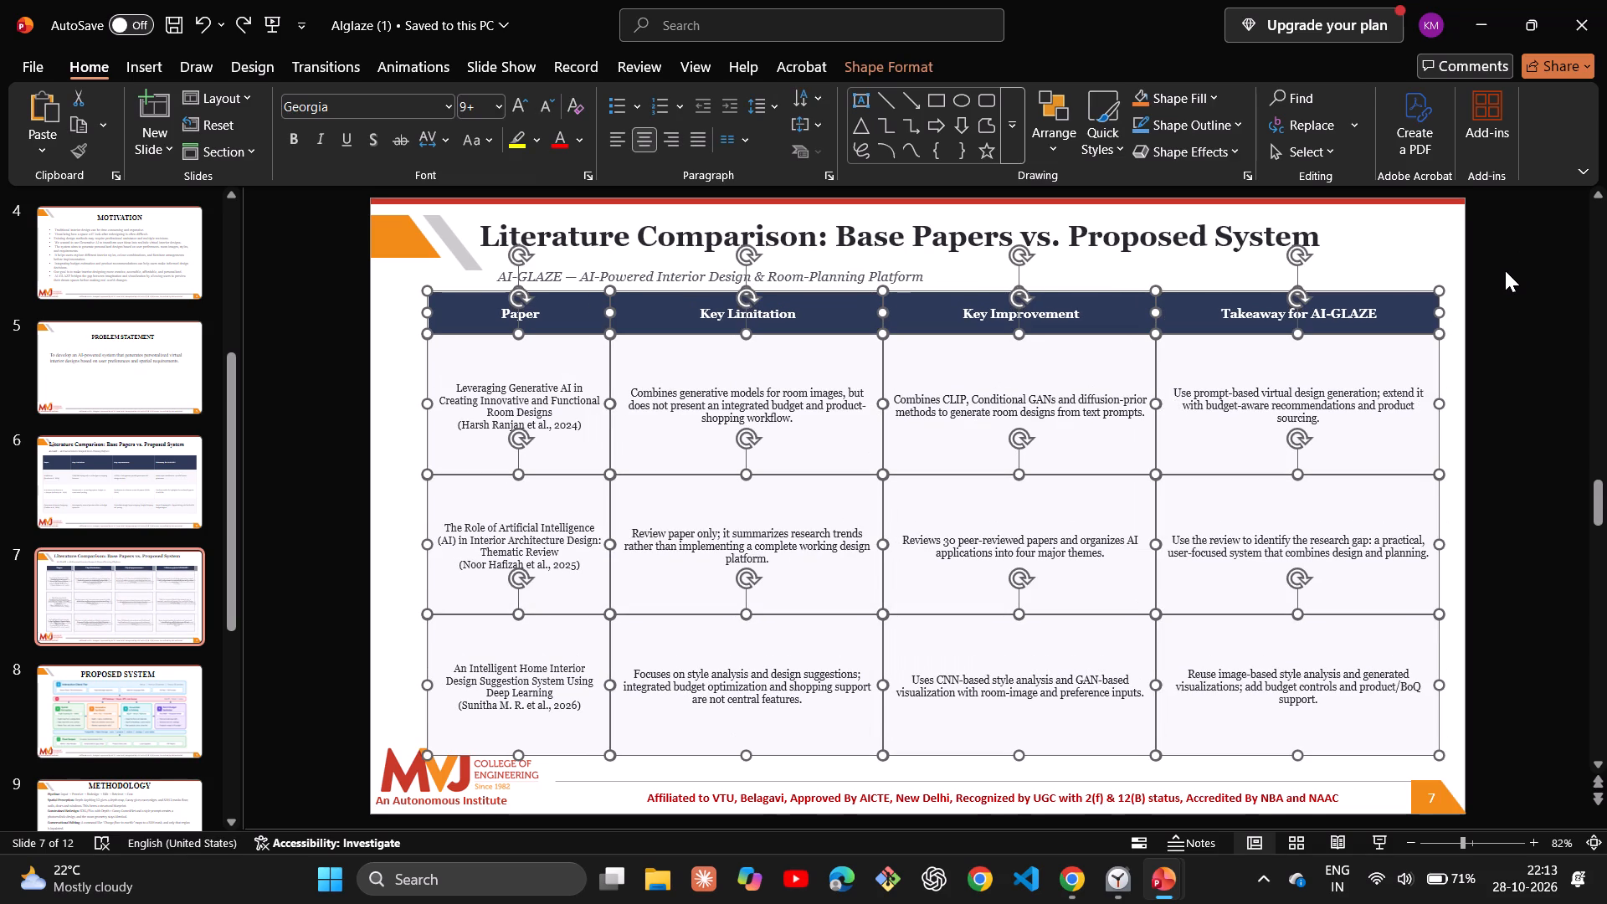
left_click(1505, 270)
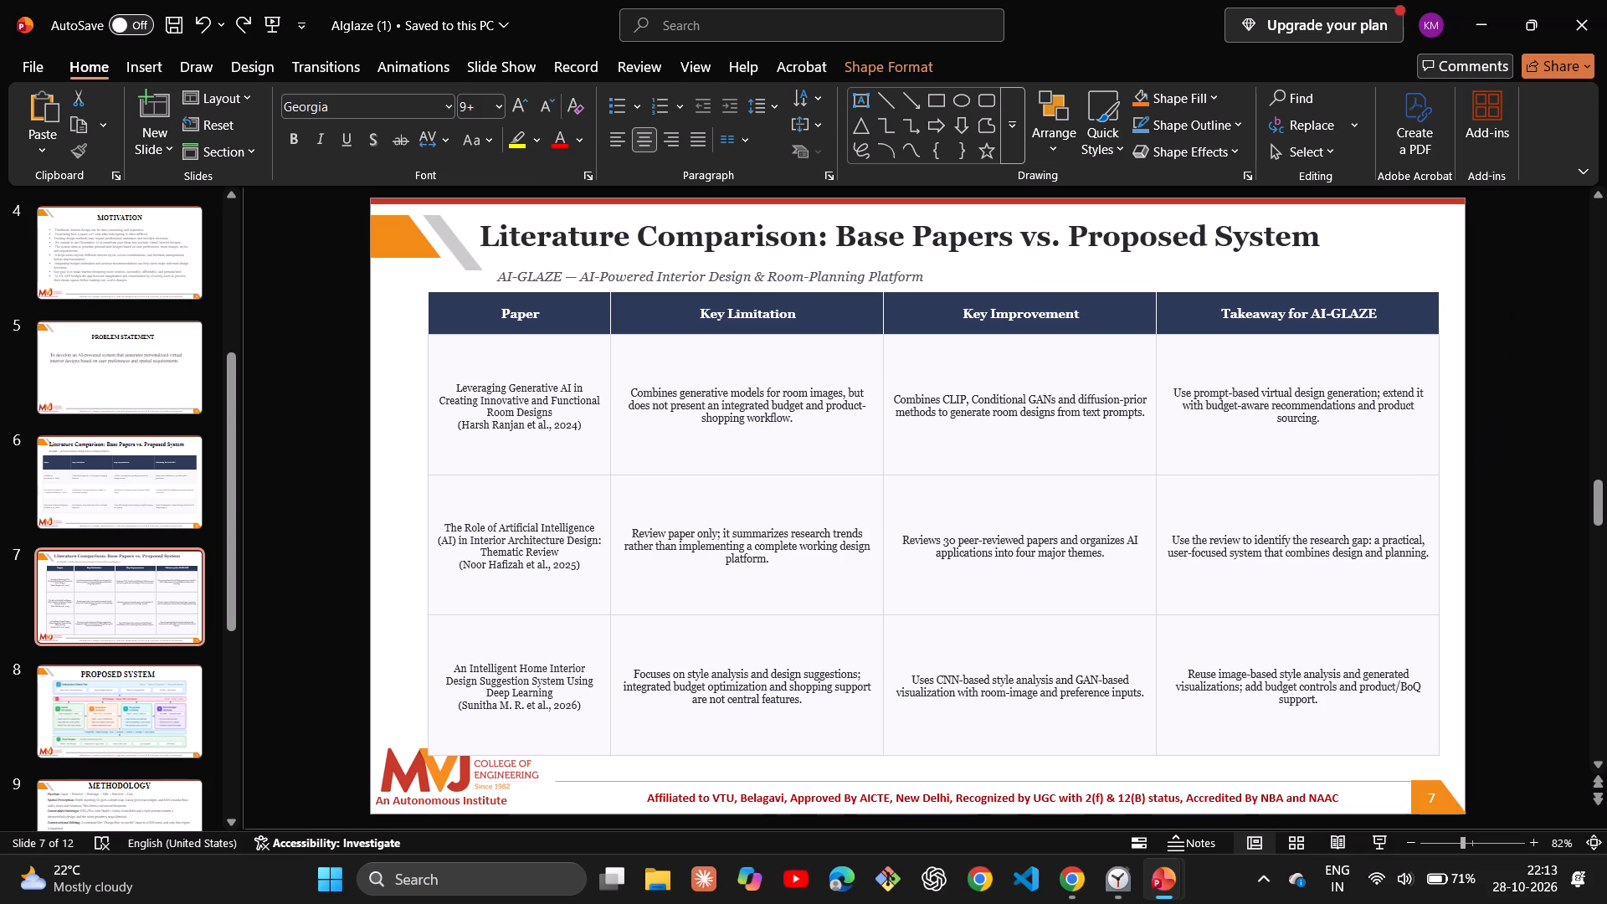
Compare how the literature comparison tables on slides 6 and 7 are built and worded.
left_click(151, 455)
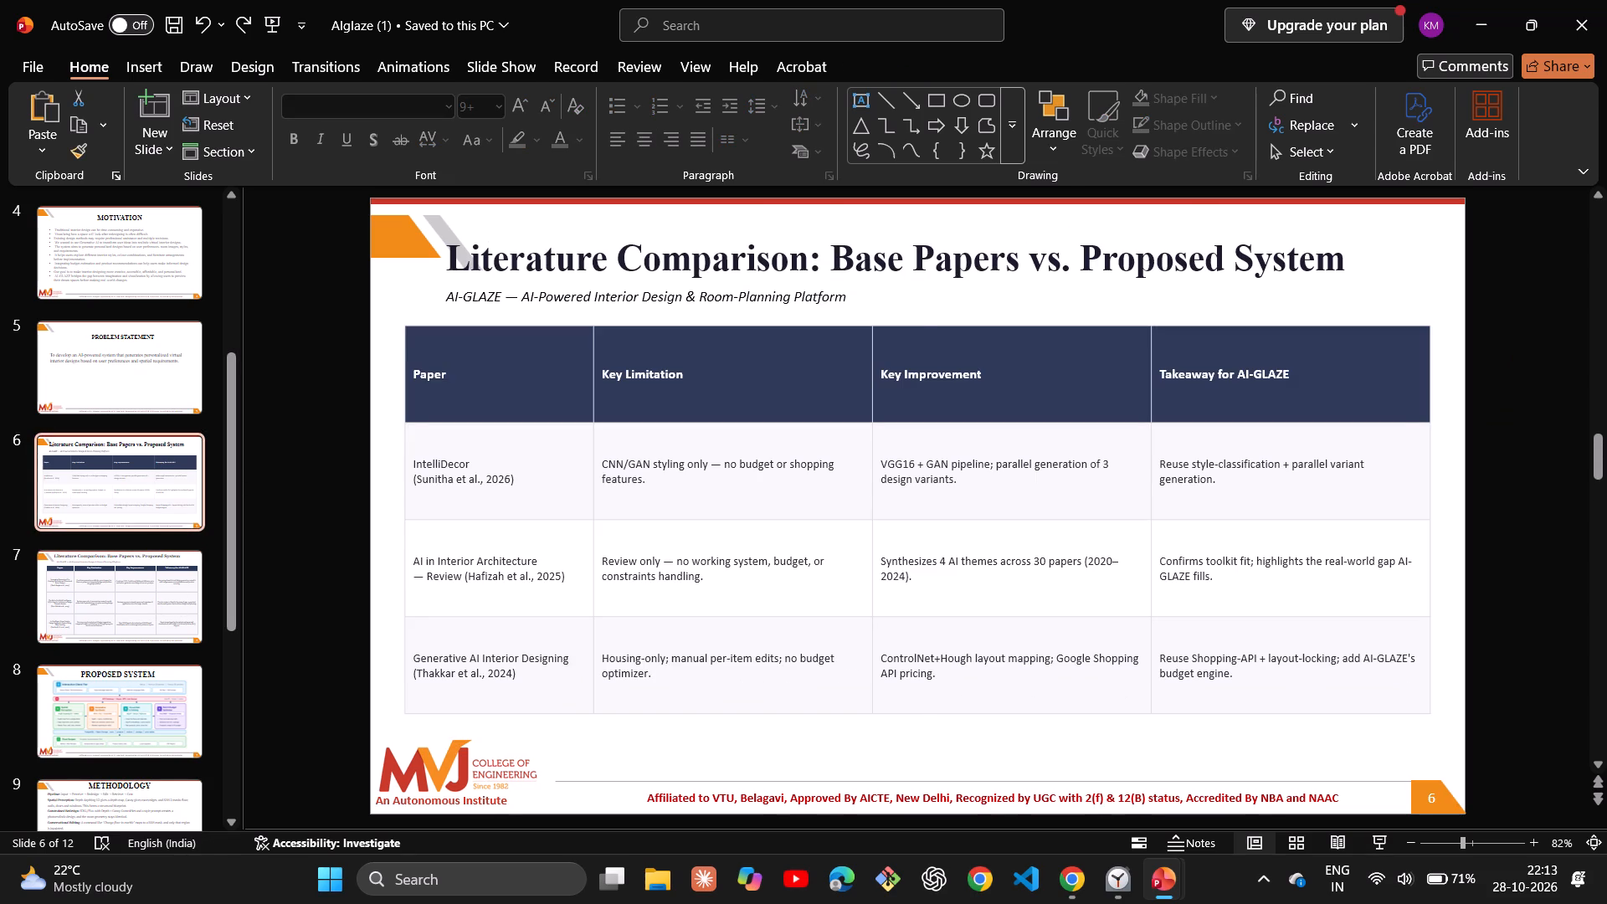
left_click(750, 619)
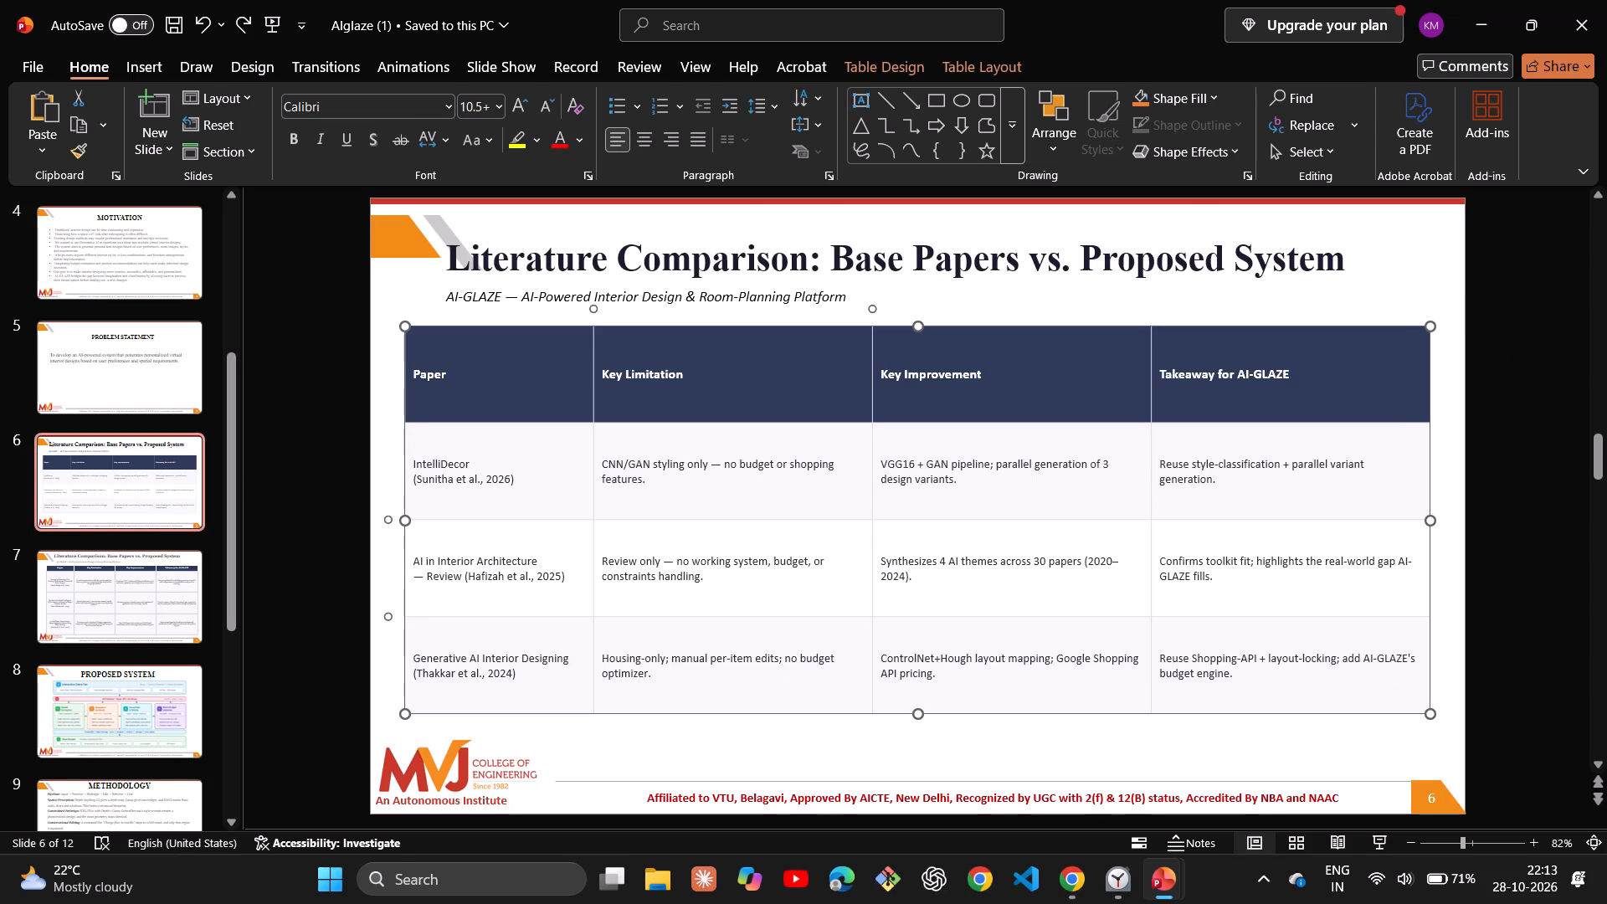
left_click(94, 572)
left_click(636, 547)
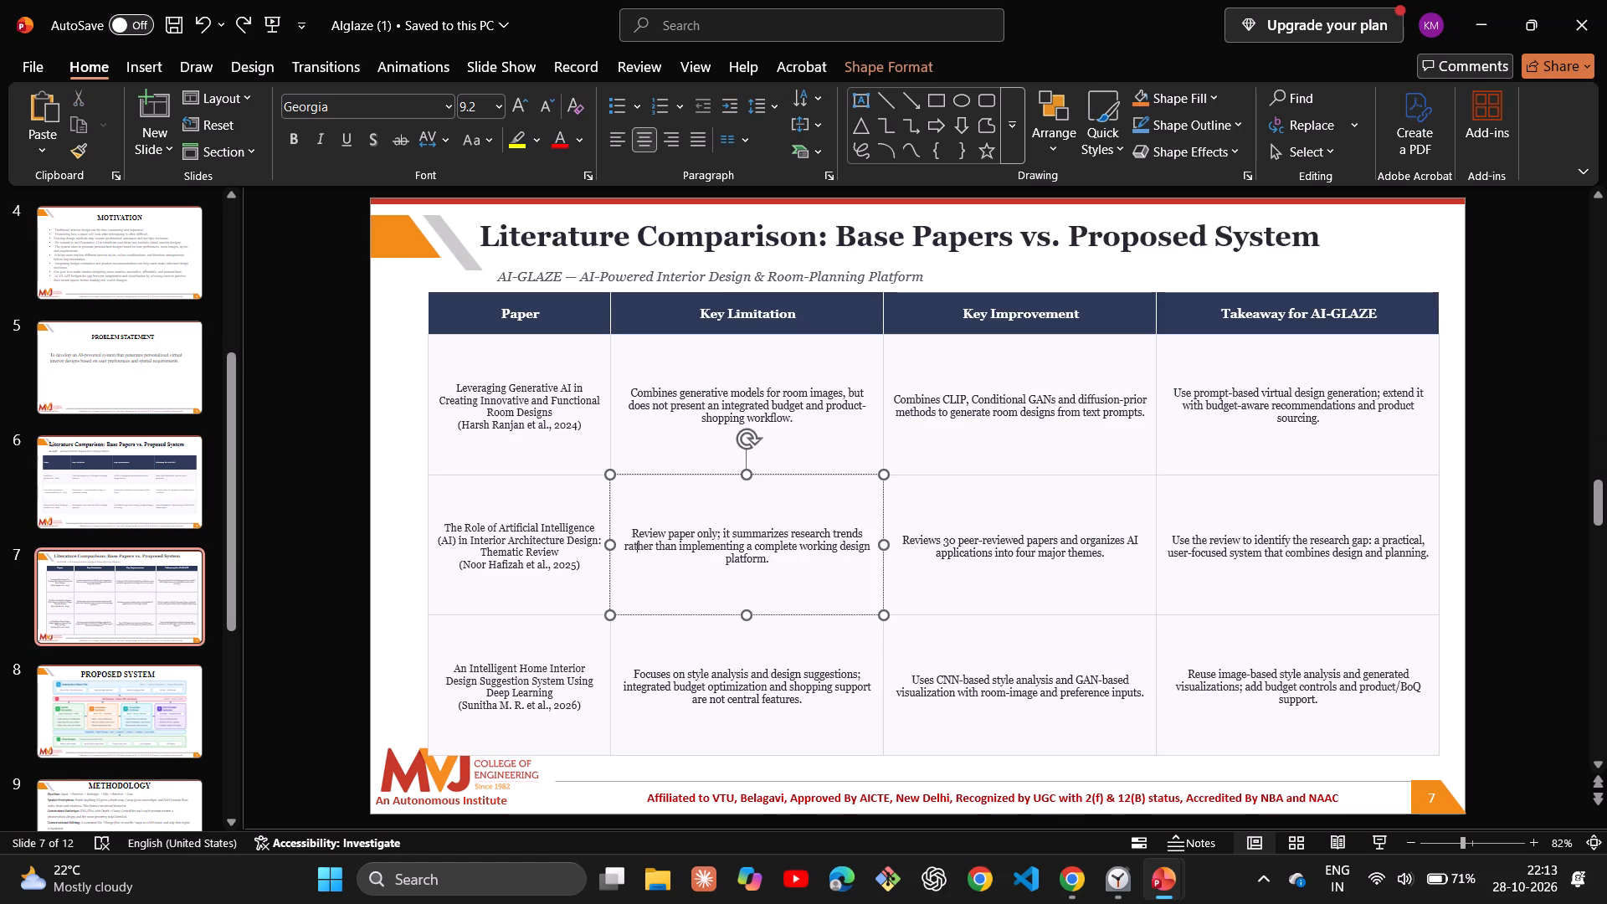
left_click(454, 418)
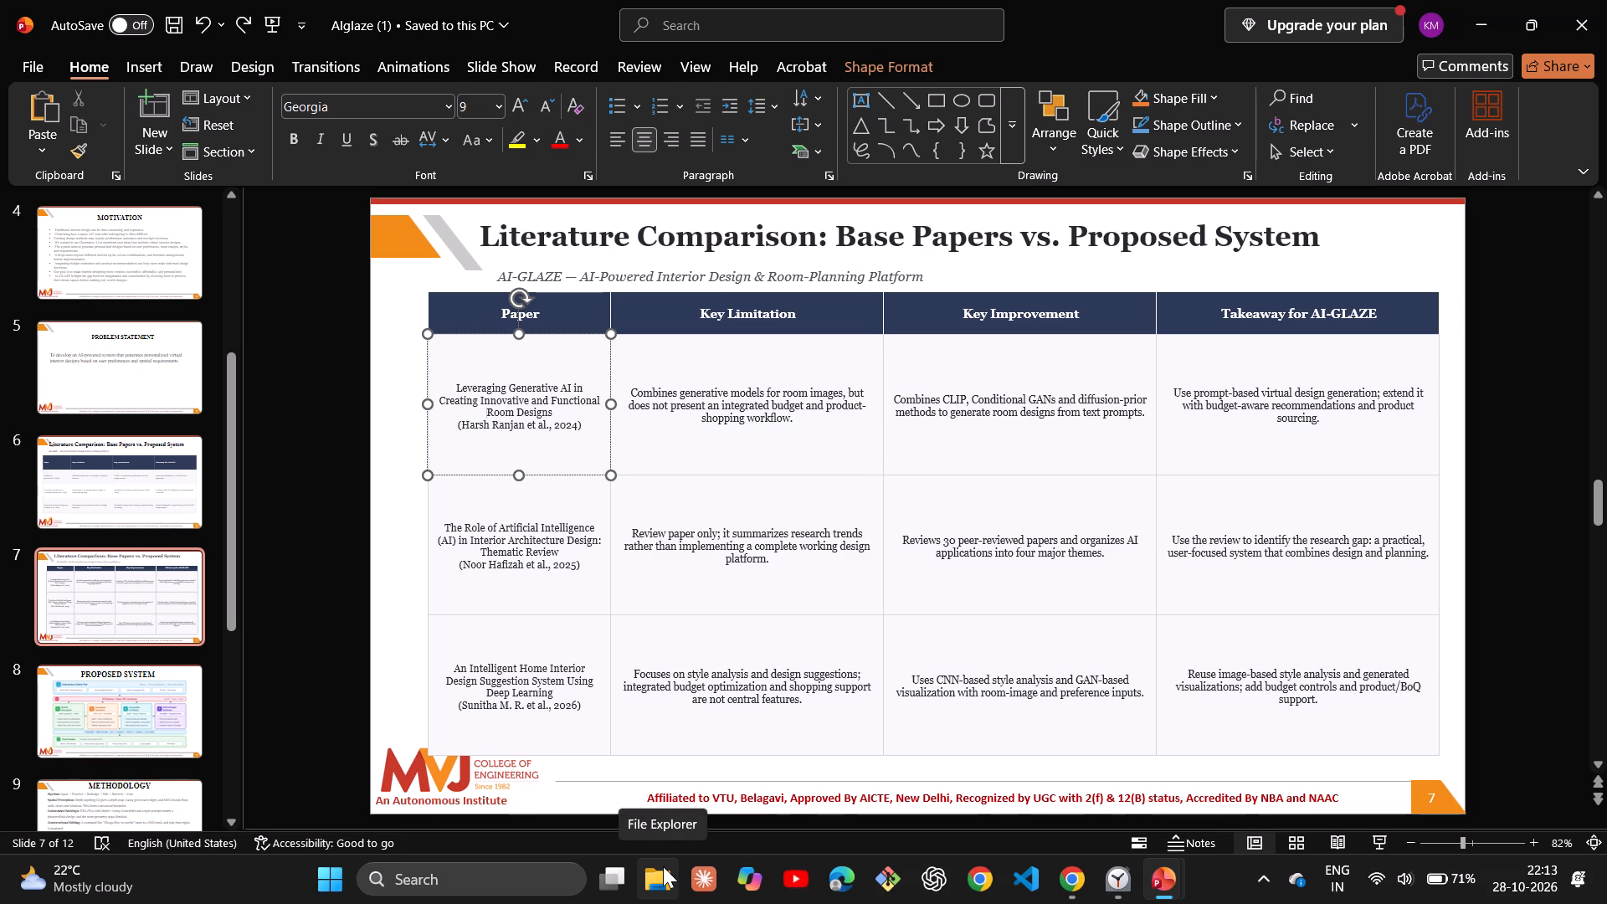
key("Right")
Copy the whole literature comparison table from slide 6, including its header row.
left_click(154, 489)
left_click(1019, 632)
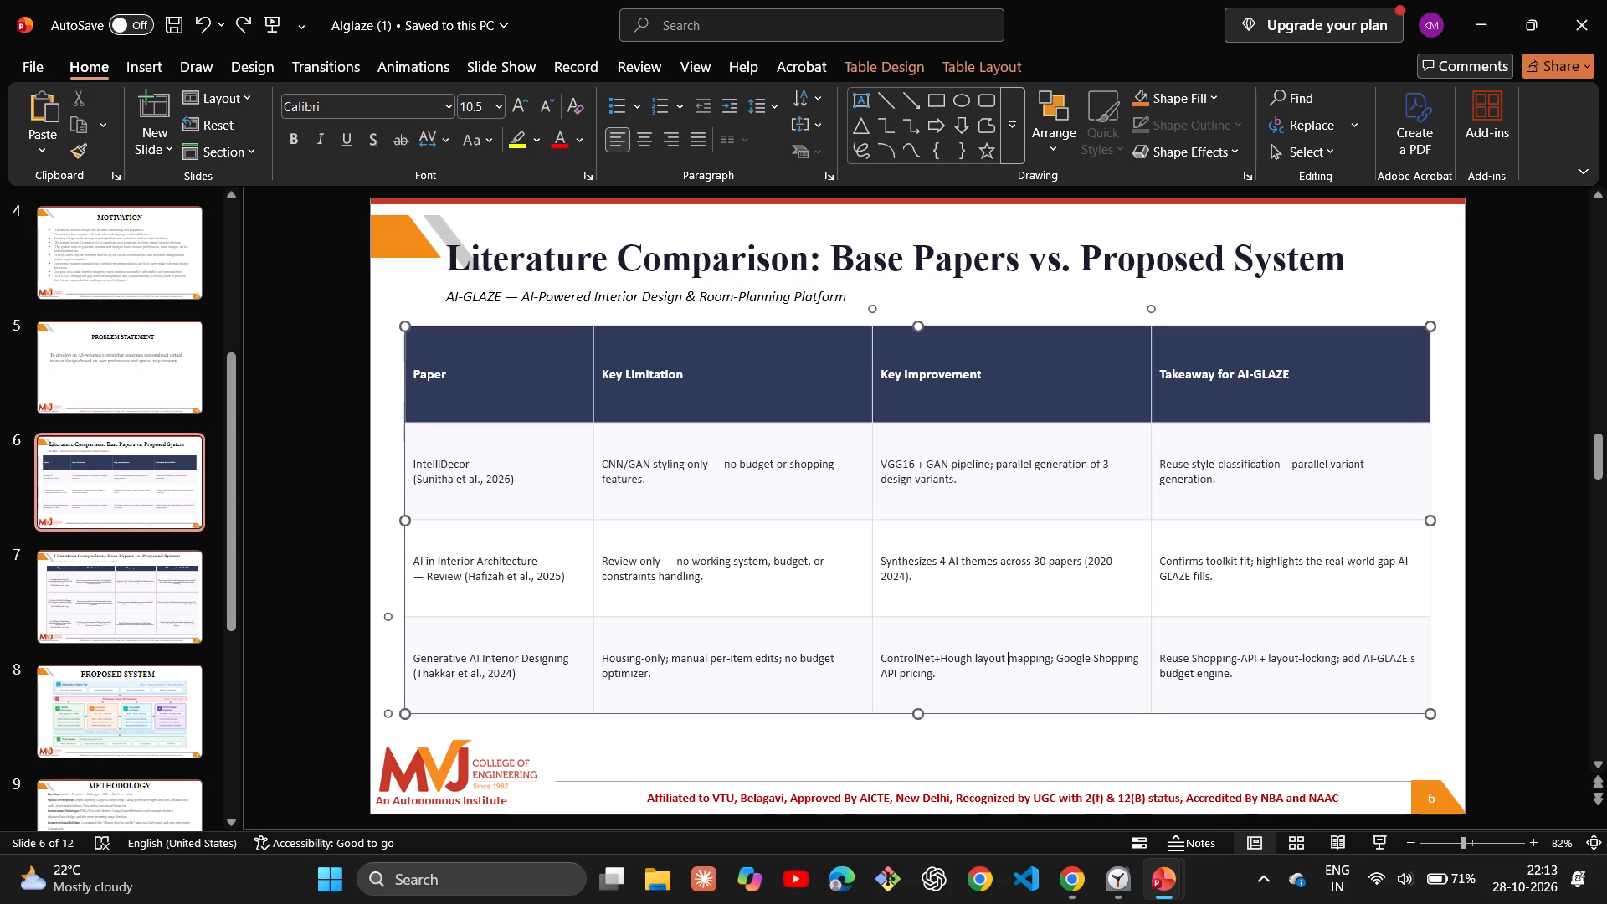
left_click_drag(1235, 675, 756, 426)
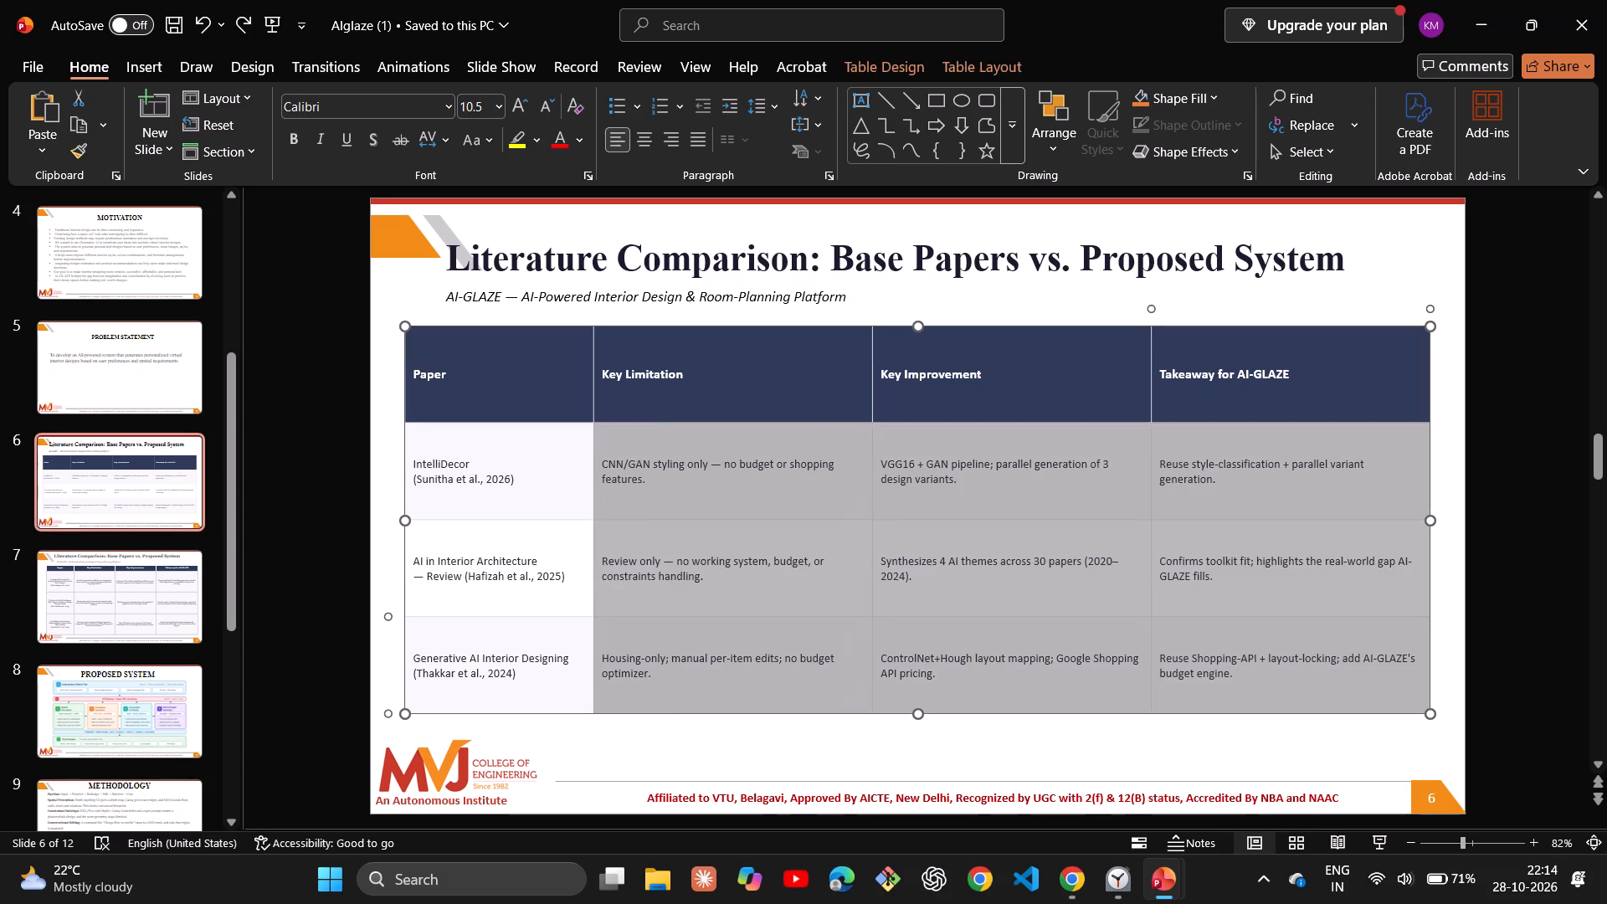
left_click_drag(756, 426, 423, 374)
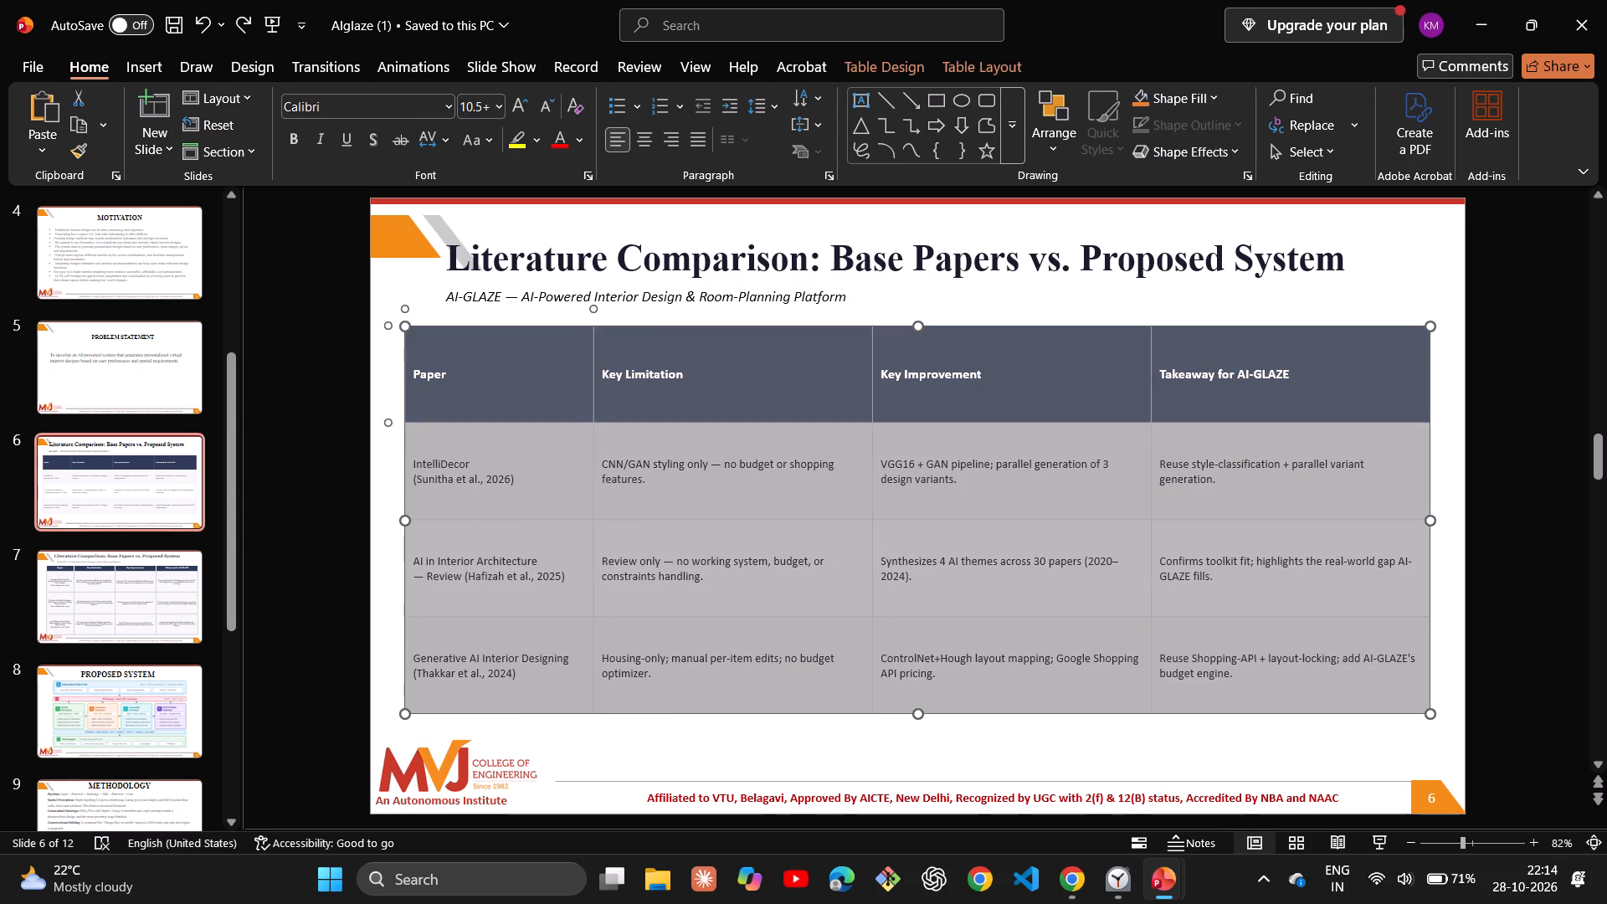
key("ctrl+c")
key("alt+Tab")
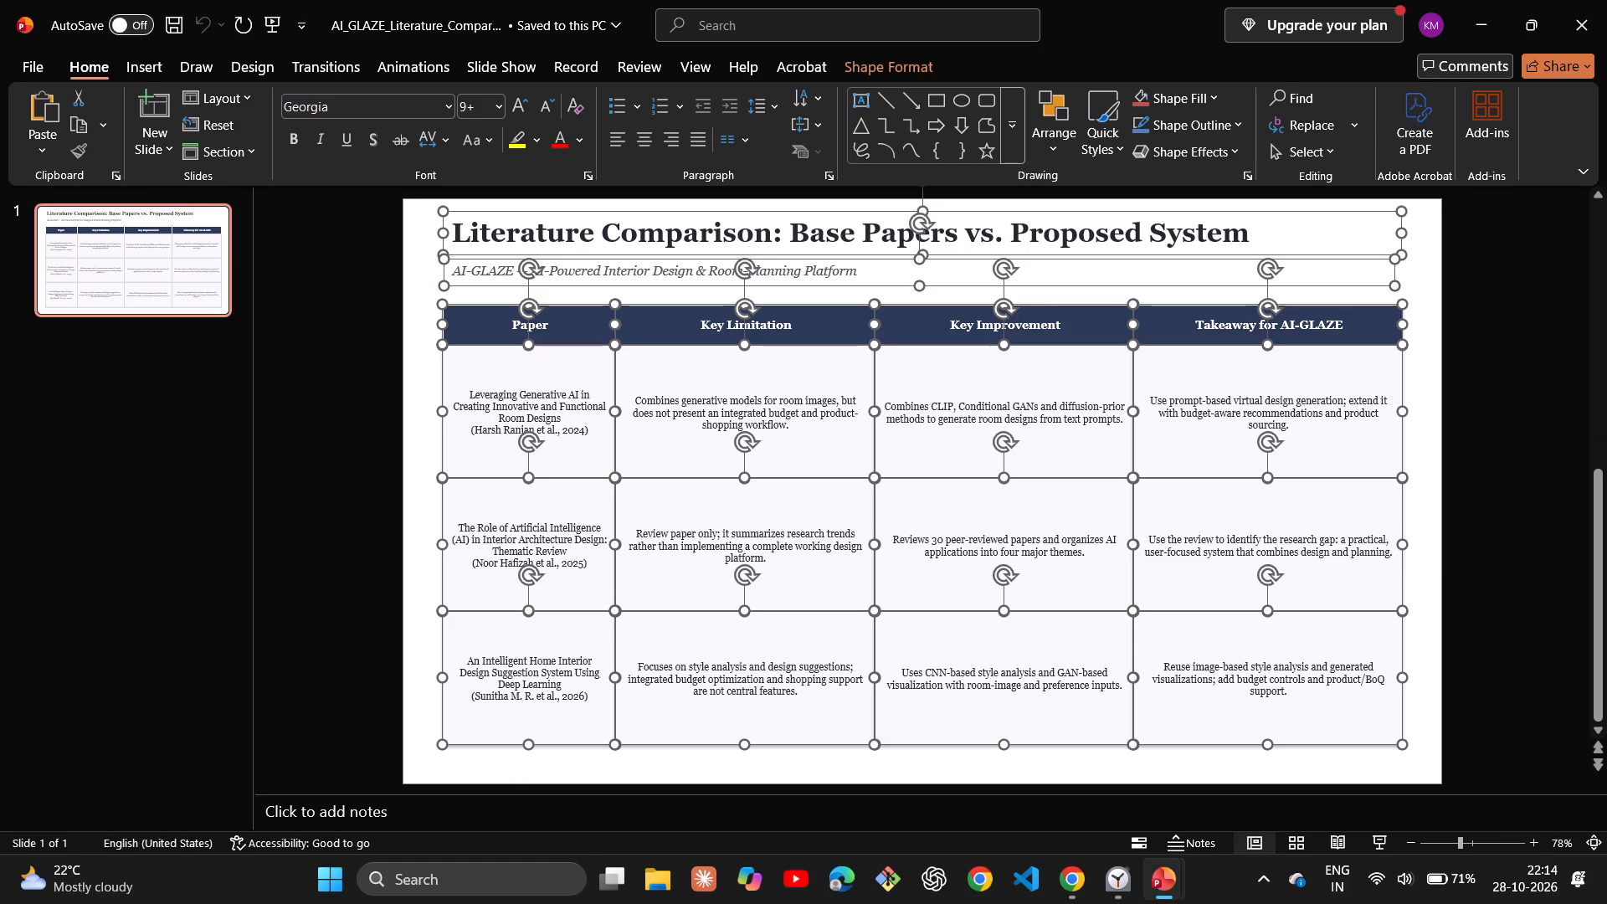
key("alt+Tab")
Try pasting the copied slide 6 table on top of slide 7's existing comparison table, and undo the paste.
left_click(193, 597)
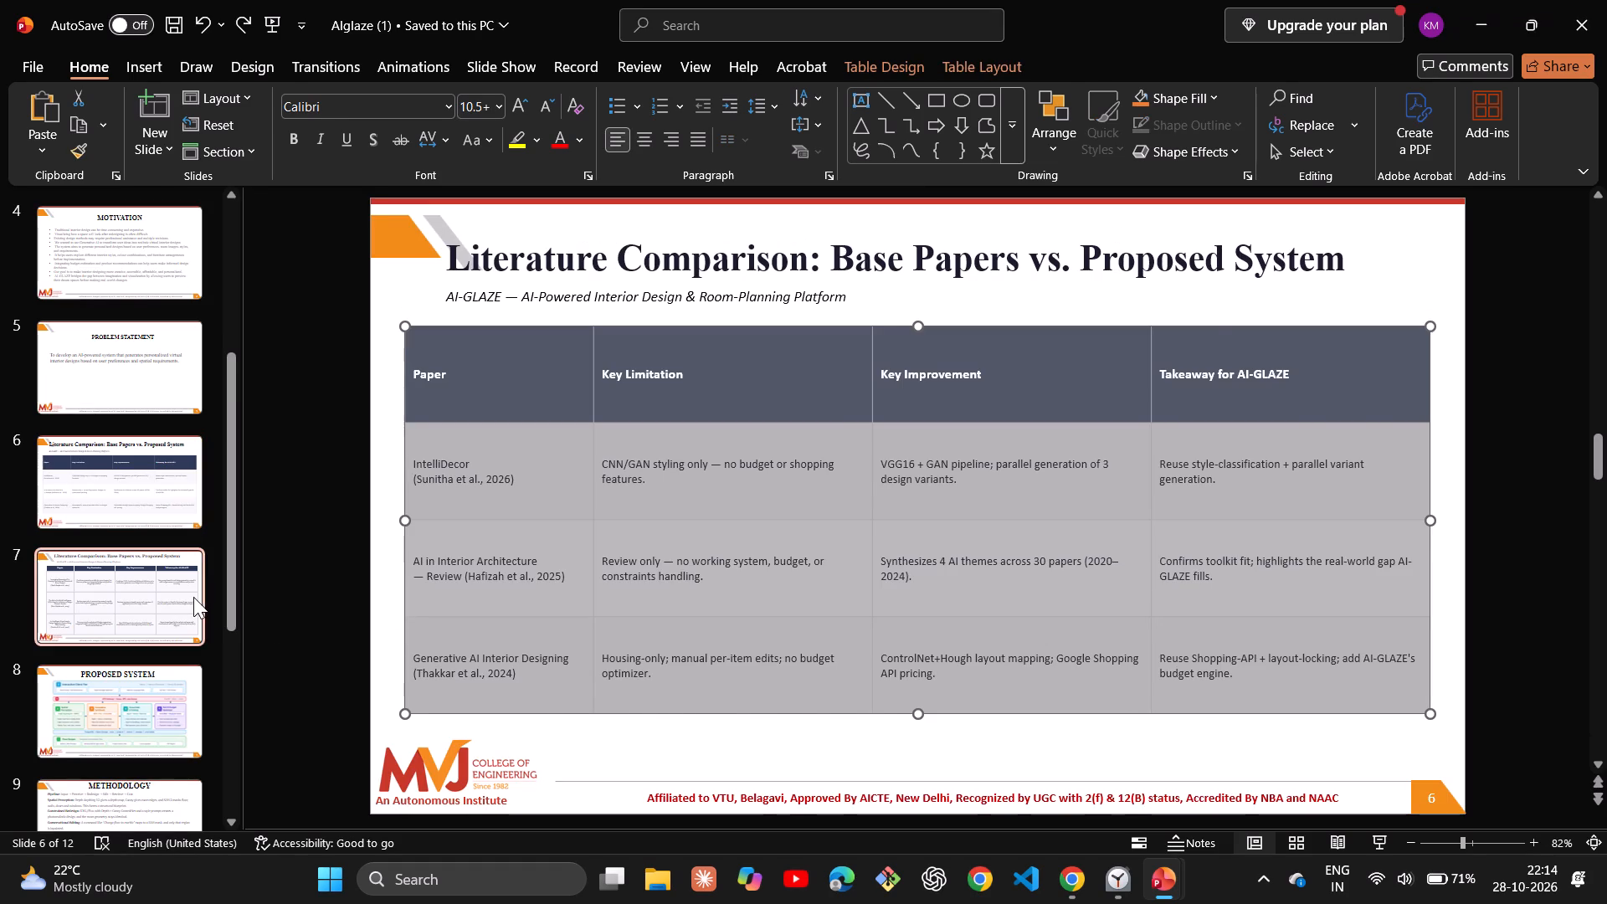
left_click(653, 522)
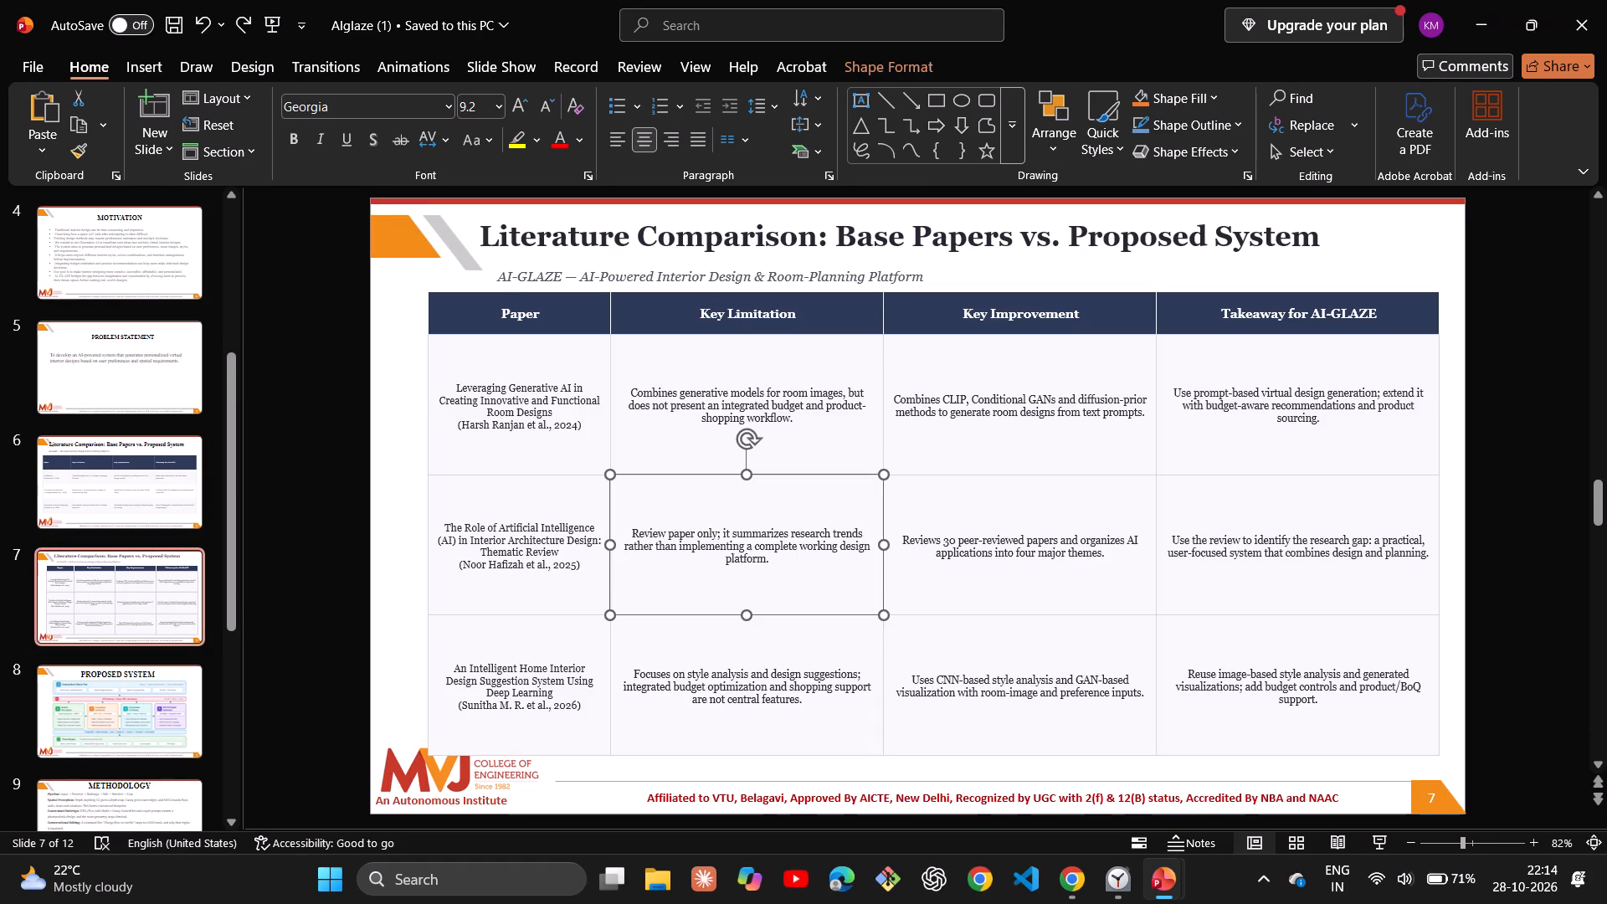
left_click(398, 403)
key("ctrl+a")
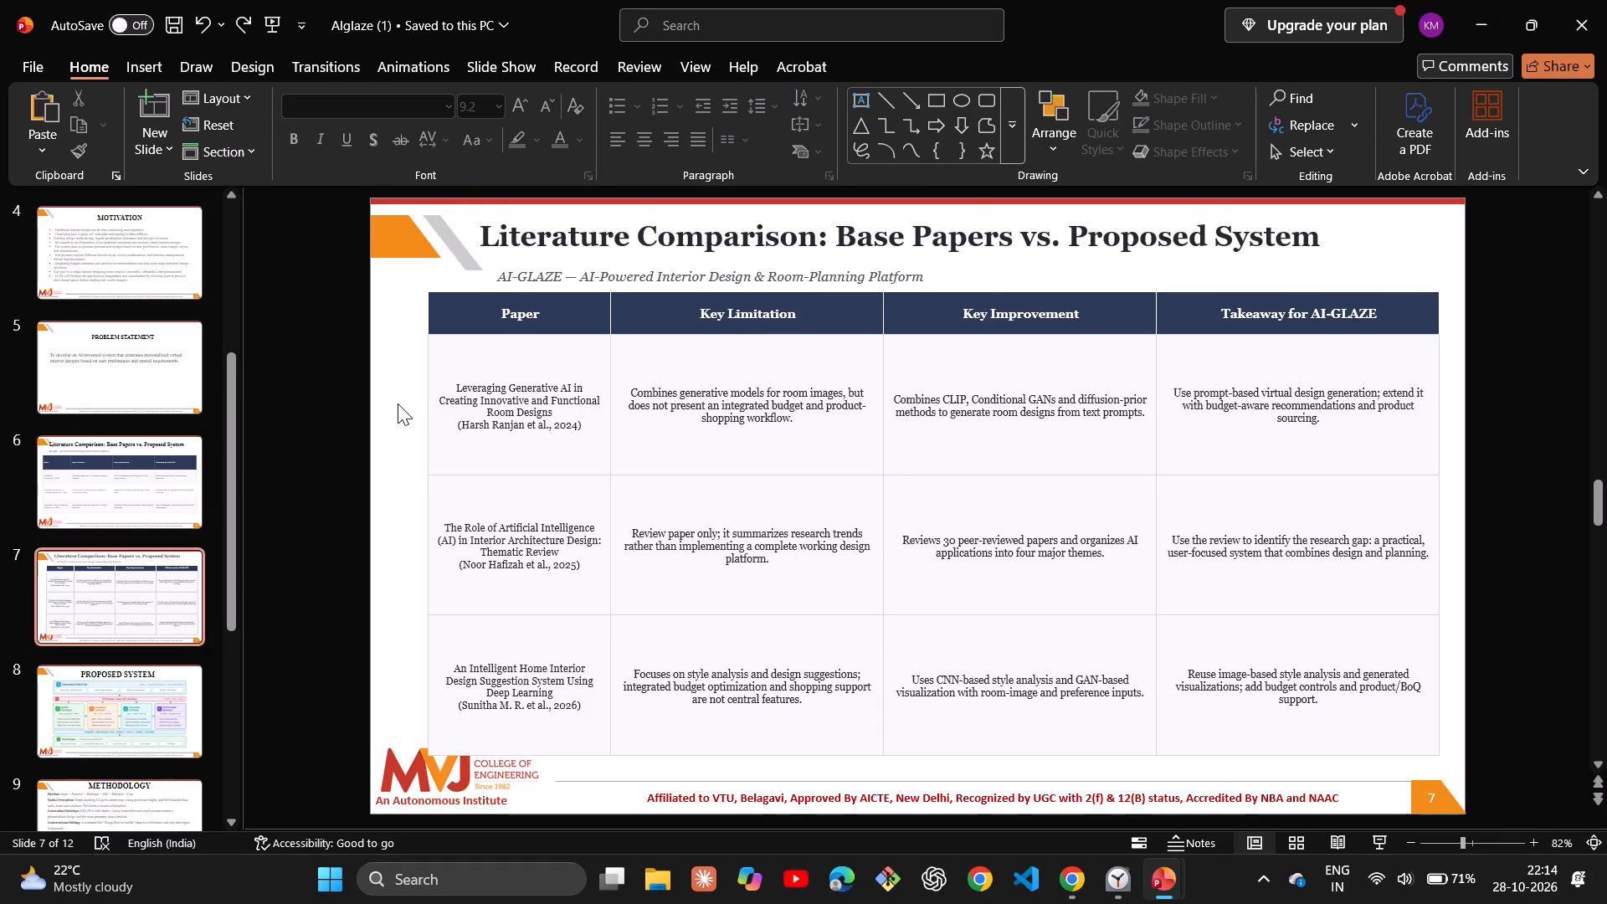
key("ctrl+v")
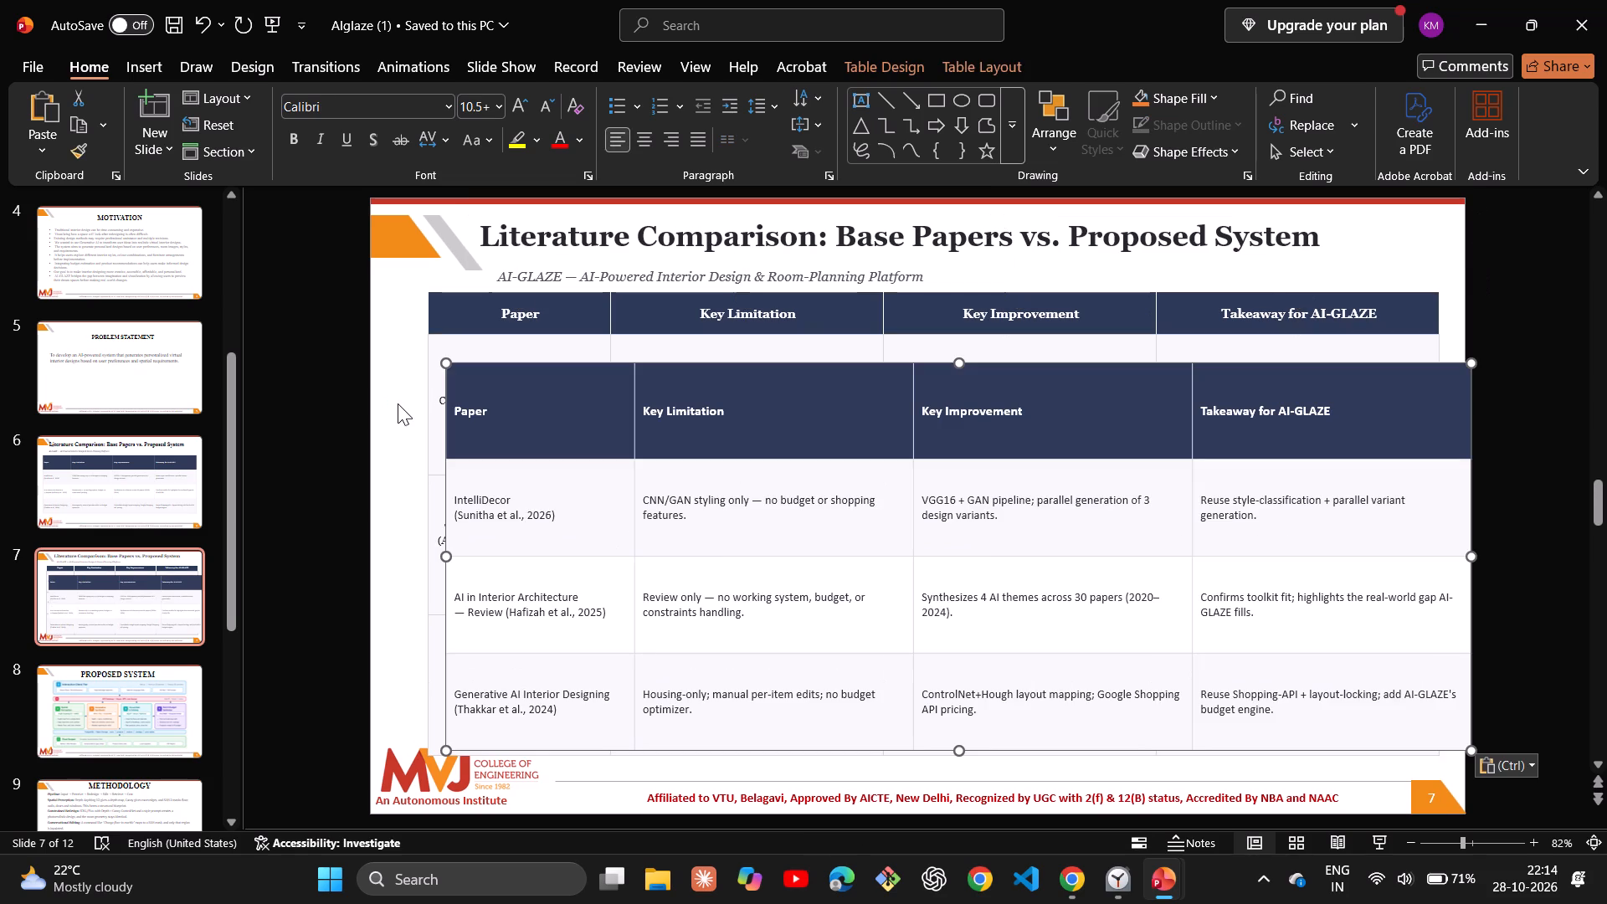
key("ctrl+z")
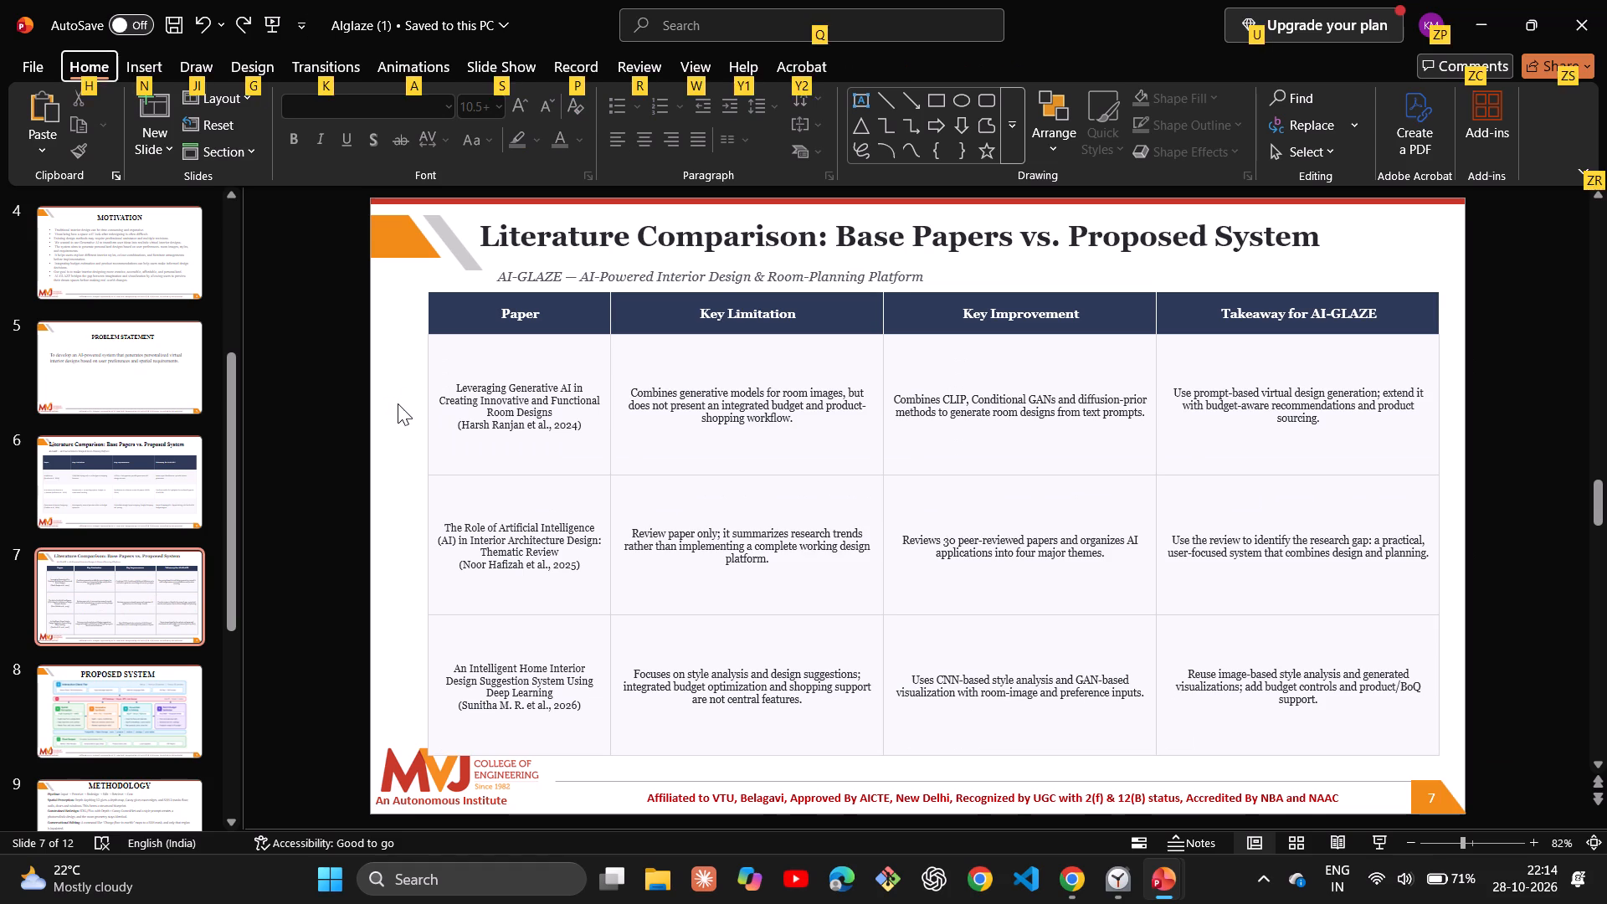
Undo the earlier edits on slide 7 back to the blank template slide without the separate-cell comparison table.
left_click(624, 382)
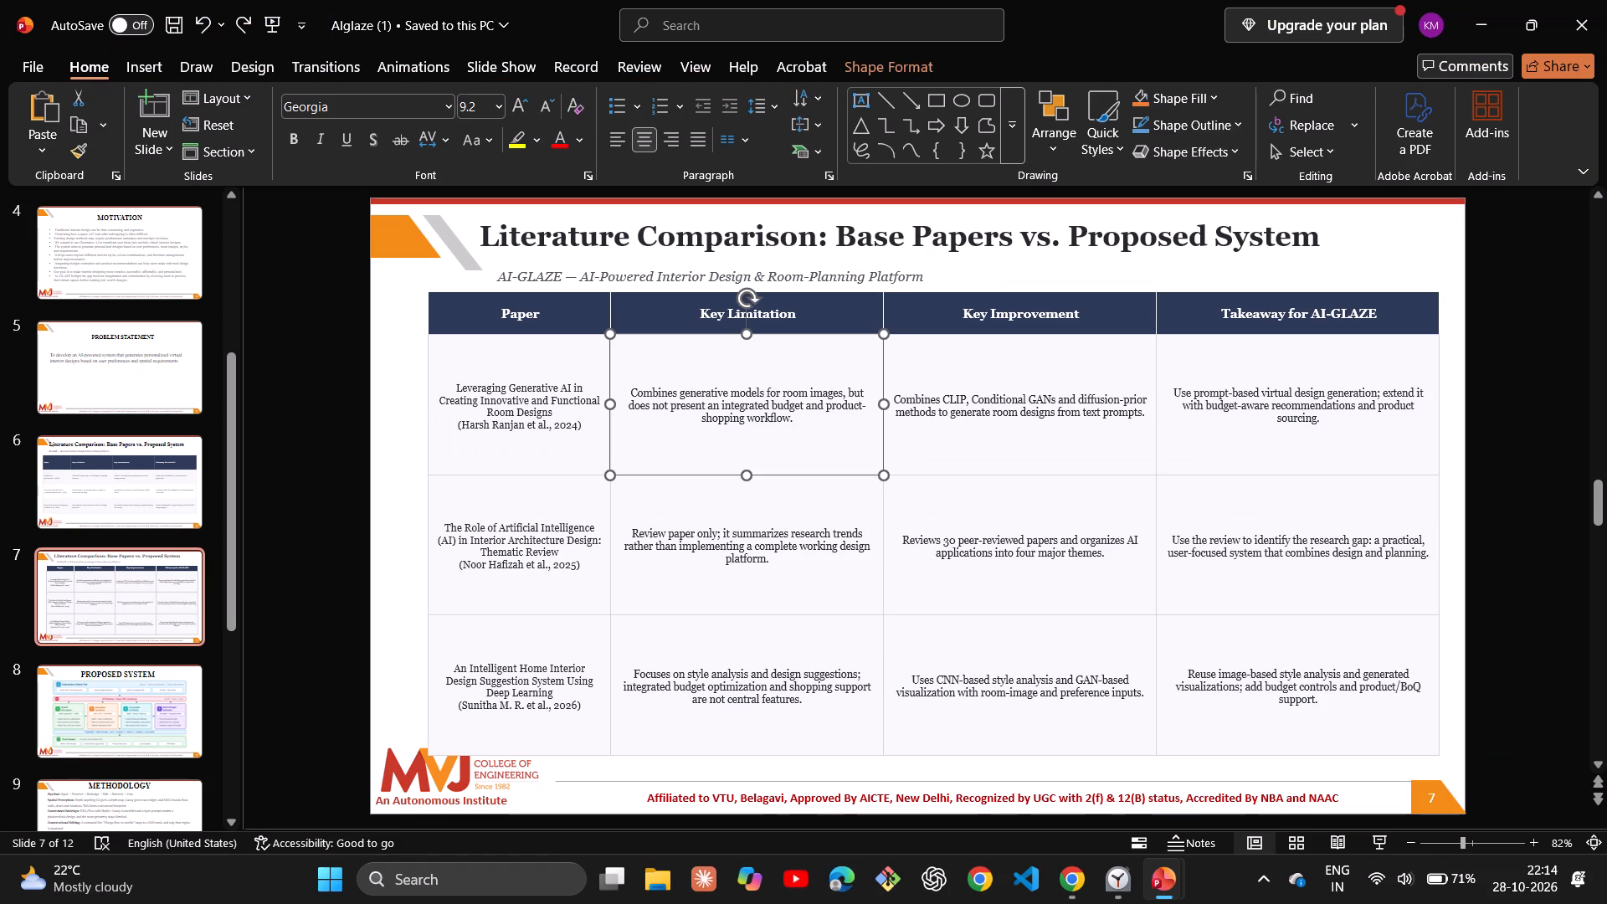
left_click(403, 349)
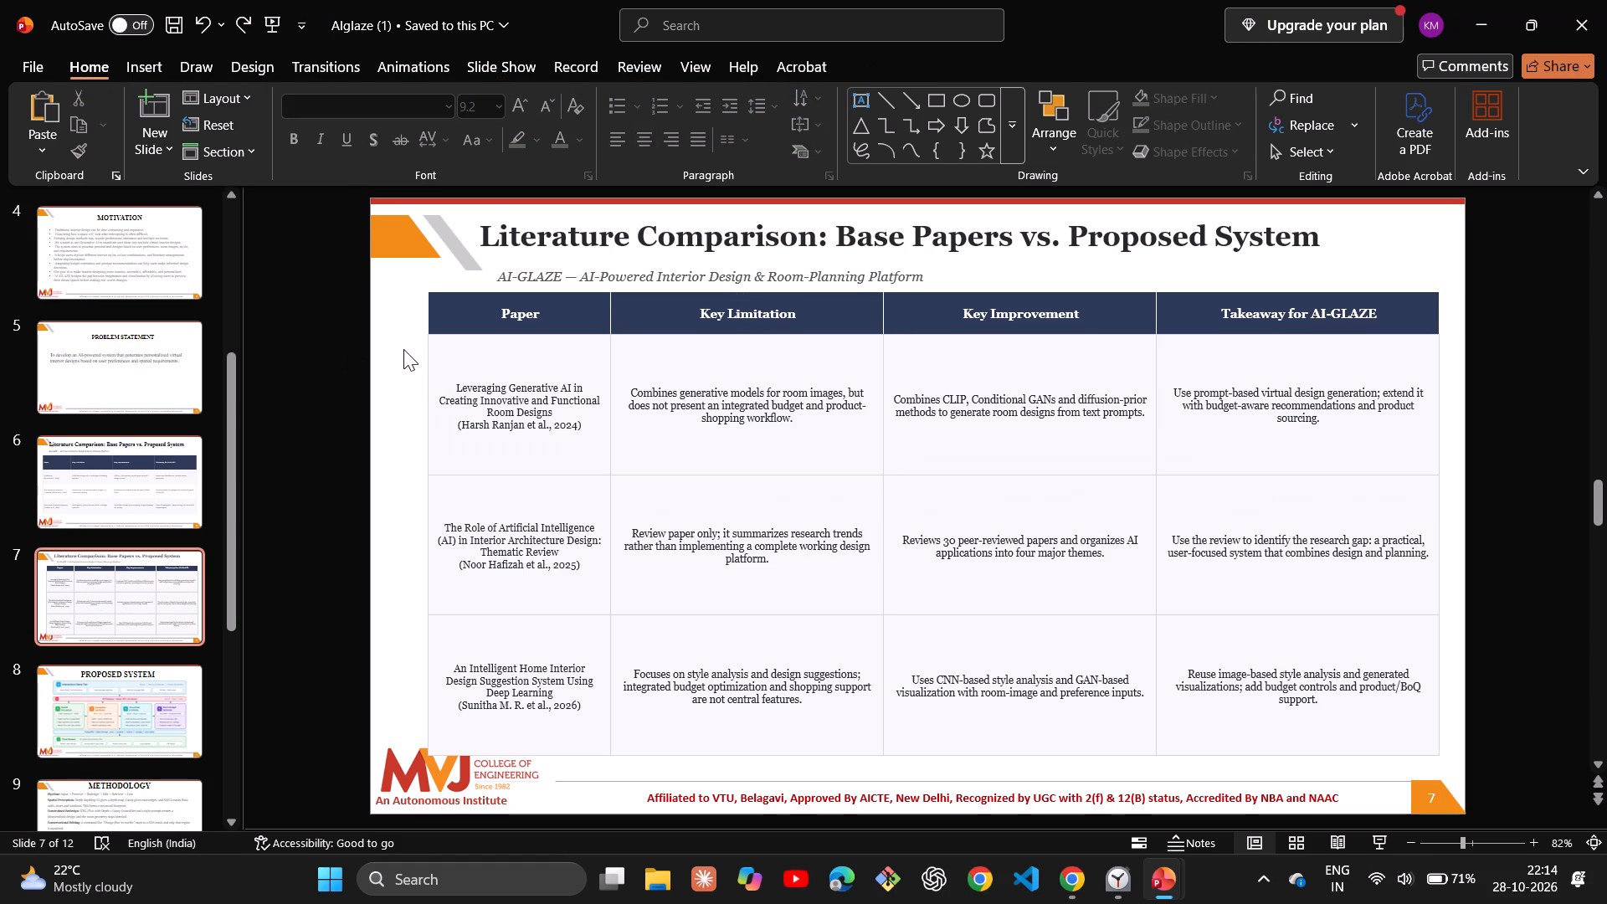
key("ctrl+z")
key("ctrl+z")
key("ctrl+z")
key("ctrl+z")
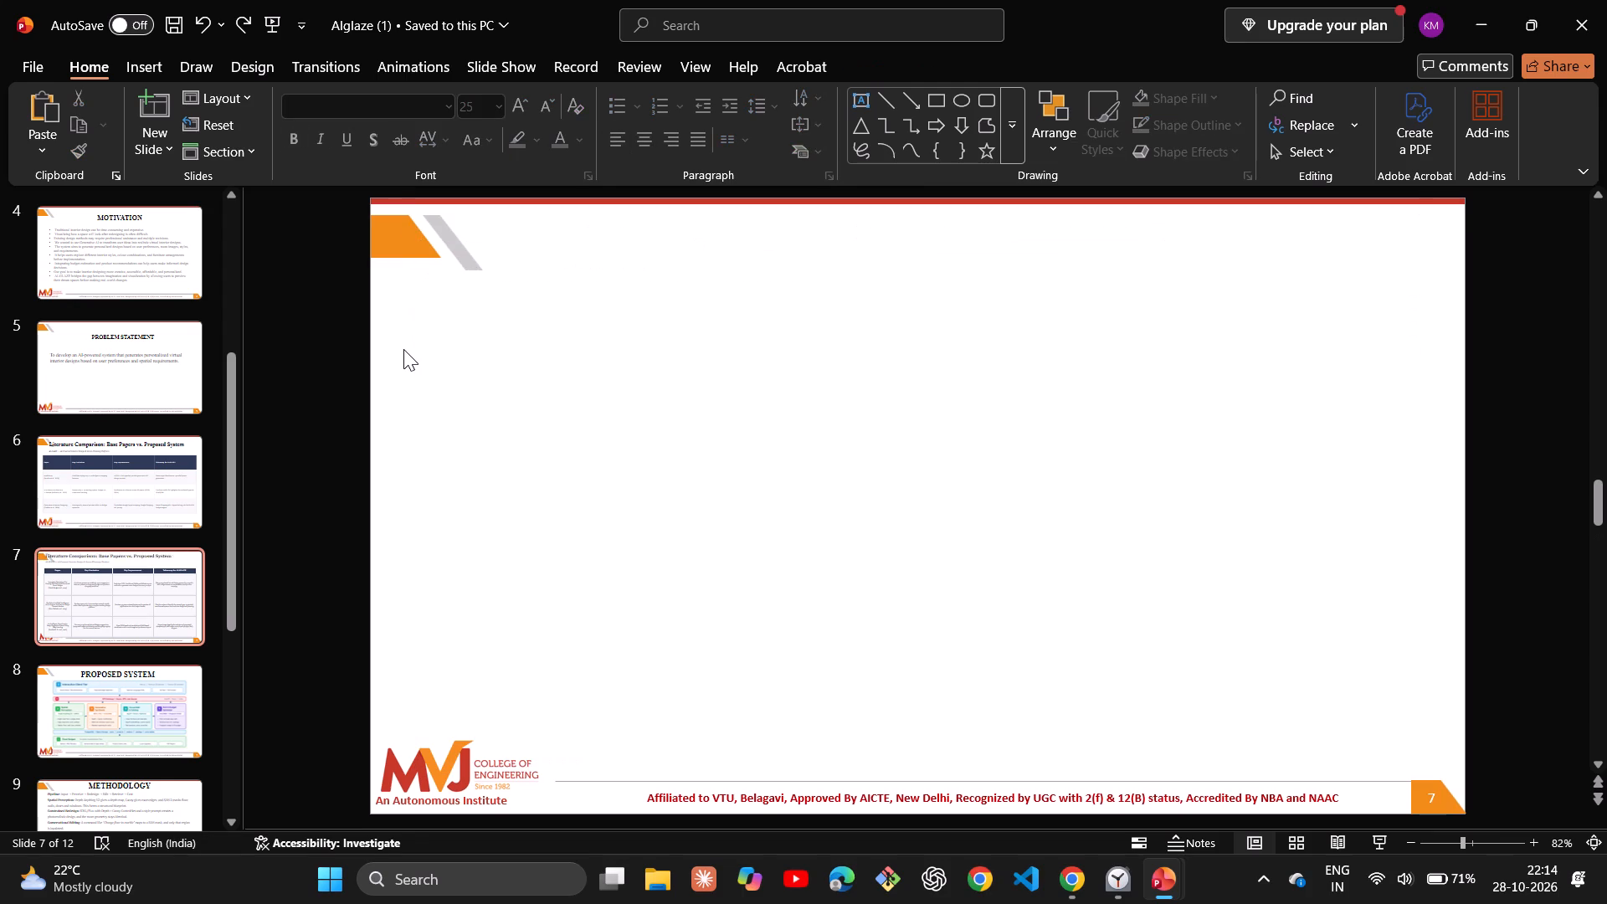
Paste the slide 6 table onto blank slide 7 and move it up and left, within the slide and clear of the college logo.
left_click(533, 424)
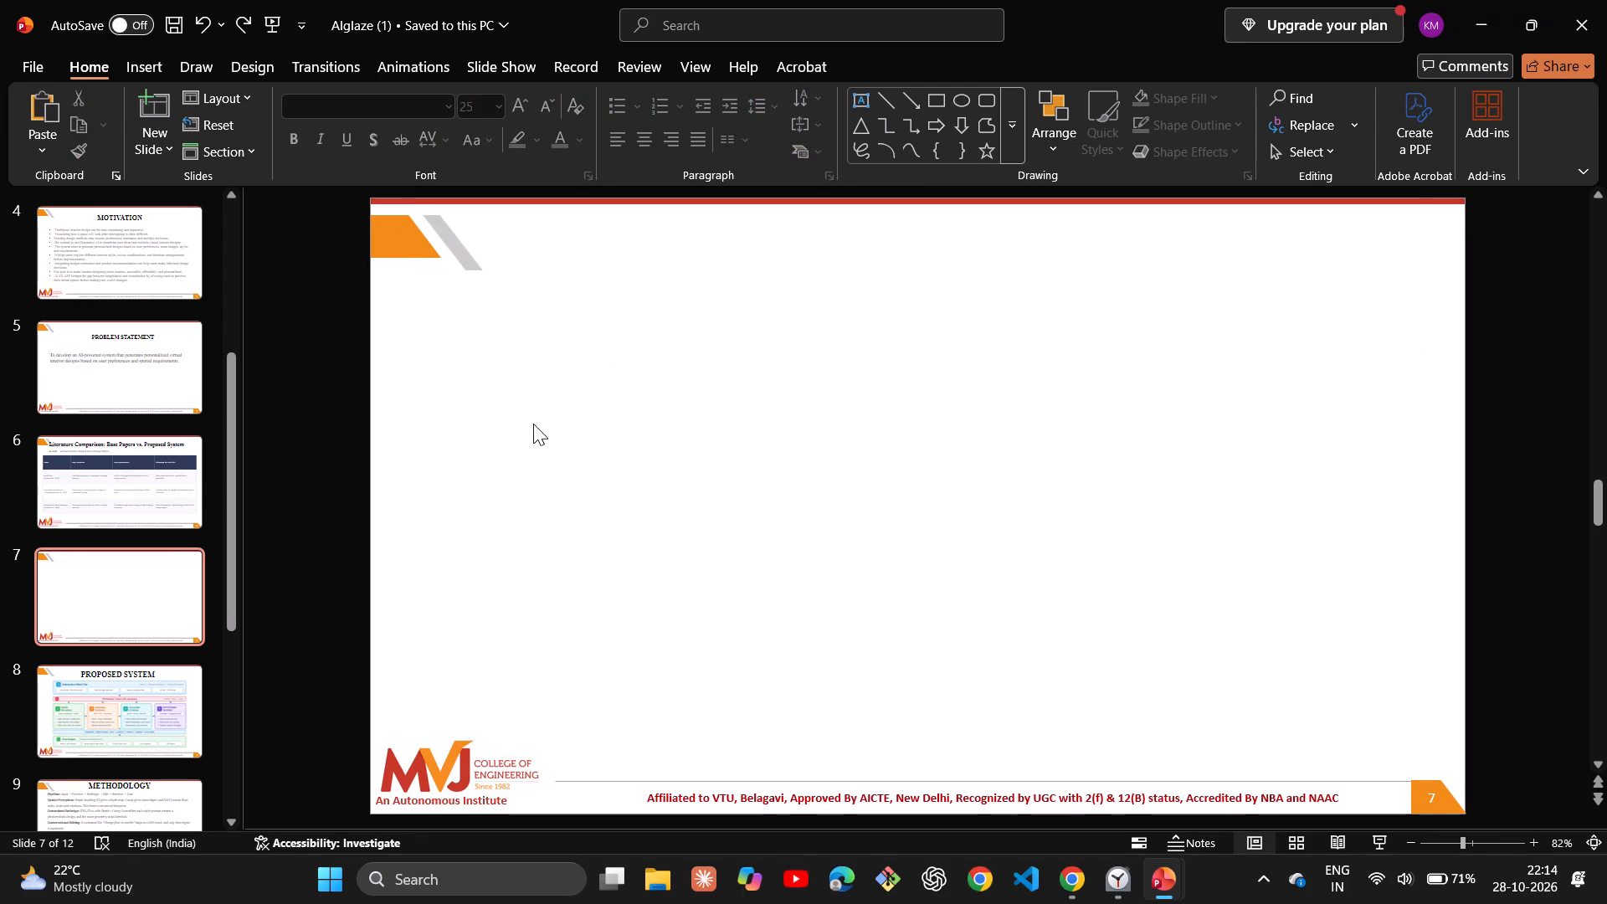
key("ctrl+v")
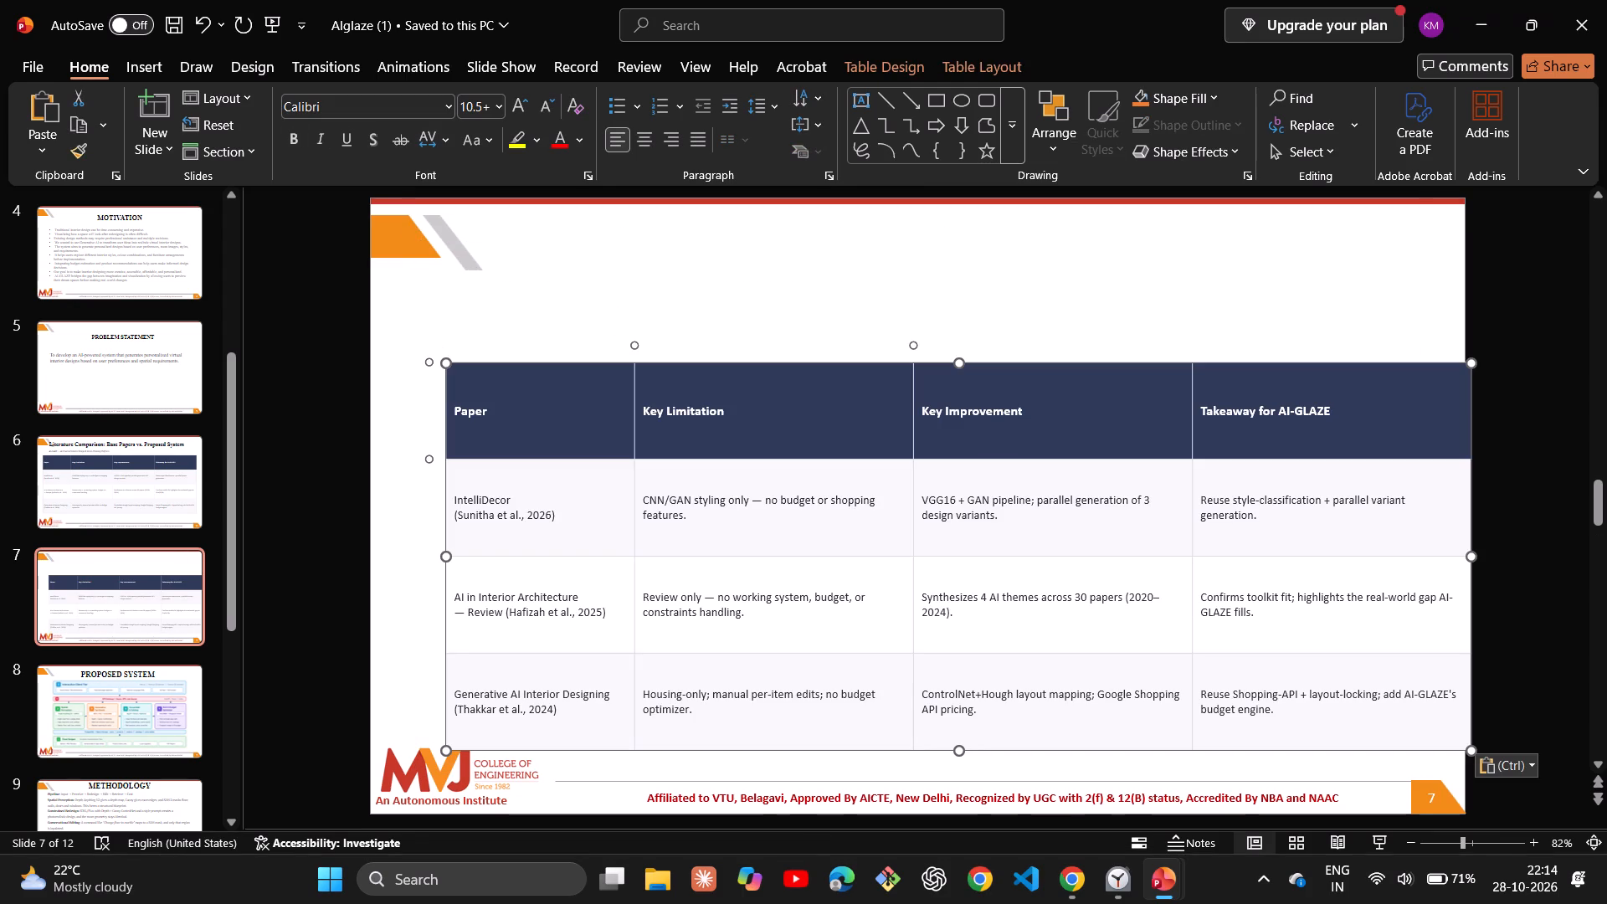
left_click(730, 367)
left_click_drag(739, 365, 716, 318)
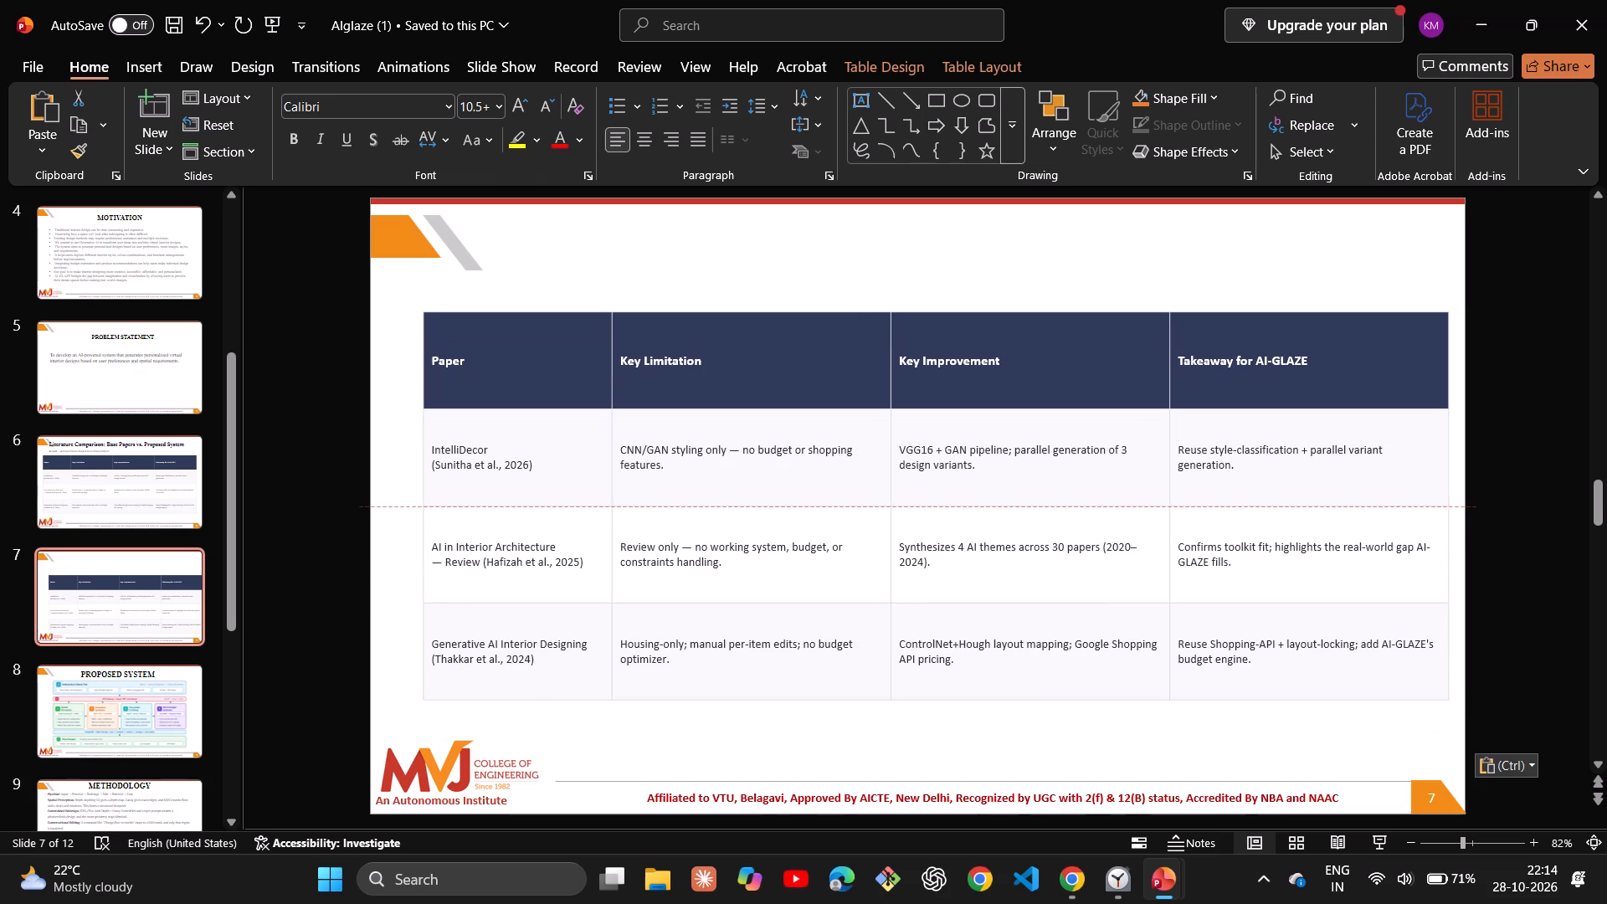
left_click_drag(716, 318, 714, 320)
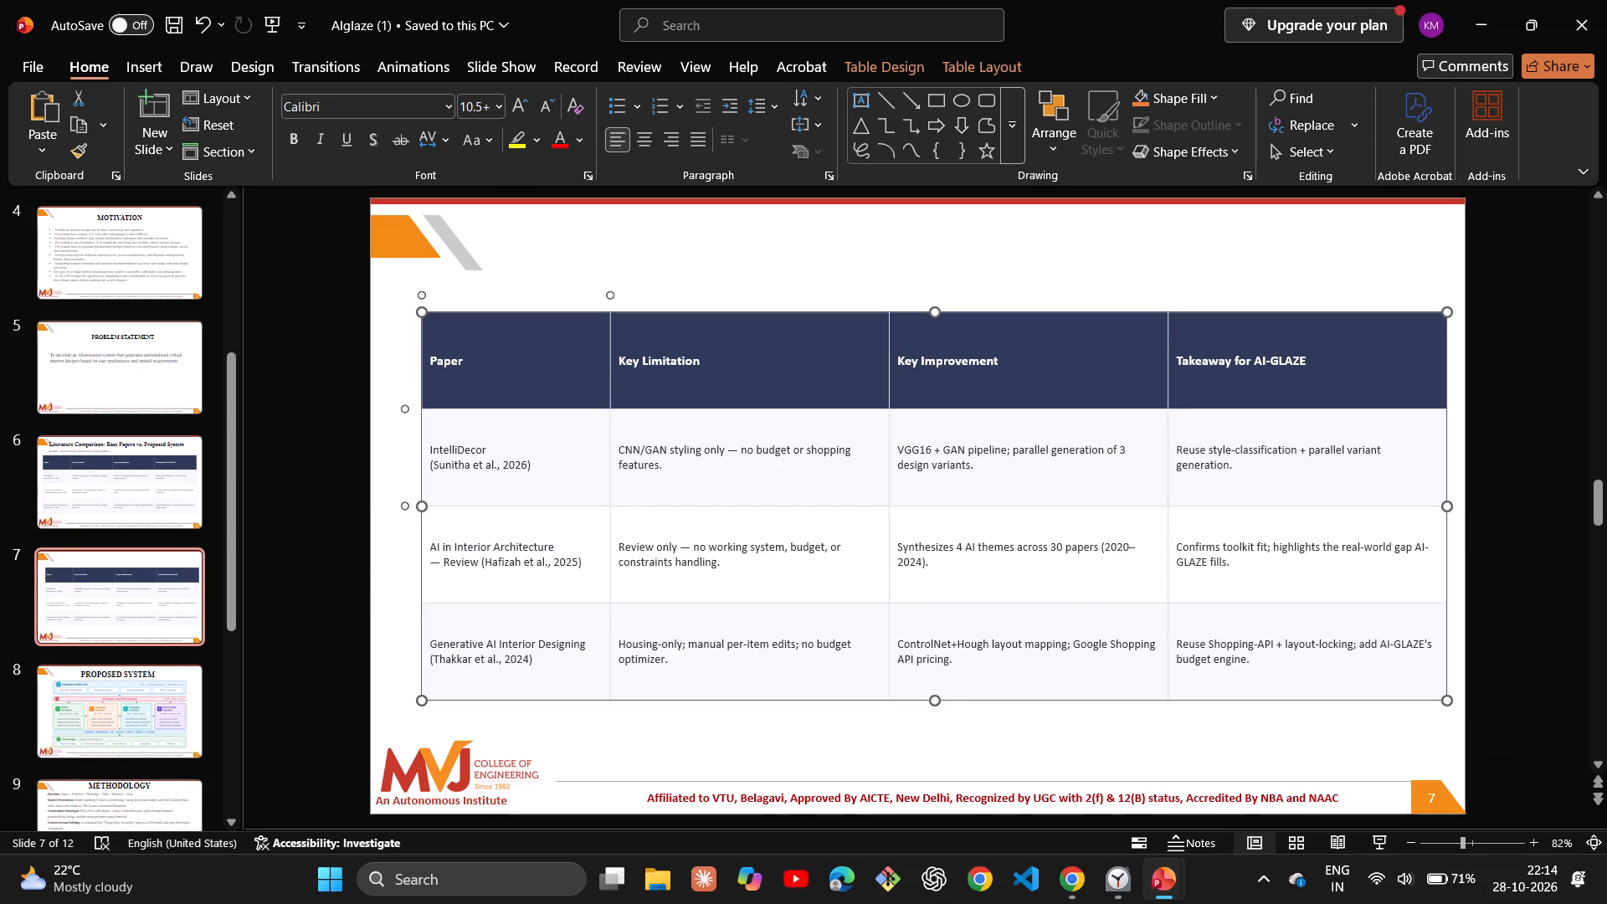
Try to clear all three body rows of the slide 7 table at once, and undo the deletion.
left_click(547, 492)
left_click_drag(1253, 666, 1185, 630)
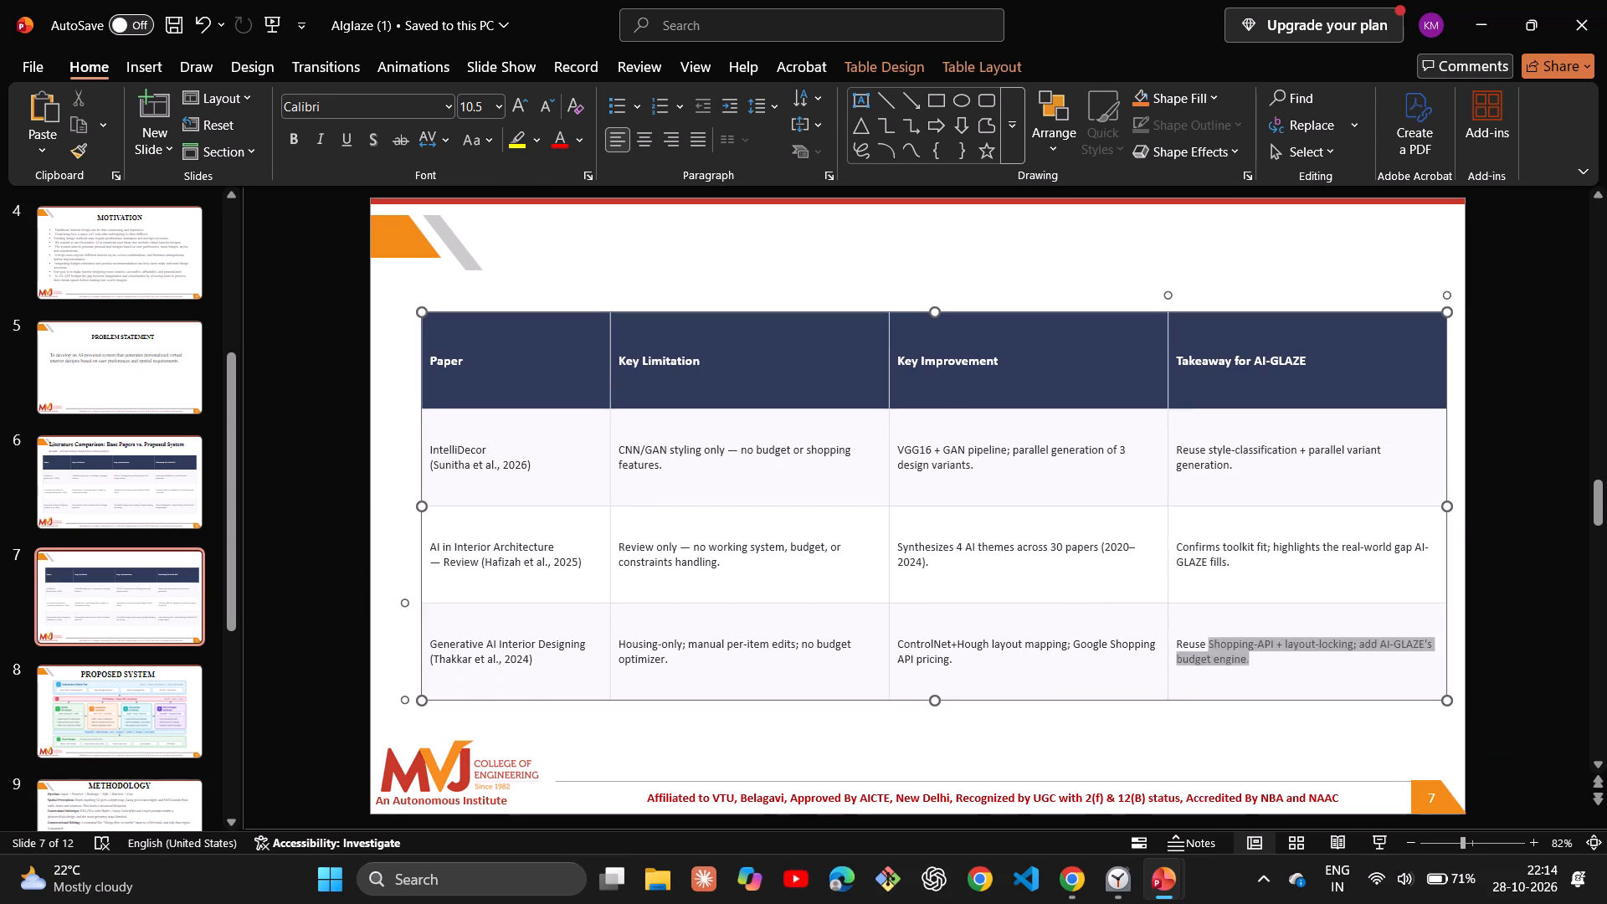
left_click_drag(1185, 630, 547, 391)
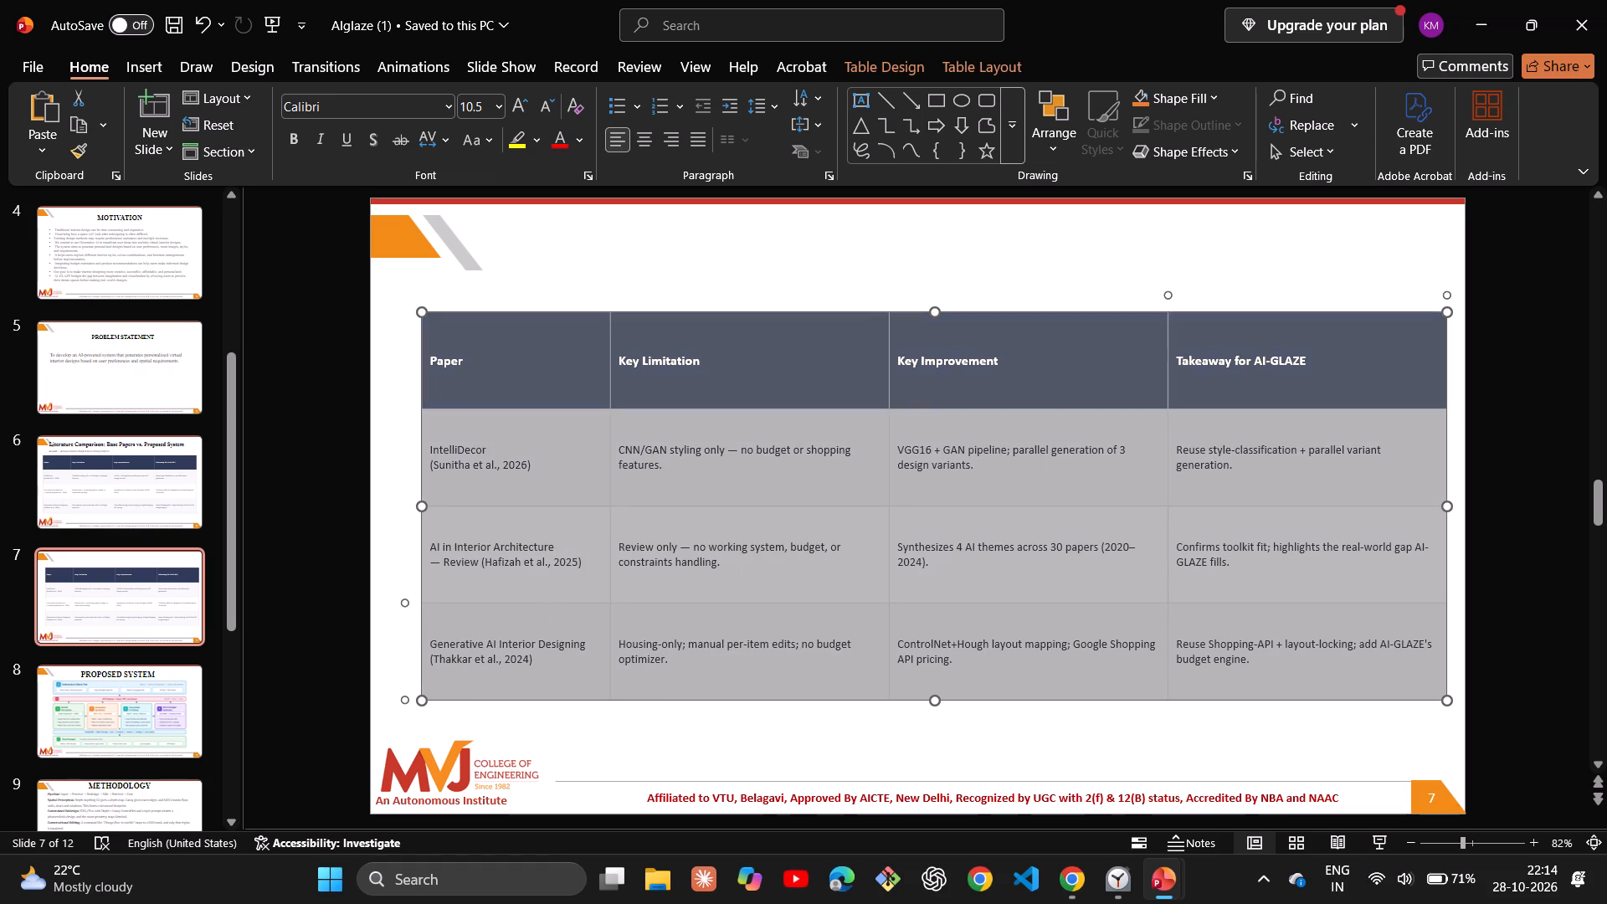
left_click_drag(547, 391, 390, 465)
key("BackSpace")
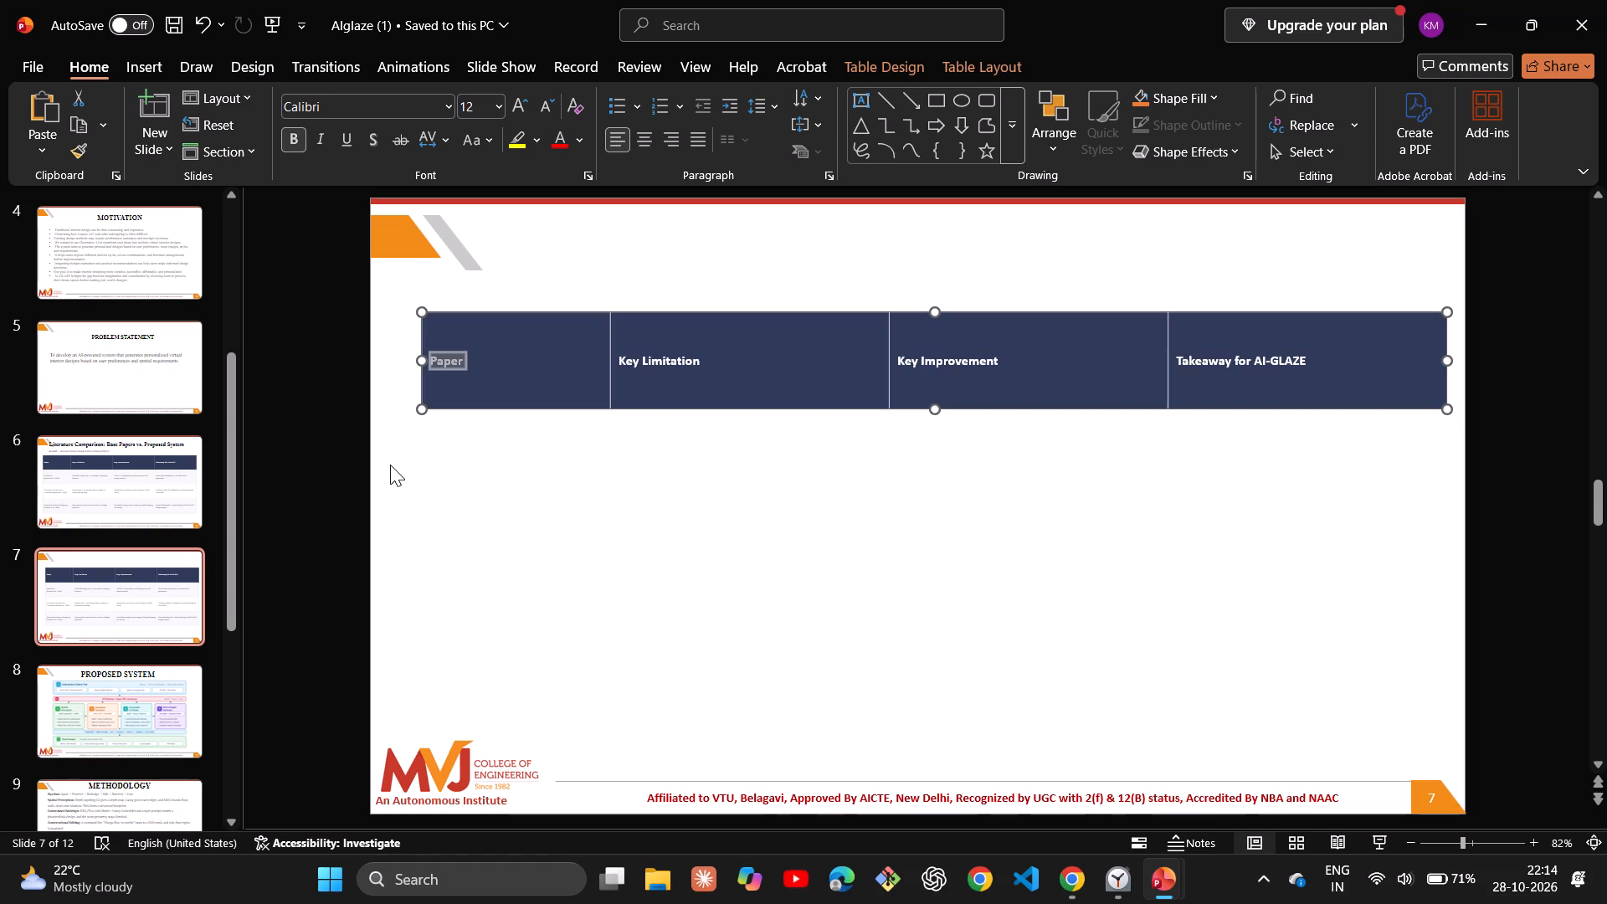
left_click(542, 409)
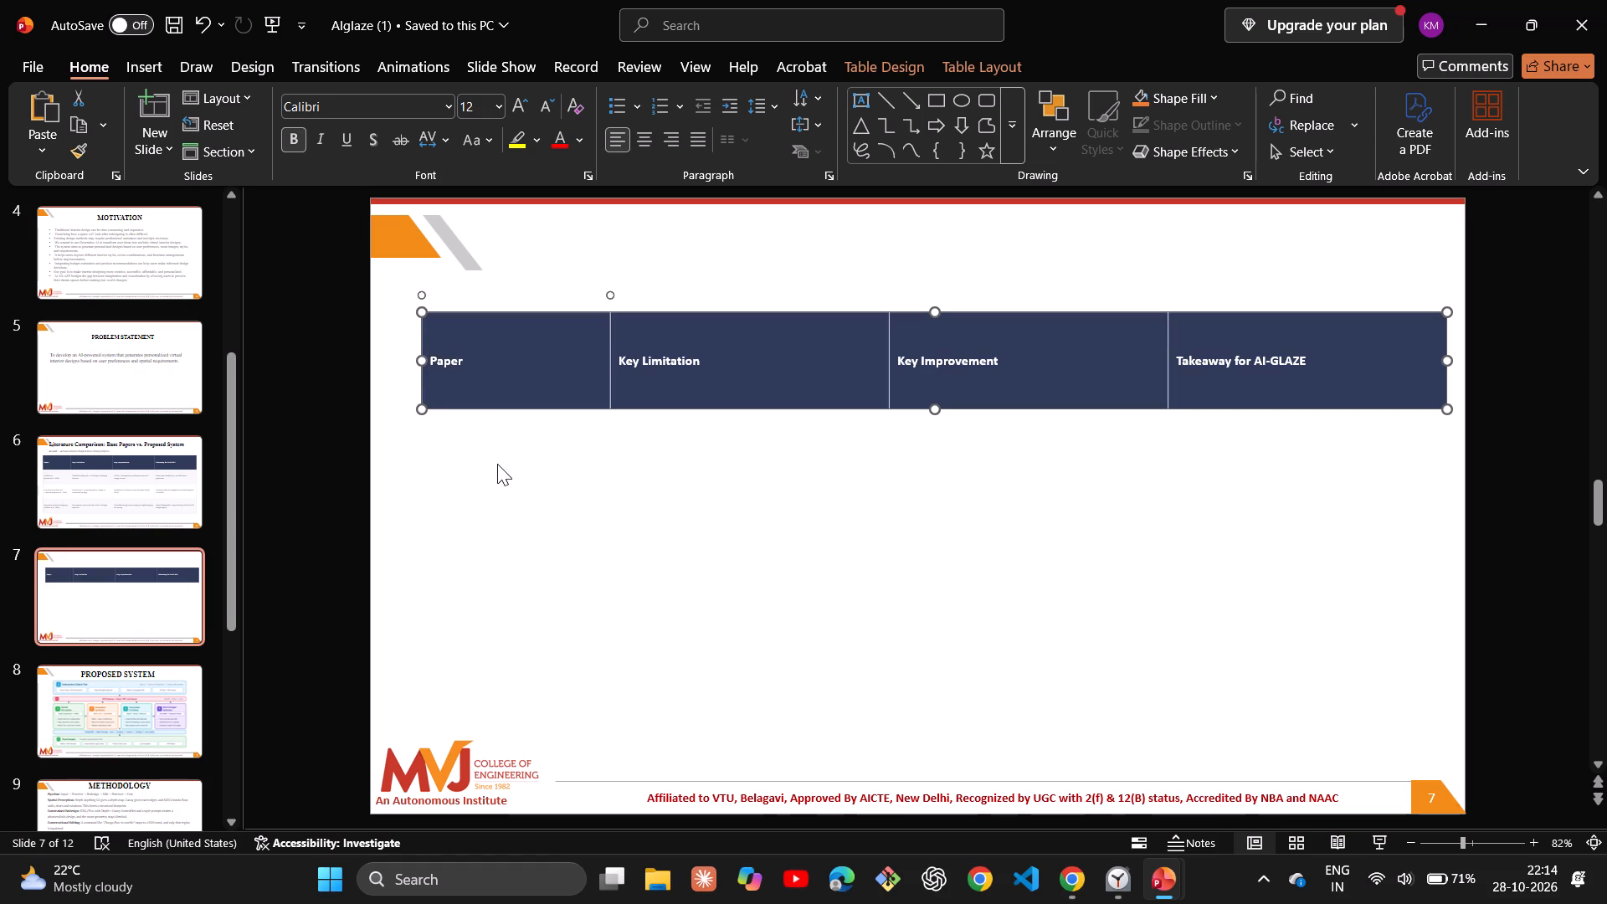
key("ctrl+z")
Clear the IntelliDecor citation from the Paper cell in the first body row of the slide 7 table.
left_click(606, 475)
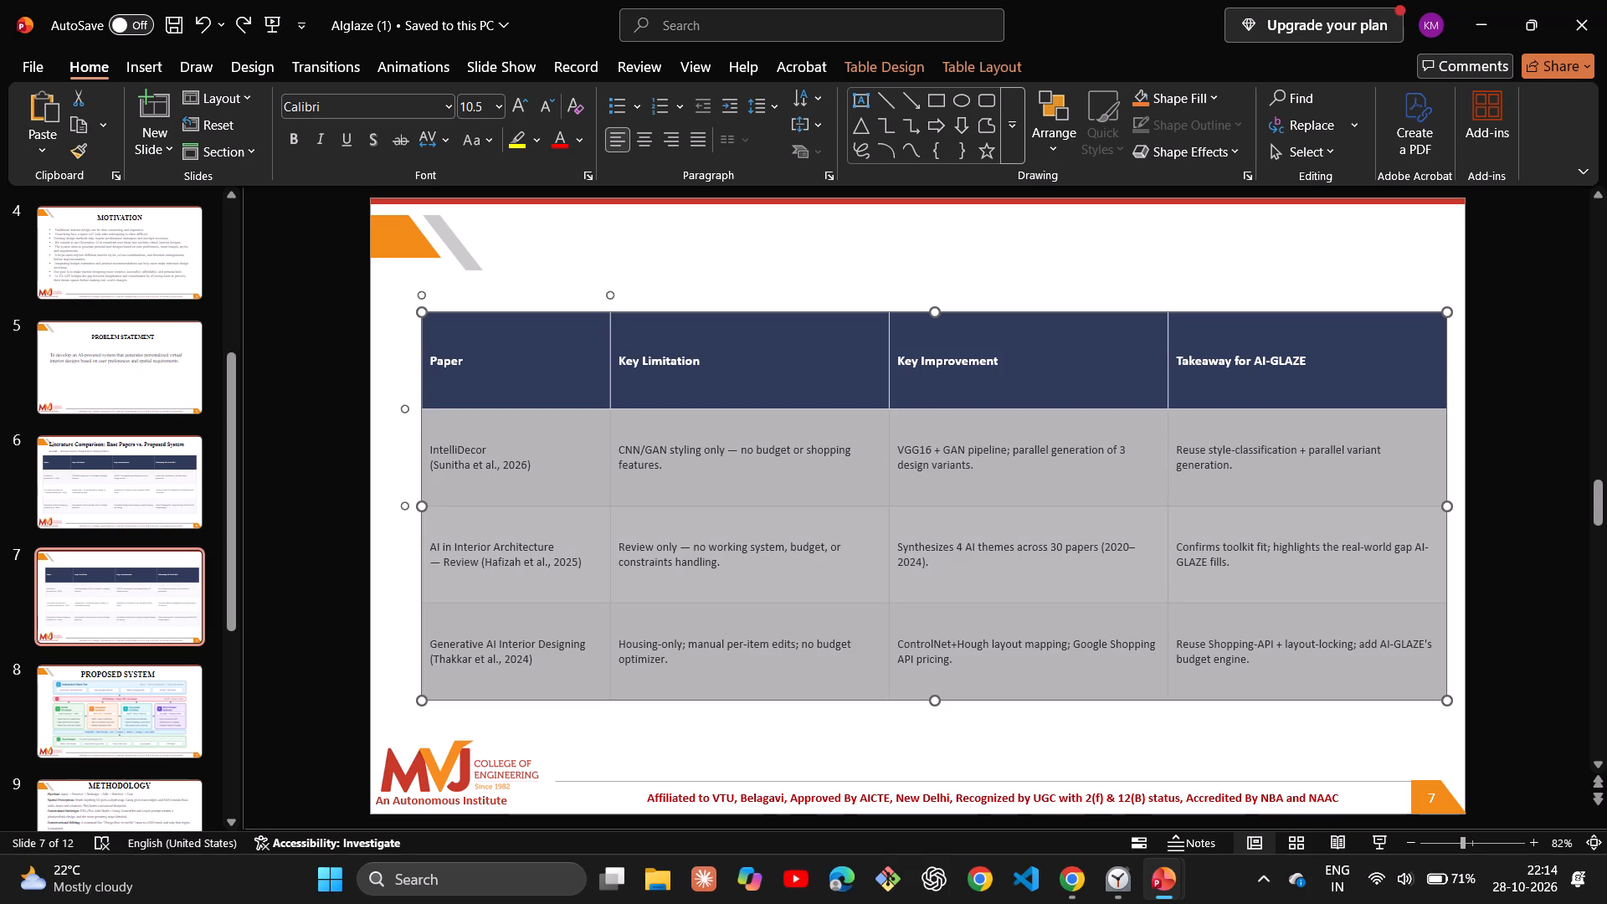
left_click(540, 470)
left_click(540, 470)
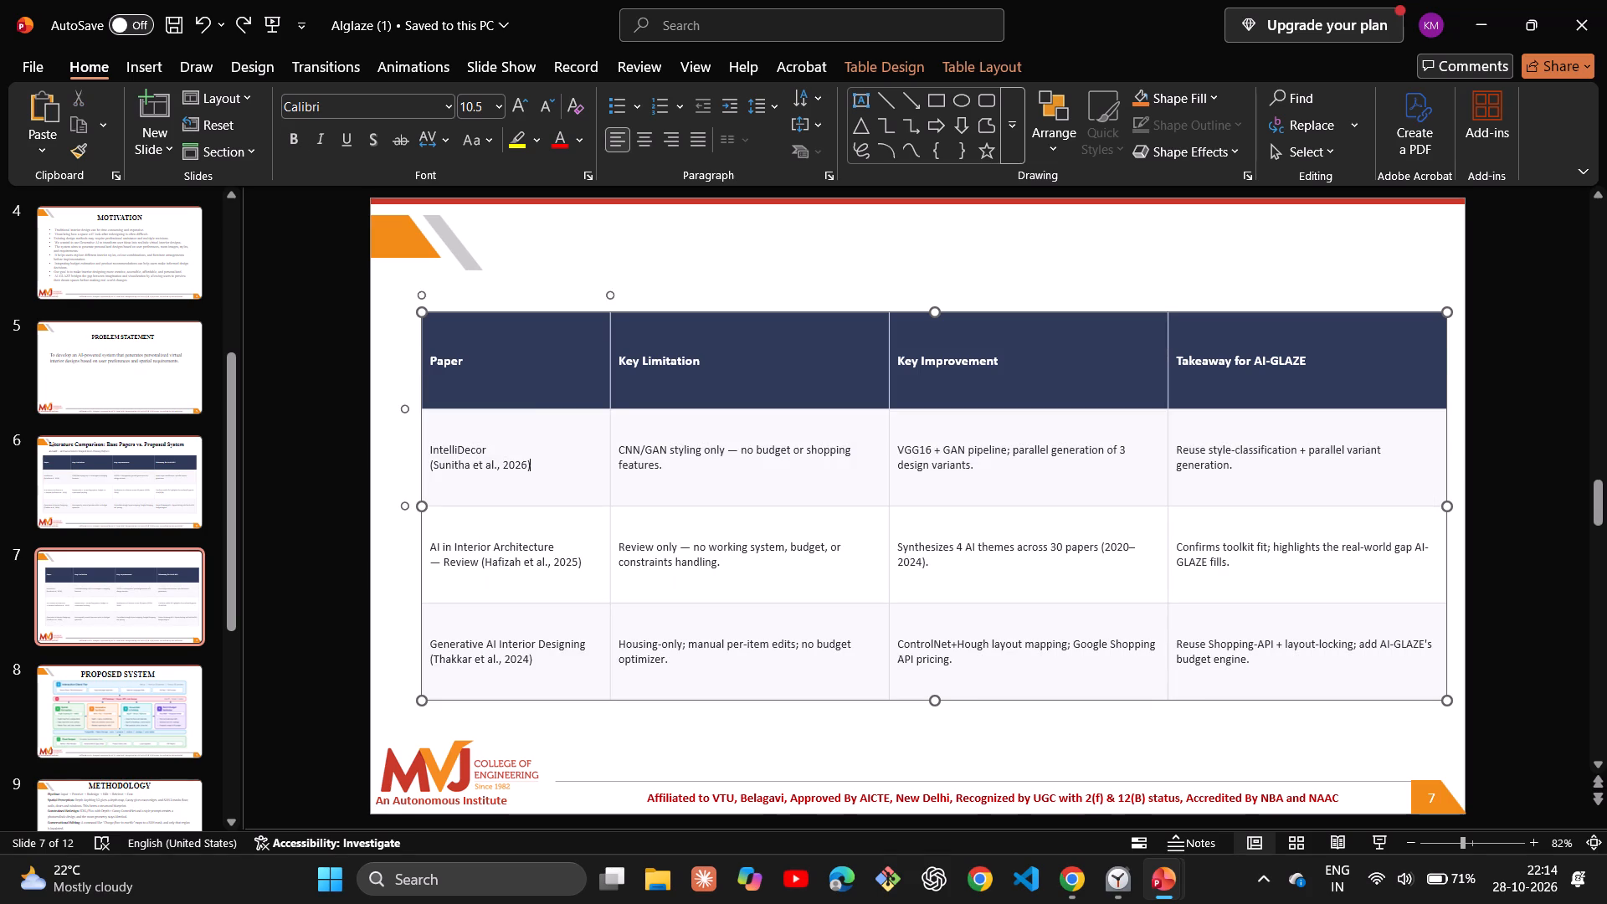
key("BackSpace")
key("BackSpace")
key("BackSpace")
key("BackSpace")
key("BackSpace")
key("BackSpace")
key("BackSpace")
key("BackSpace")
key("BackSpace")
key("BackSpace")
key("BackSpace")
key("BackSpace")
key("BackSpace")
key("BackSpace")
key("BackSpace")
key("BackSpace")
key("BackSpace")
key("BackSpace")
key("BackSpace")
key("BackSpace")
key("BackSpace")
key("BackSpace")
key("BackSpace")
key("BackSpace")
key("BackSpace")
key("BackSpace")
key("BackSpace")
key("BackSpace")
key("BackSpace")
key("BackSpace")
key("BackSpace")
key("BackSpace")
key("BackSpace")
key("BackSpace")
key("BackSpace")
key("BackSpace")
key("BackSpace")
key("BackSpace")
key("BackSpace")
key("BackSpace")
key("BackSpace")
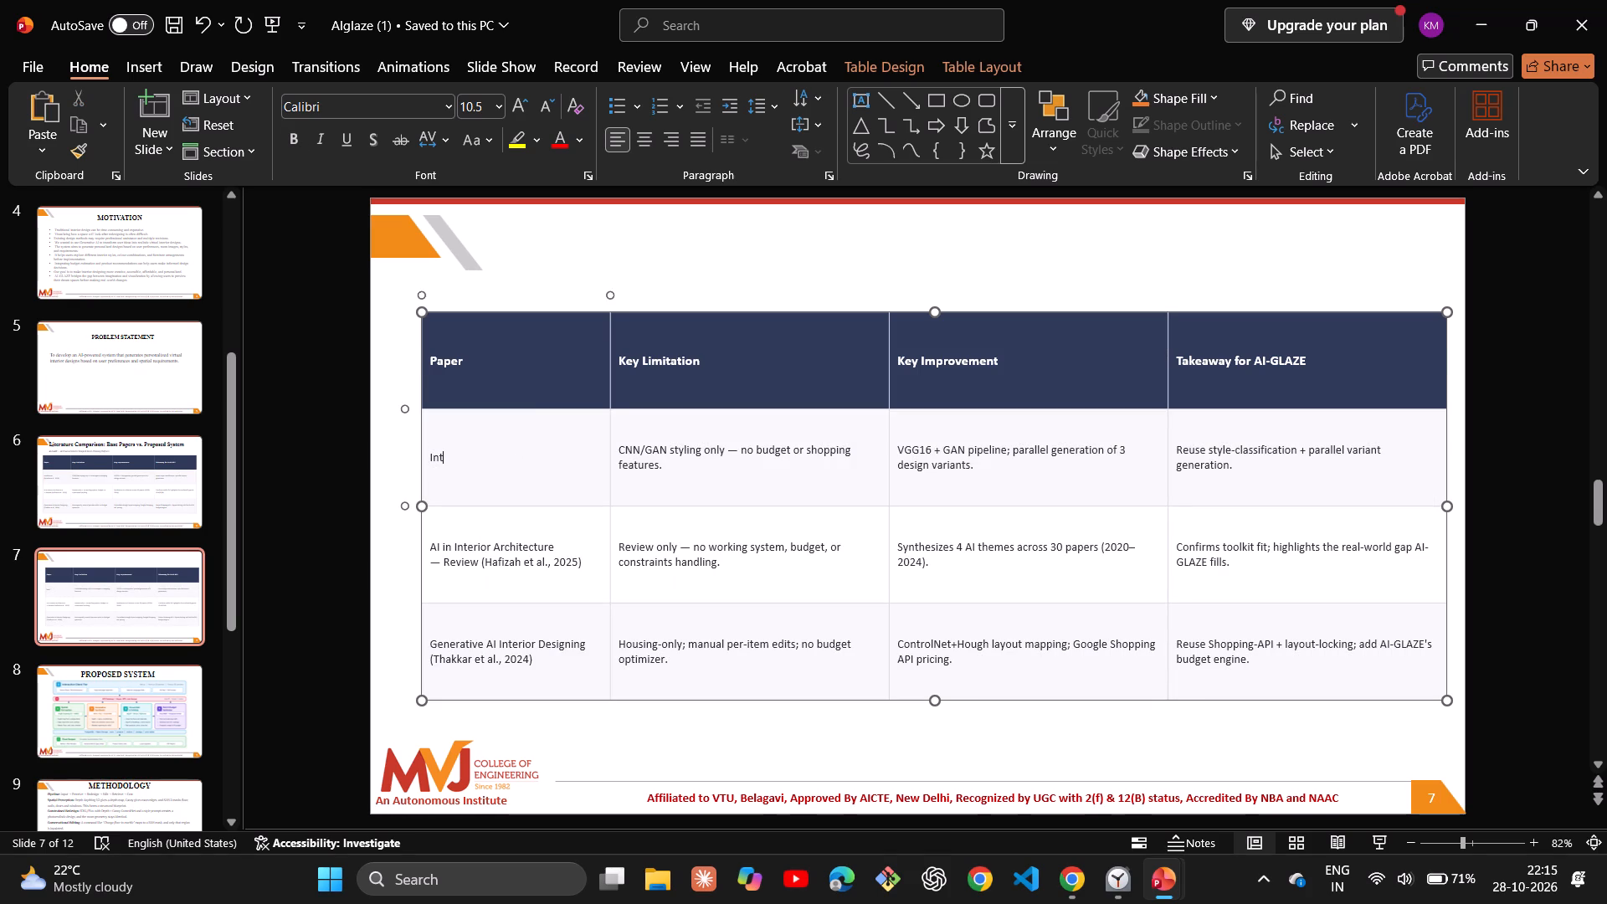
Clear the Key Limitation cell in the first body row of the slide 7 table.
left_click(695, 470)
key("BackSpace")
key("BackSpace")
key("BackSpace")
key("BackSpace")
key("BackSpace")
key("BackSpace")
key("BackSpace")
key("BackSpace")
key("BackSpace")
key("BackSpace")
key("BackSpace")
key("BackSpace")
key("BackSpace")
key("BackSpace")
key("BackSpace")
key("BackSpace")
key("BackSpace")
key("BackSpace")
key("BackSpace")
key("BackSpace")
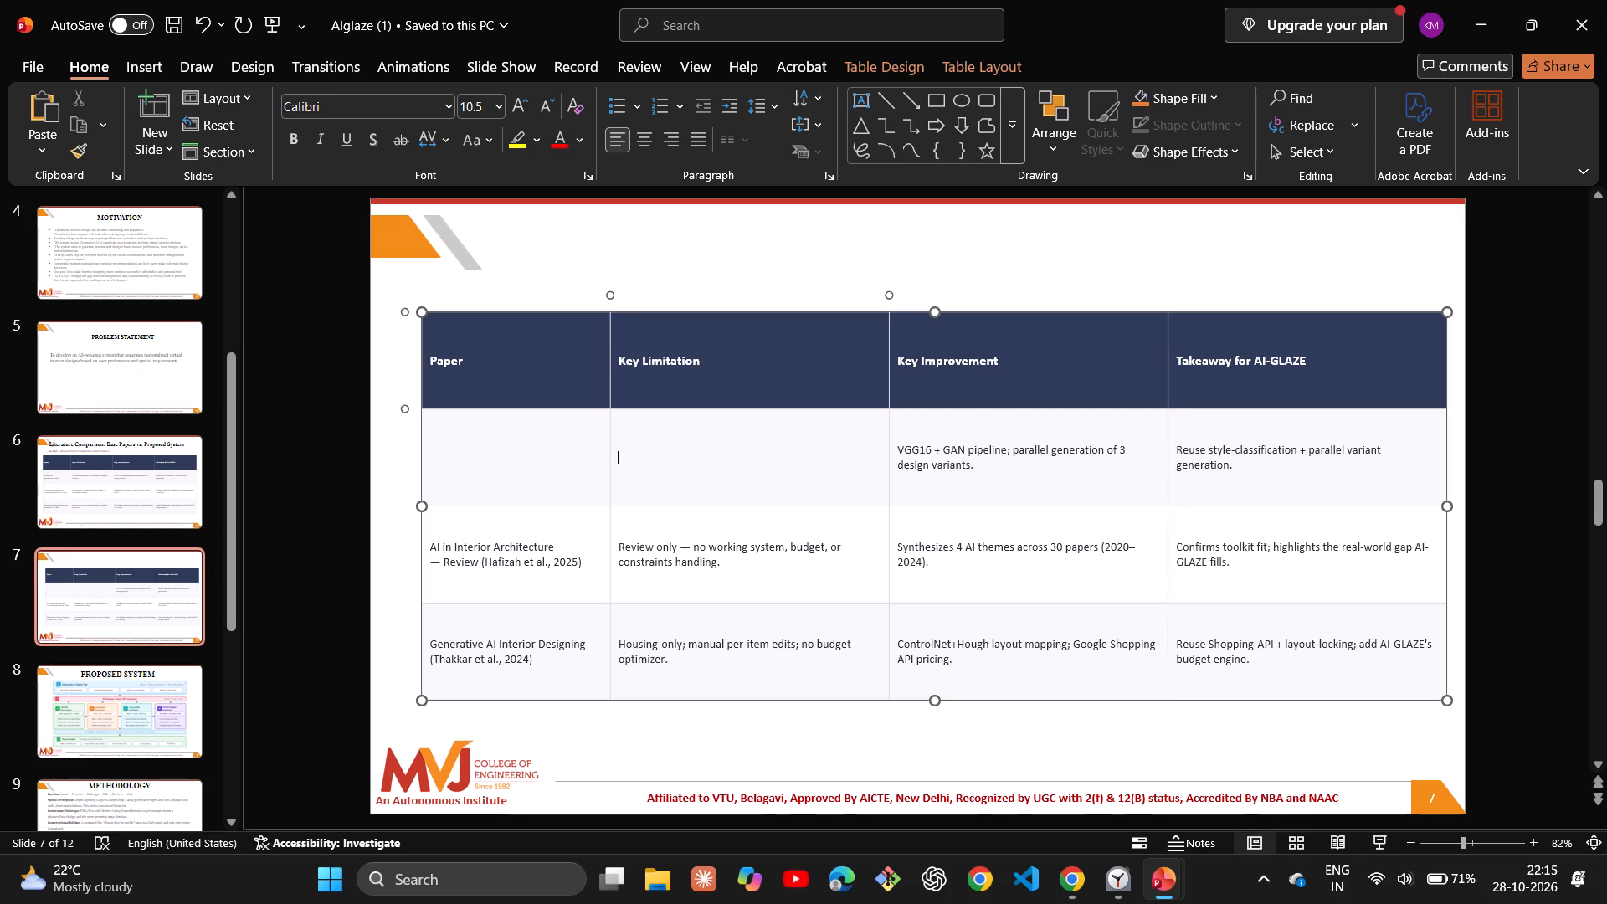
Clear the Key Improvement cell in the first body row of the slide 7 table.
left_click(998, 472)
key("BackSpace")
key("BackSpace")
key("BackSpace")
key("BackSpace")
key("BackSpace")
key("BackSpace")
key("BackSpace")
key("BackSpace")
key("BackSpace")
key("BackSpace")
key("BackSpace")
key("BackSpace")
key("BackSpace")
key("BackSpace")
key("BackSpace")
key("BackSpace")
key("BackSpace")
key("BackSpace")
key("BackSpace")
key("BackSpace")
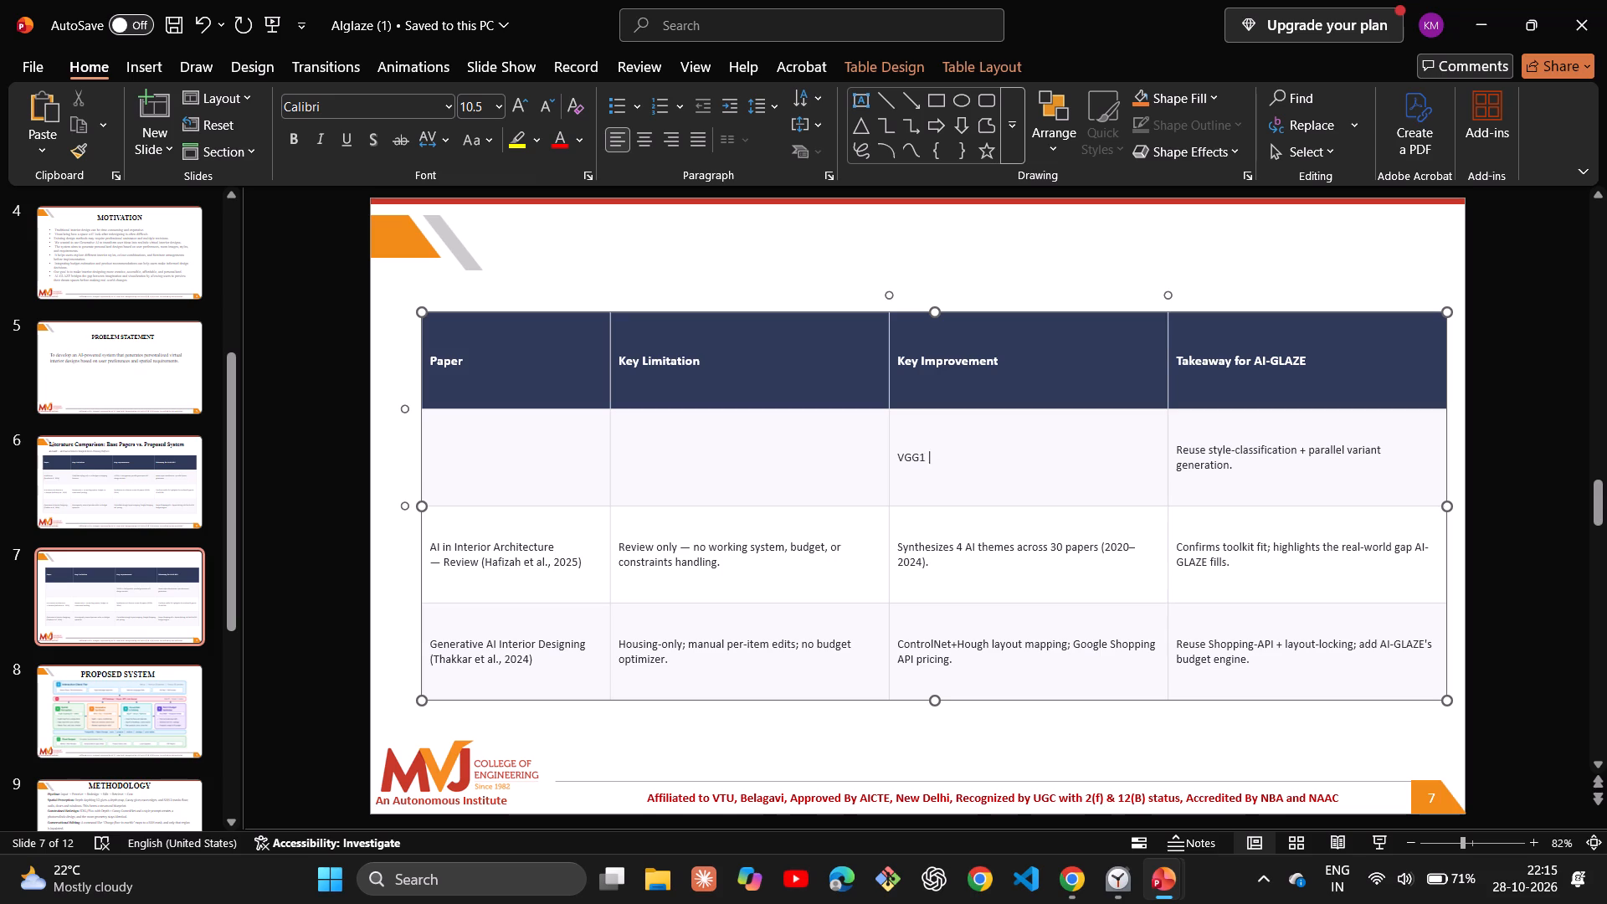
Clear the Takeaway for AI-GLAZE cell in the first body row of the slide 7 table.
left_click(1247, 485)
key("BackSpace")
key("BackSpace")
key("BackSpace")
key("BackSpace")
key("BackSpace")
key("BackSpace")
key("BackSpace")
key("BackSpace")
key("BackSpace")
key("BackSpace")
key("BackSpace")
key("BackSpace")
key("BackSpace")
key("BackSpace")
key("BackSpace")
key("BackSpace")
key("BackSpace")
key("BackSpace")
key("BackSpace")
key("BackSpace")
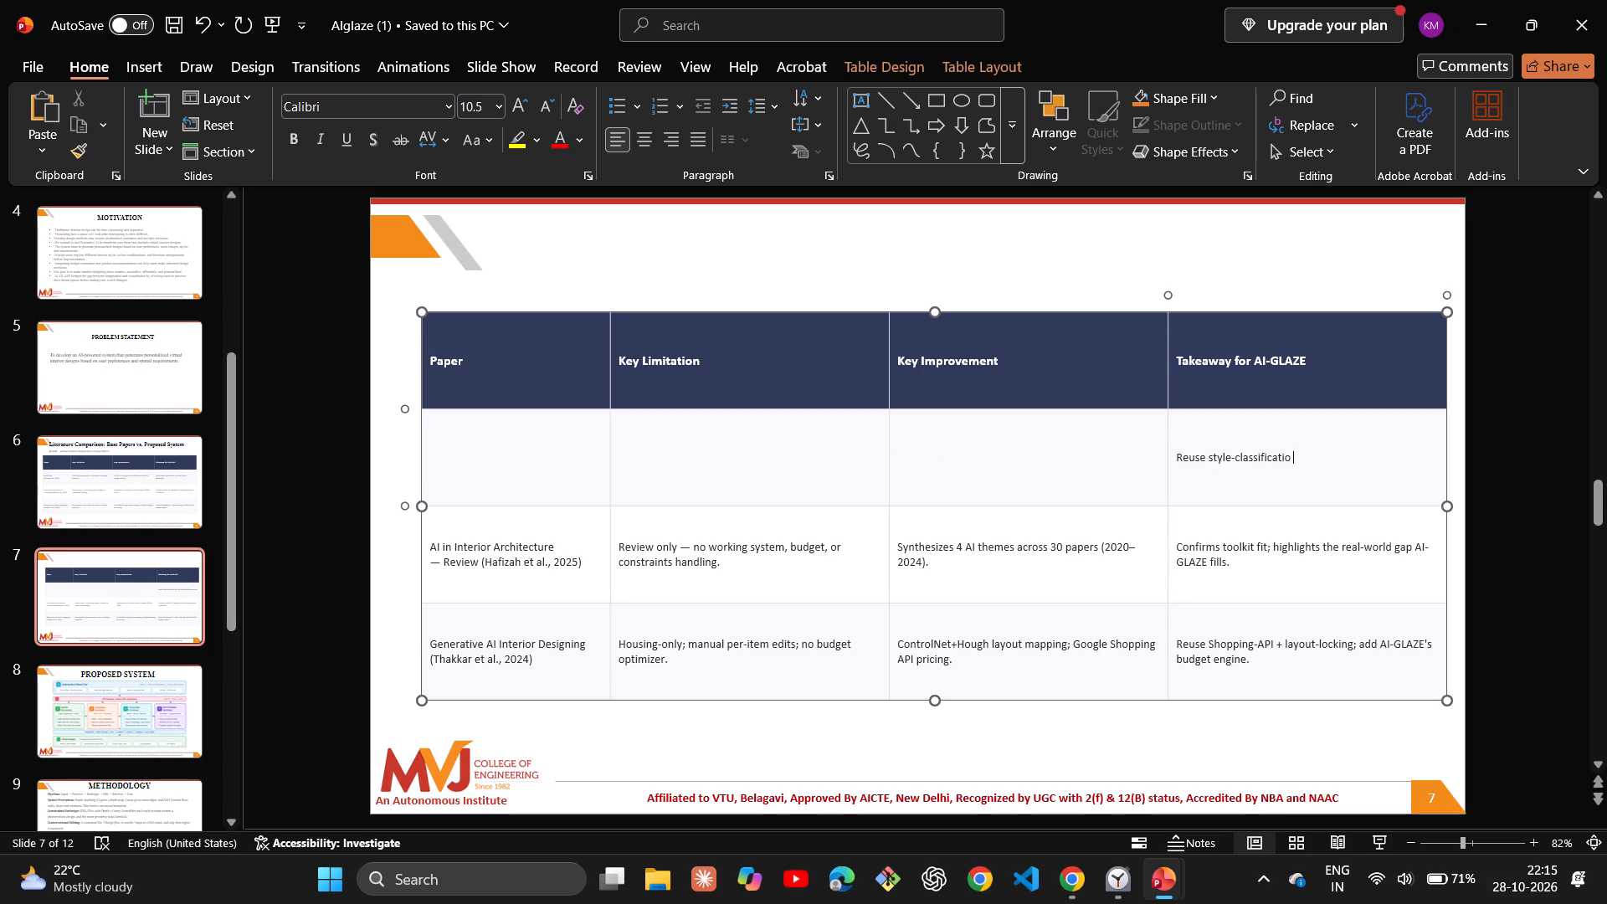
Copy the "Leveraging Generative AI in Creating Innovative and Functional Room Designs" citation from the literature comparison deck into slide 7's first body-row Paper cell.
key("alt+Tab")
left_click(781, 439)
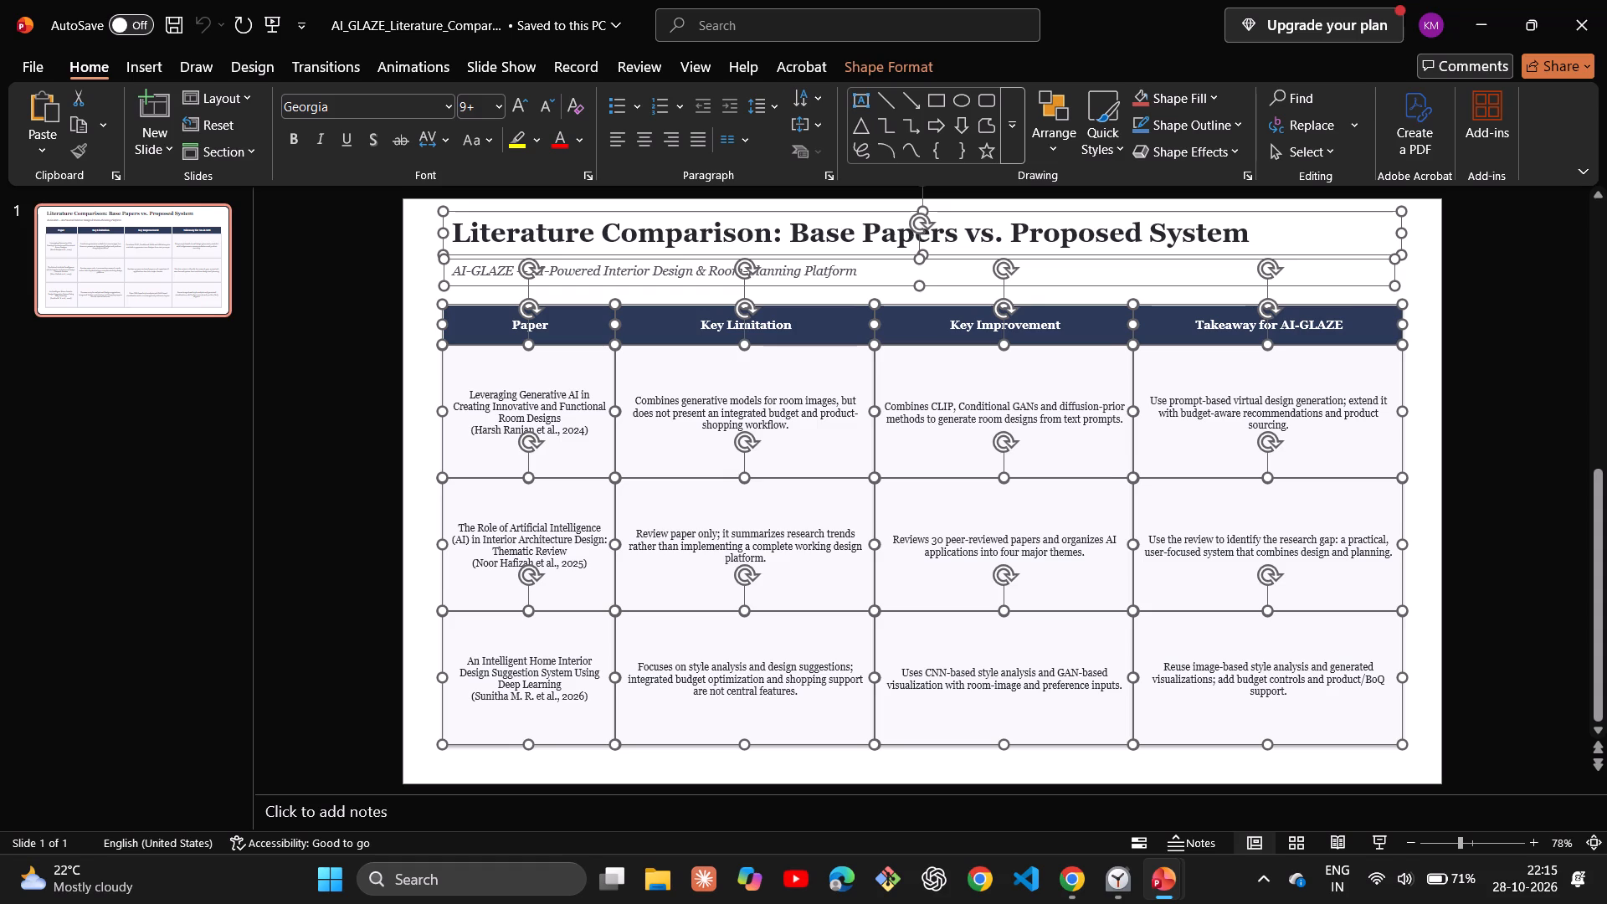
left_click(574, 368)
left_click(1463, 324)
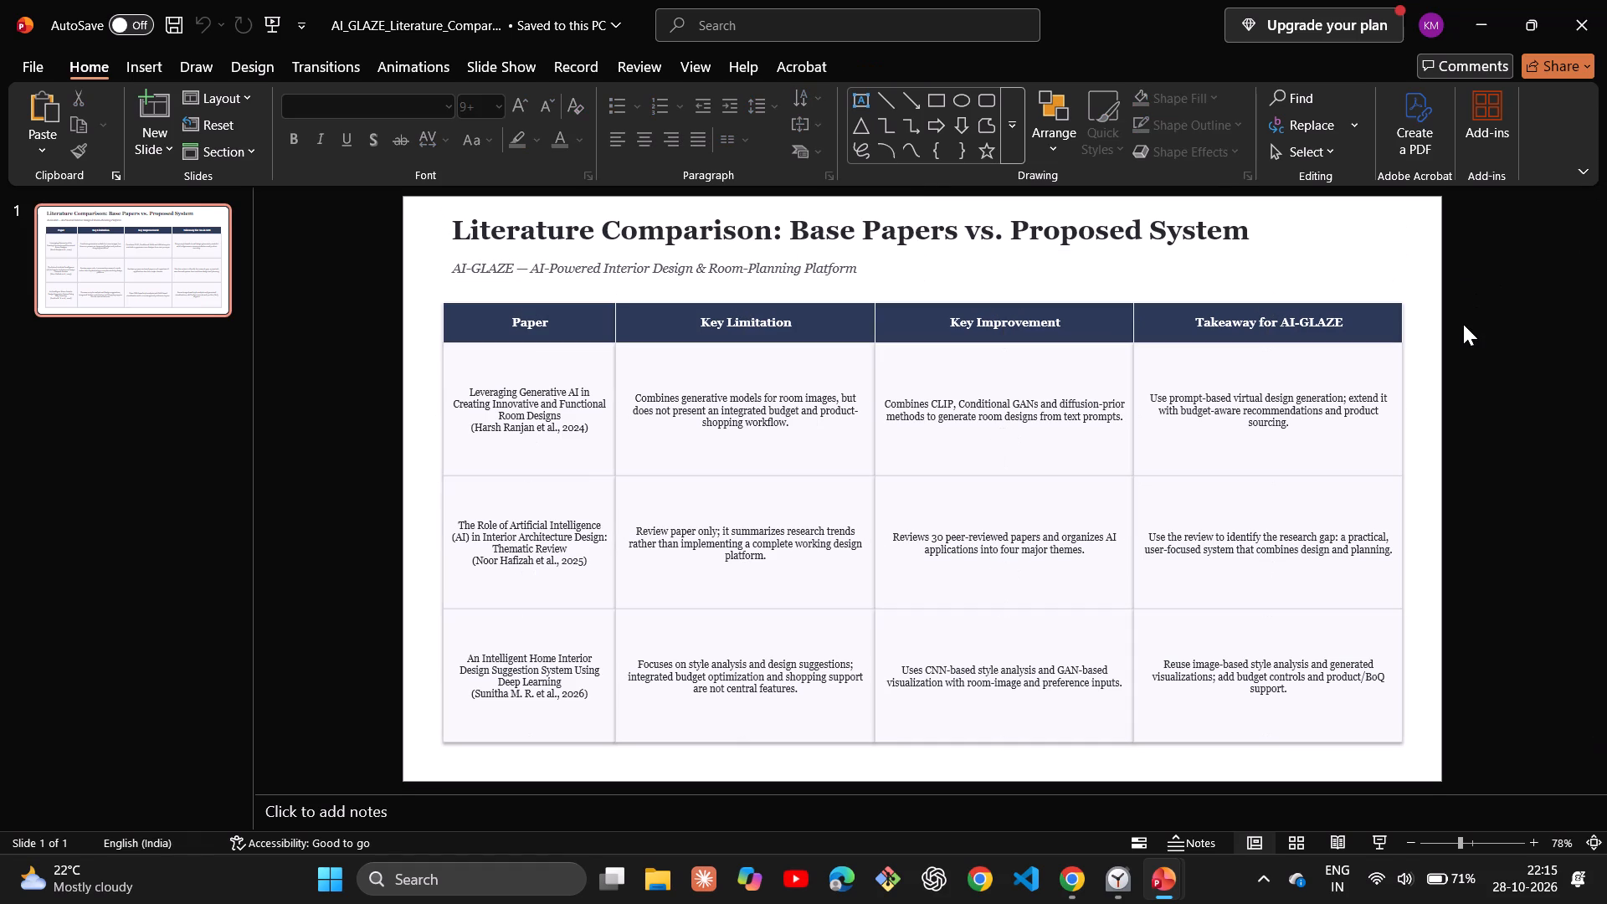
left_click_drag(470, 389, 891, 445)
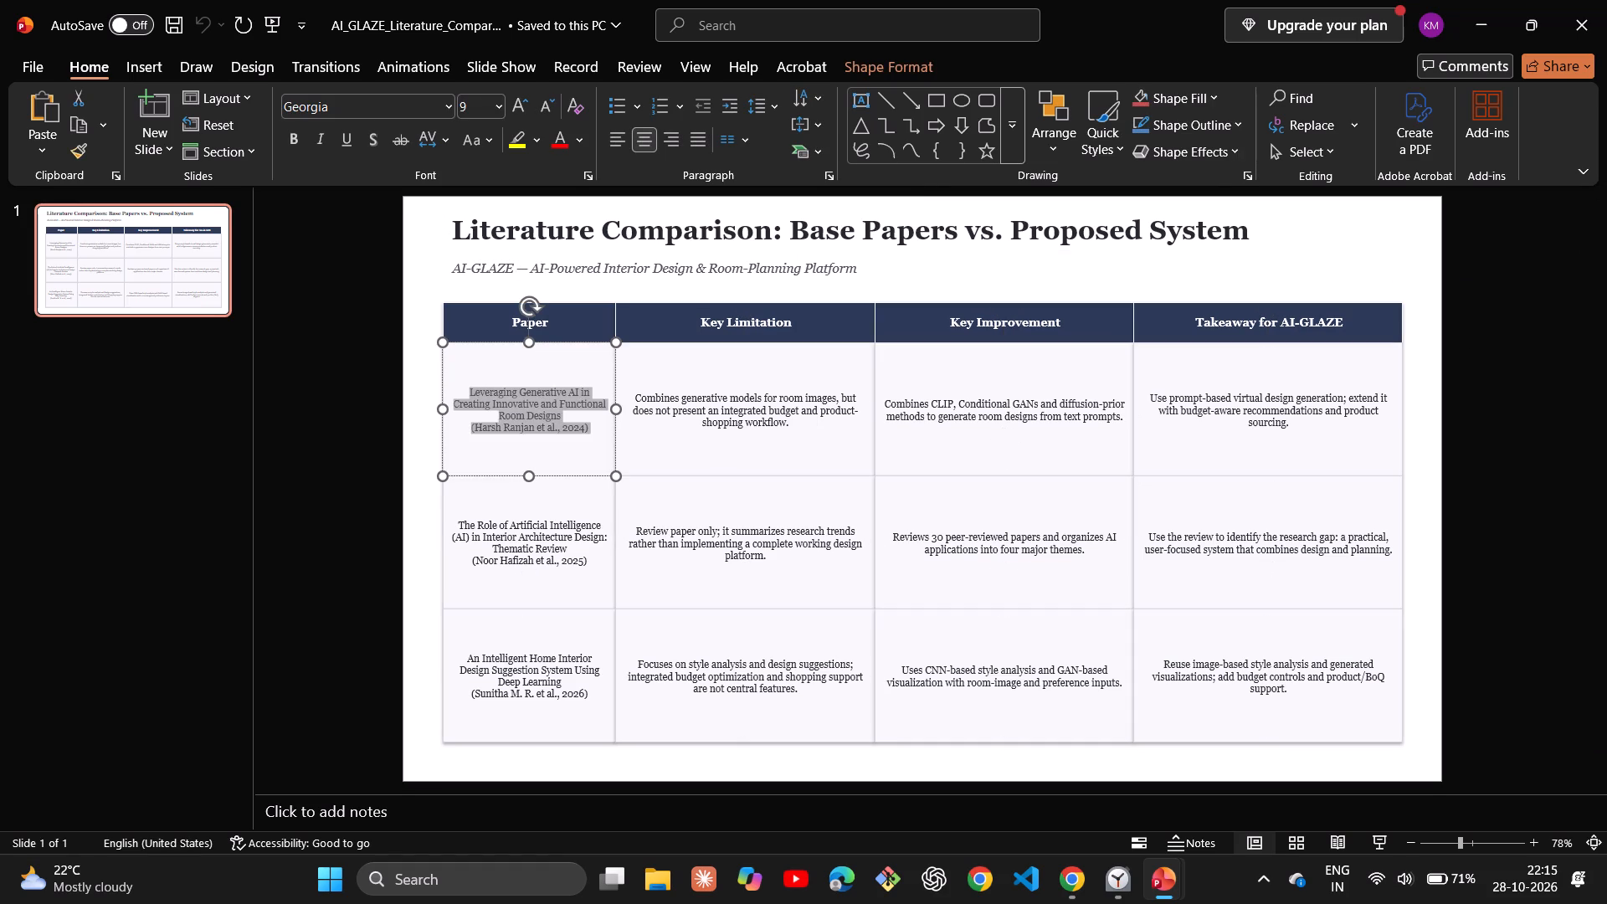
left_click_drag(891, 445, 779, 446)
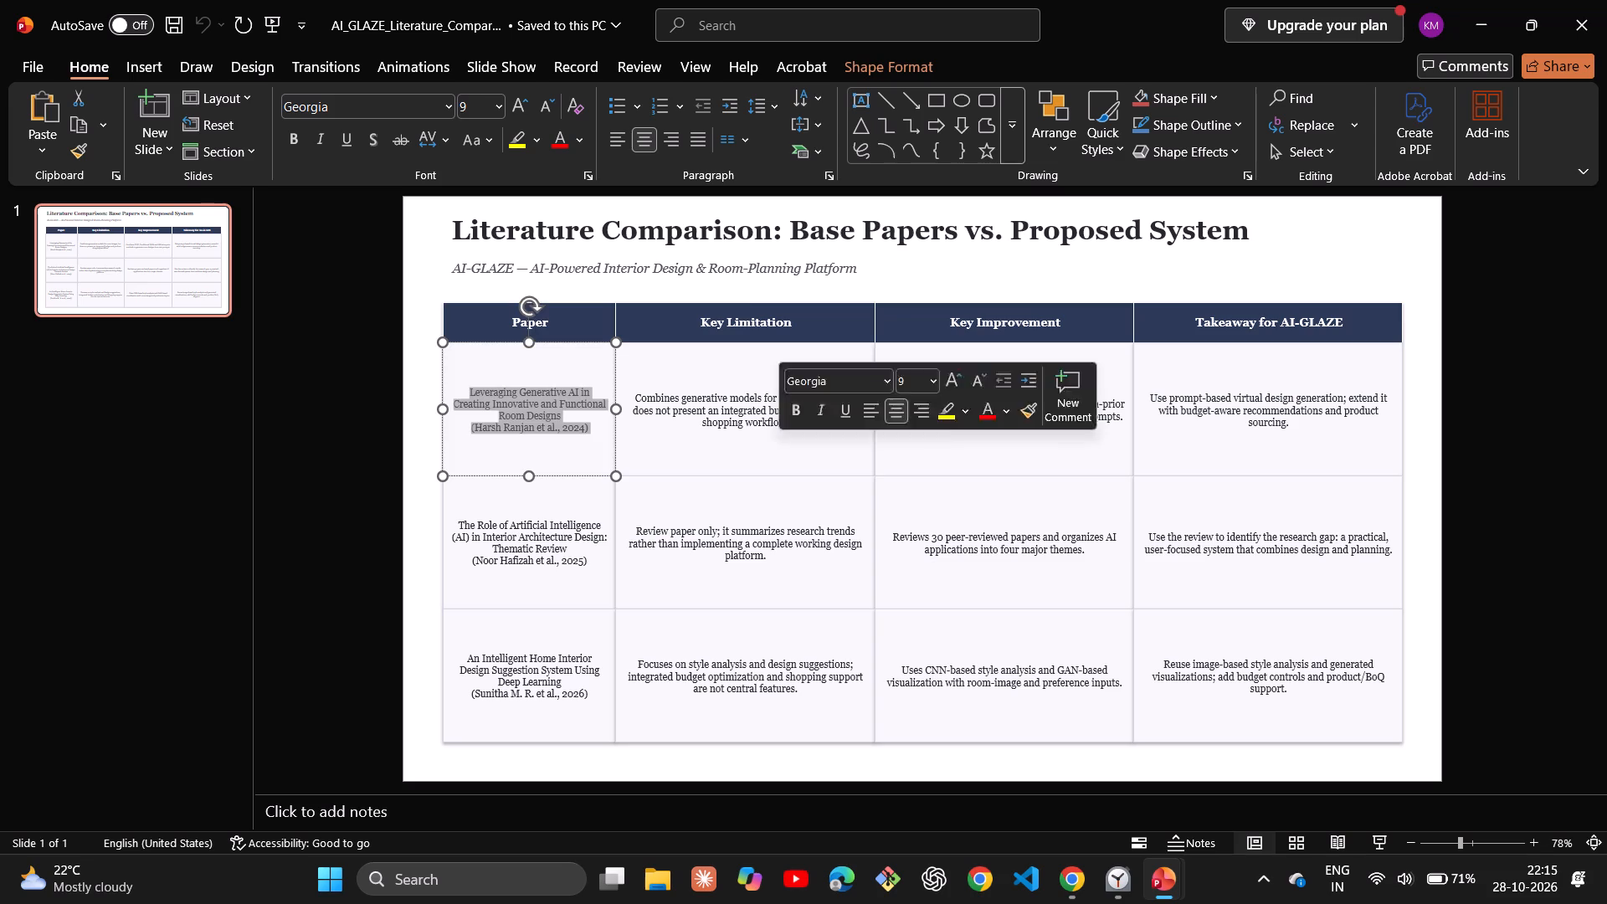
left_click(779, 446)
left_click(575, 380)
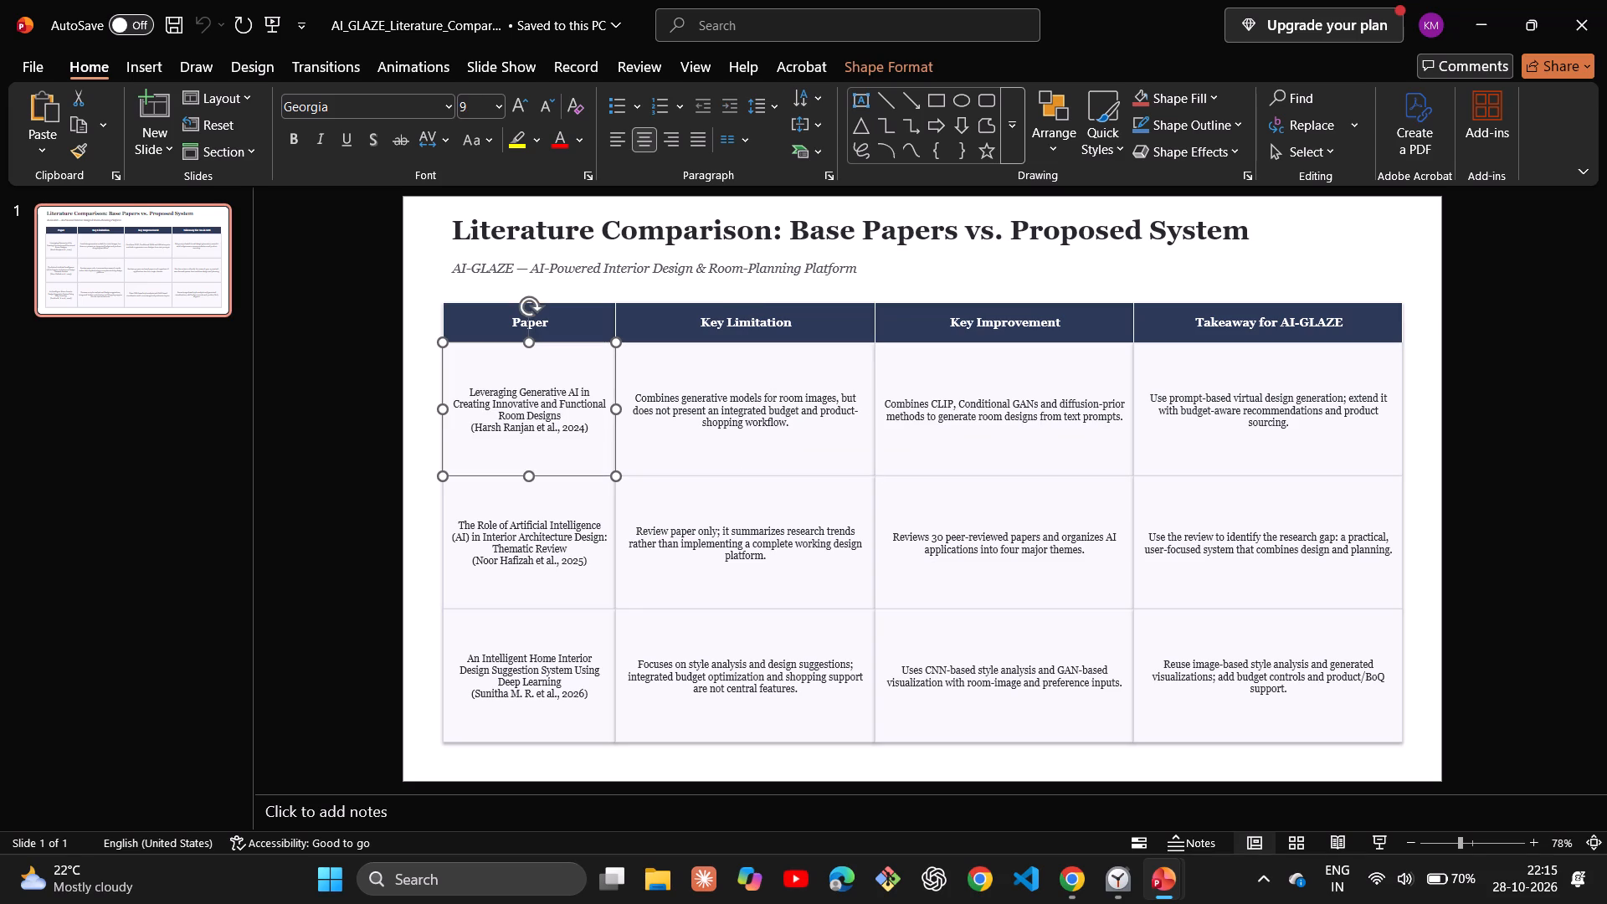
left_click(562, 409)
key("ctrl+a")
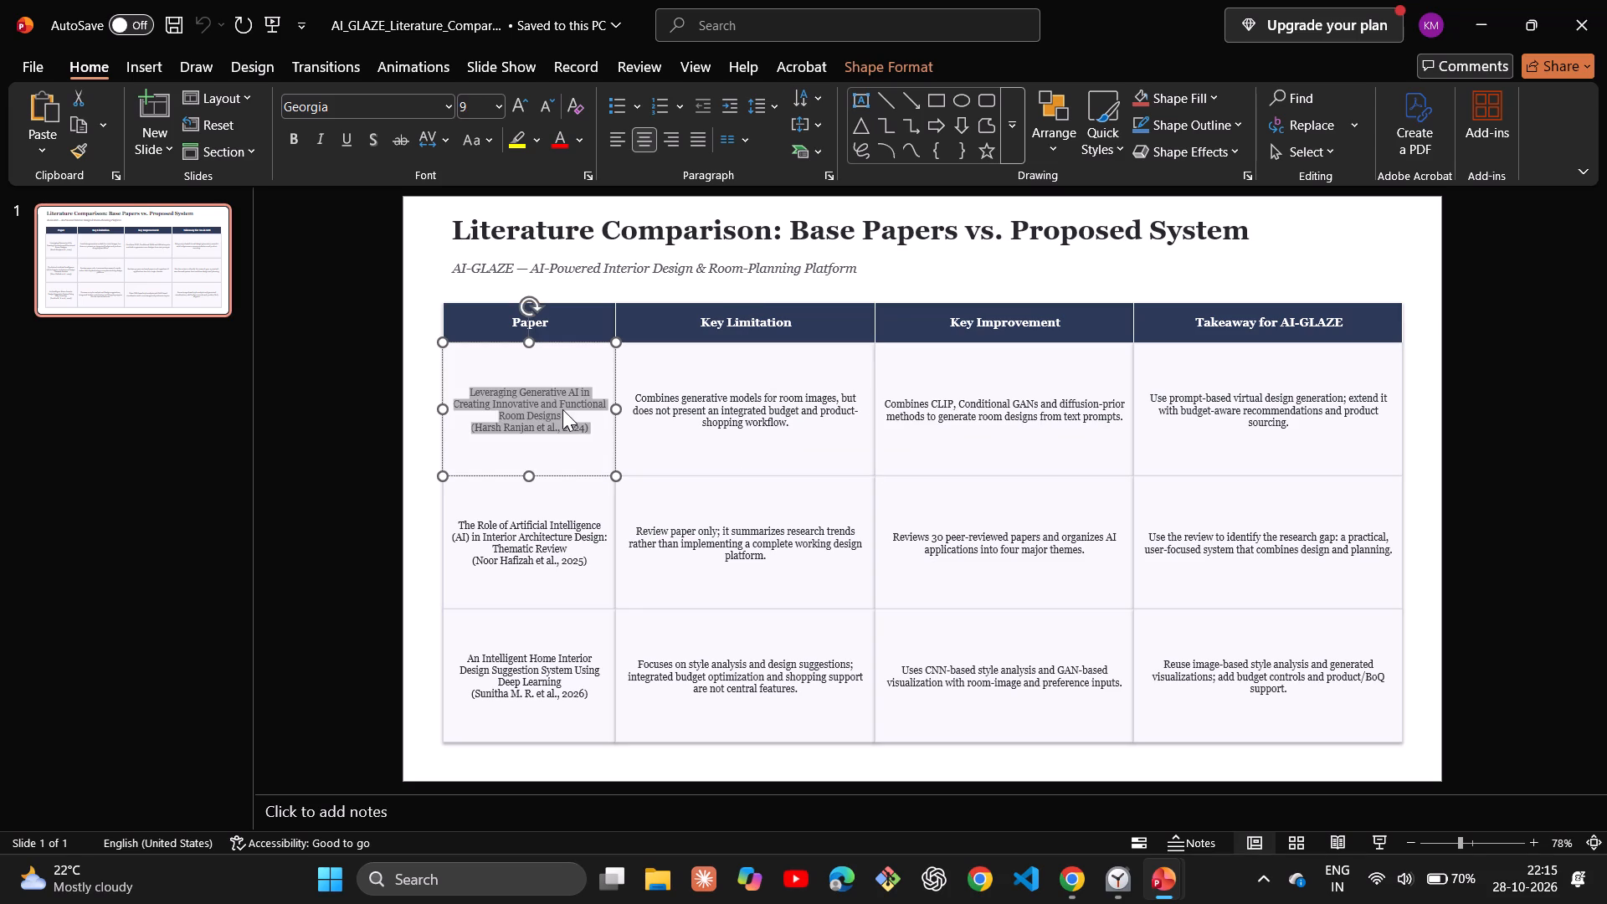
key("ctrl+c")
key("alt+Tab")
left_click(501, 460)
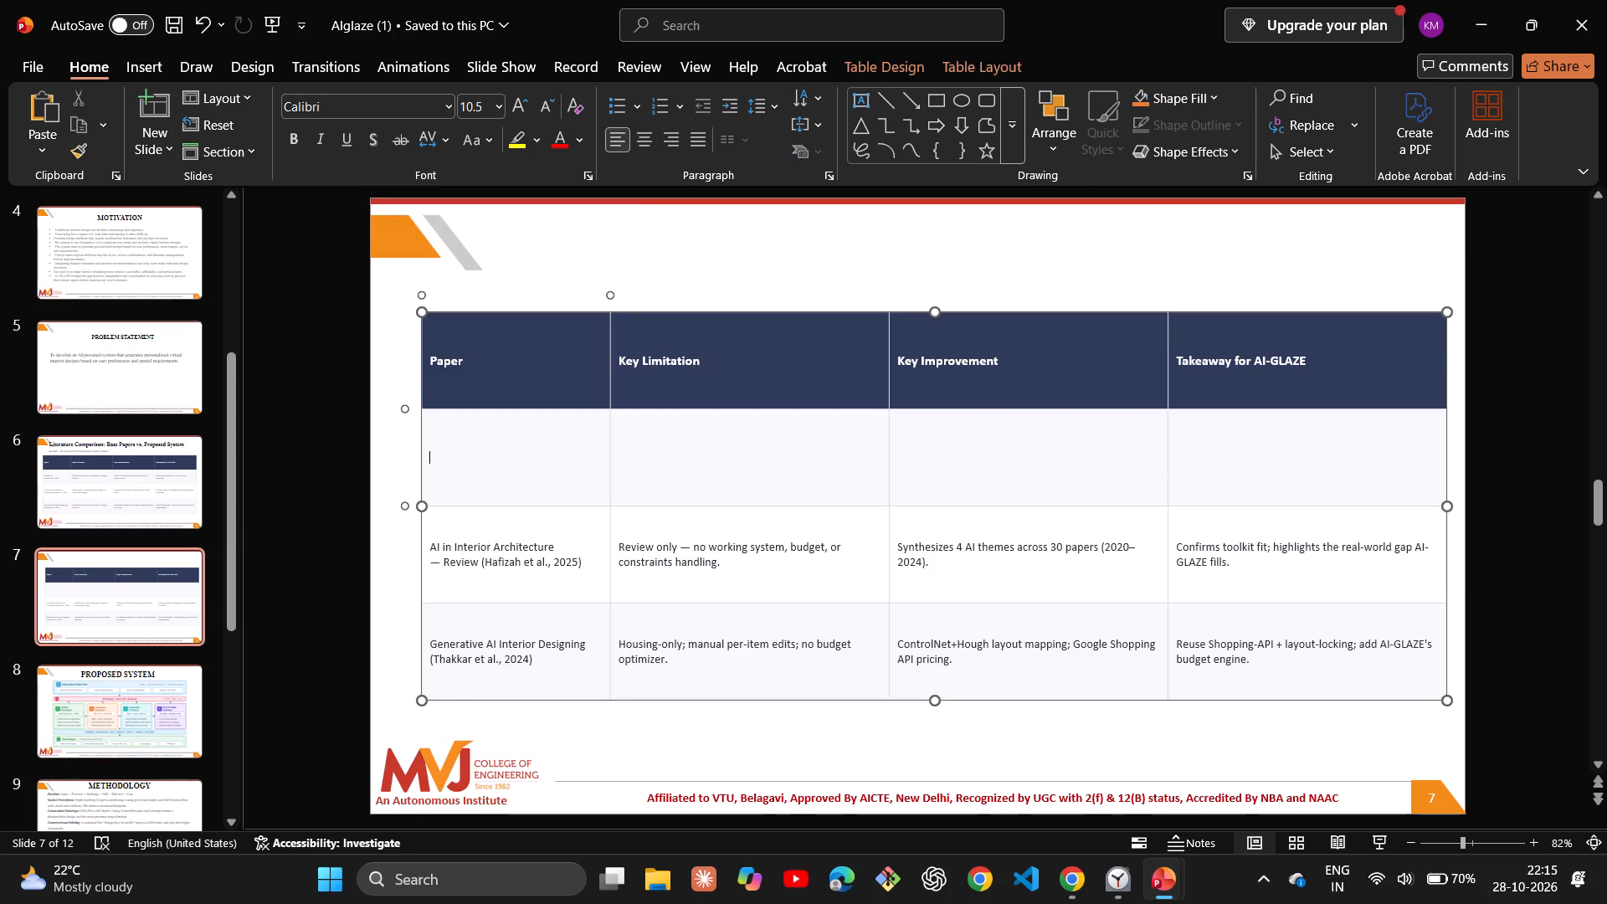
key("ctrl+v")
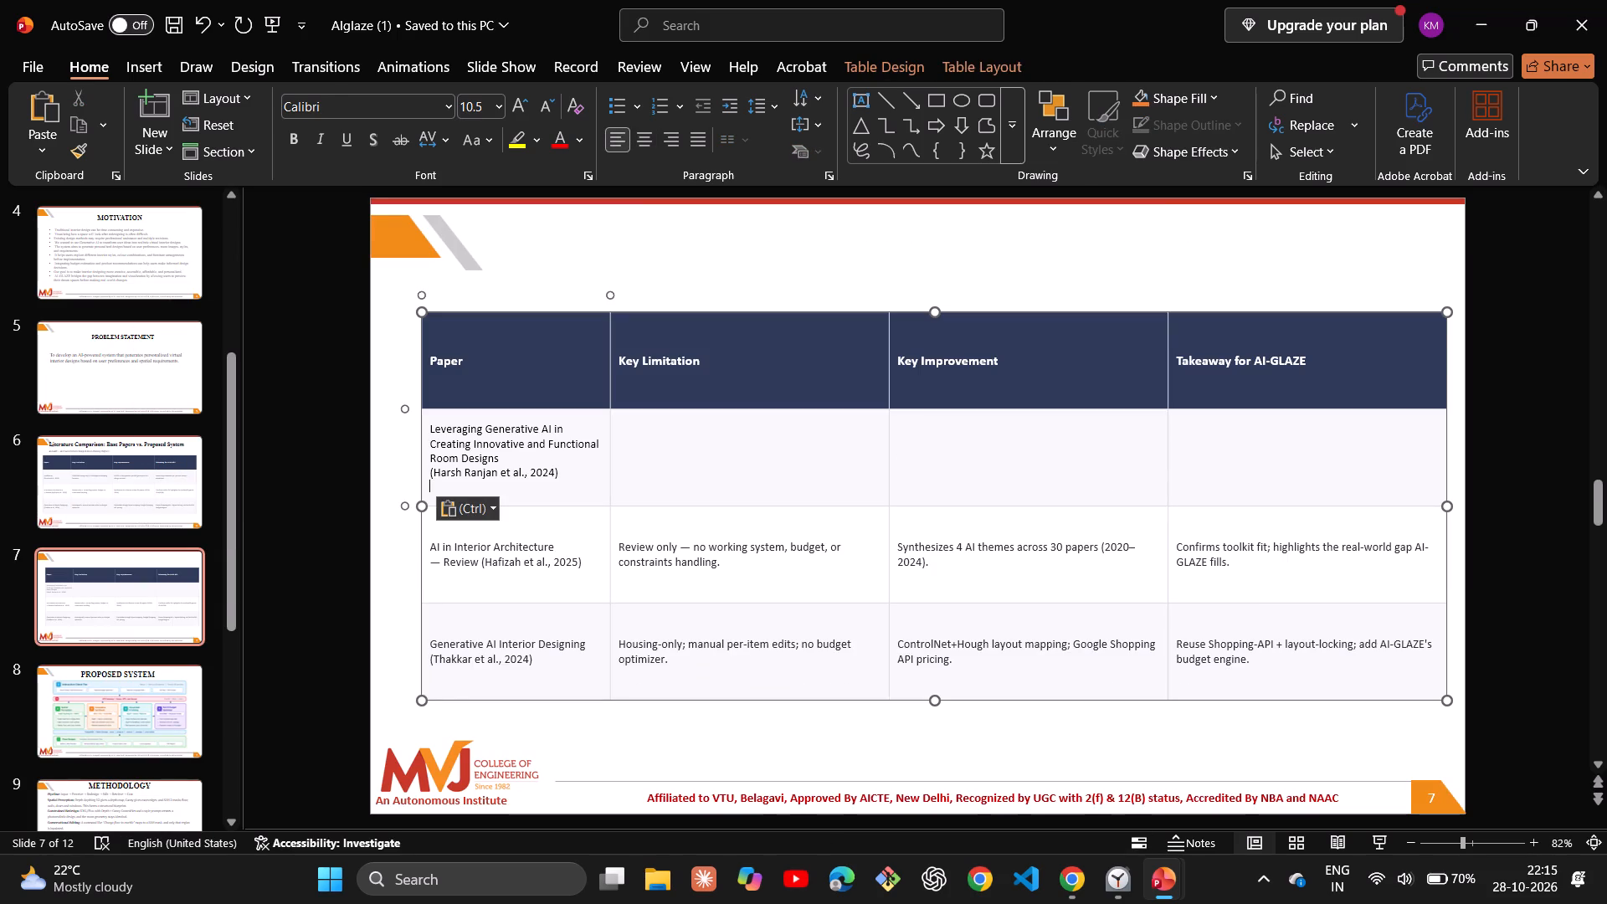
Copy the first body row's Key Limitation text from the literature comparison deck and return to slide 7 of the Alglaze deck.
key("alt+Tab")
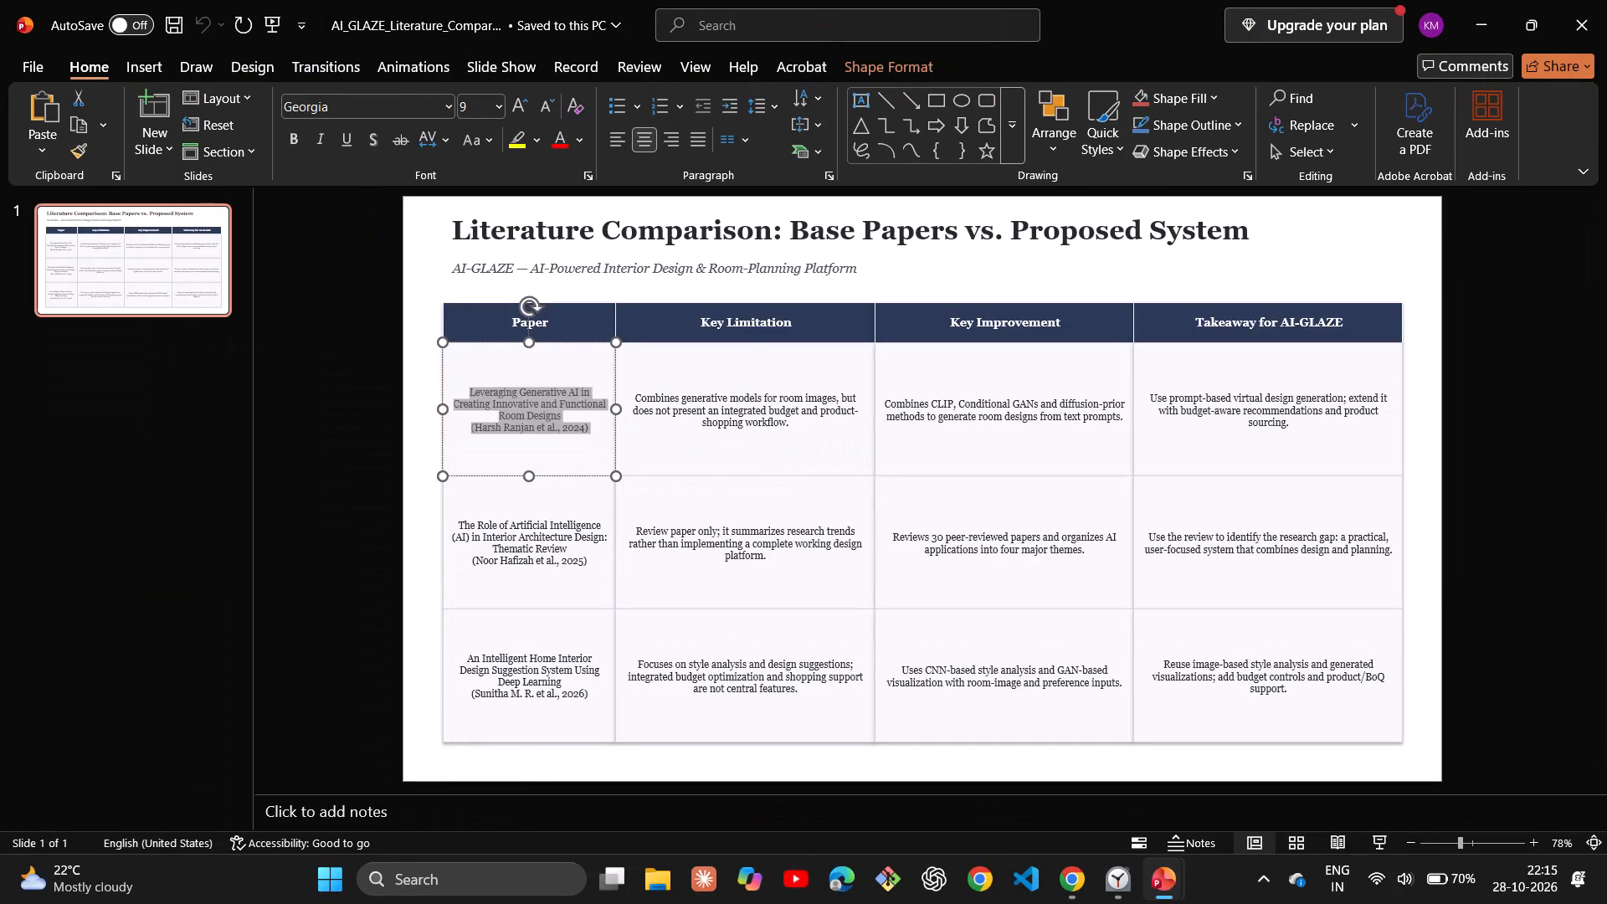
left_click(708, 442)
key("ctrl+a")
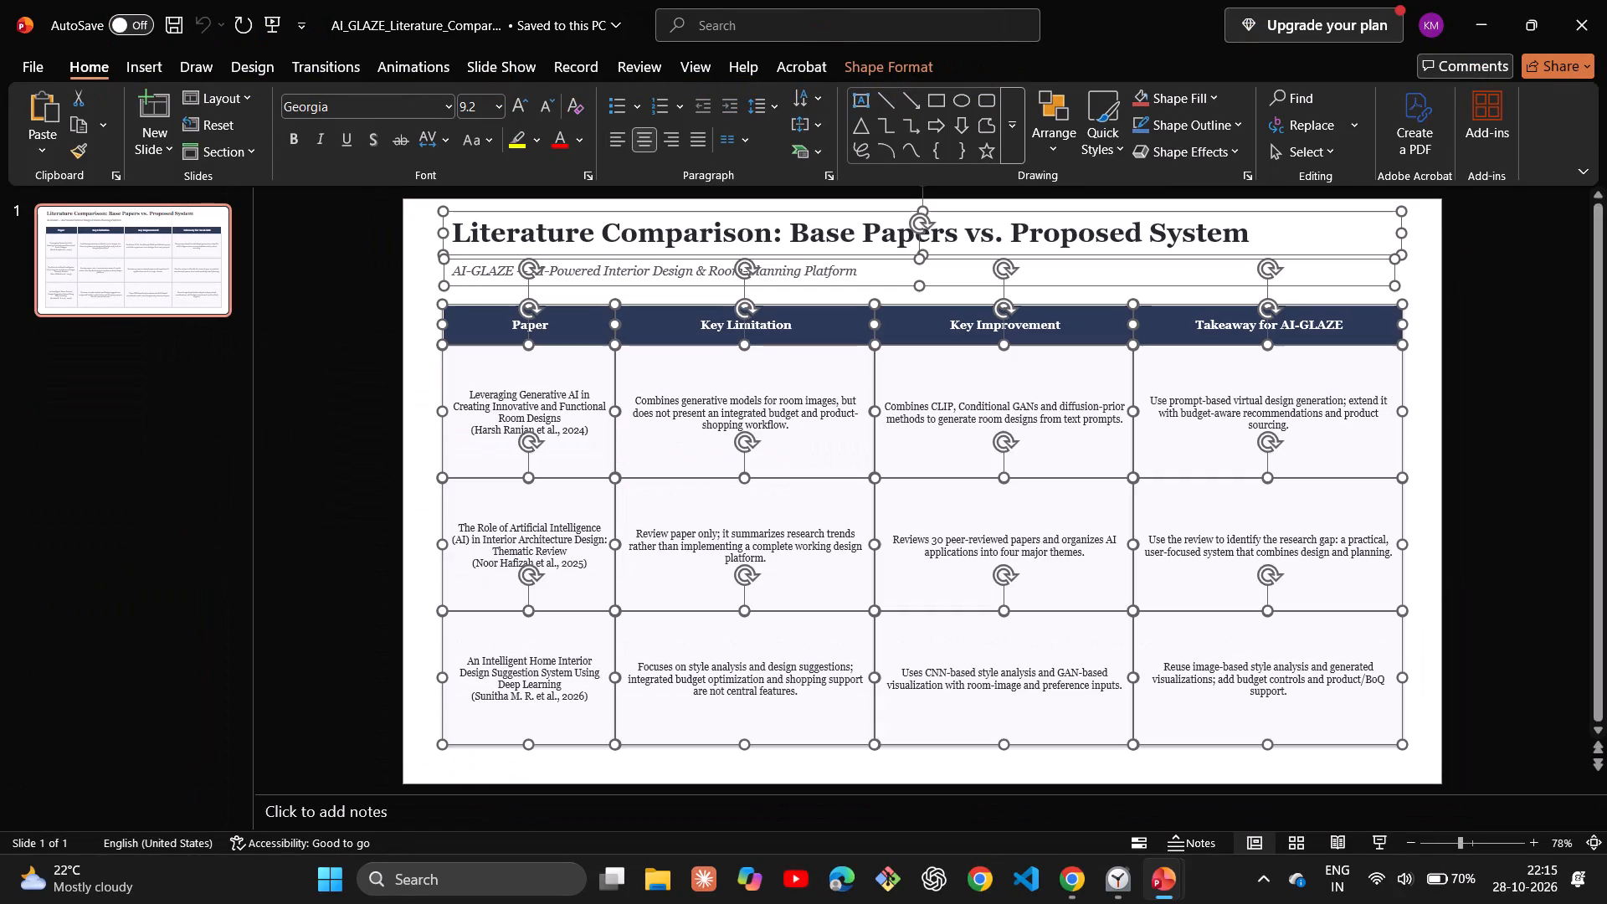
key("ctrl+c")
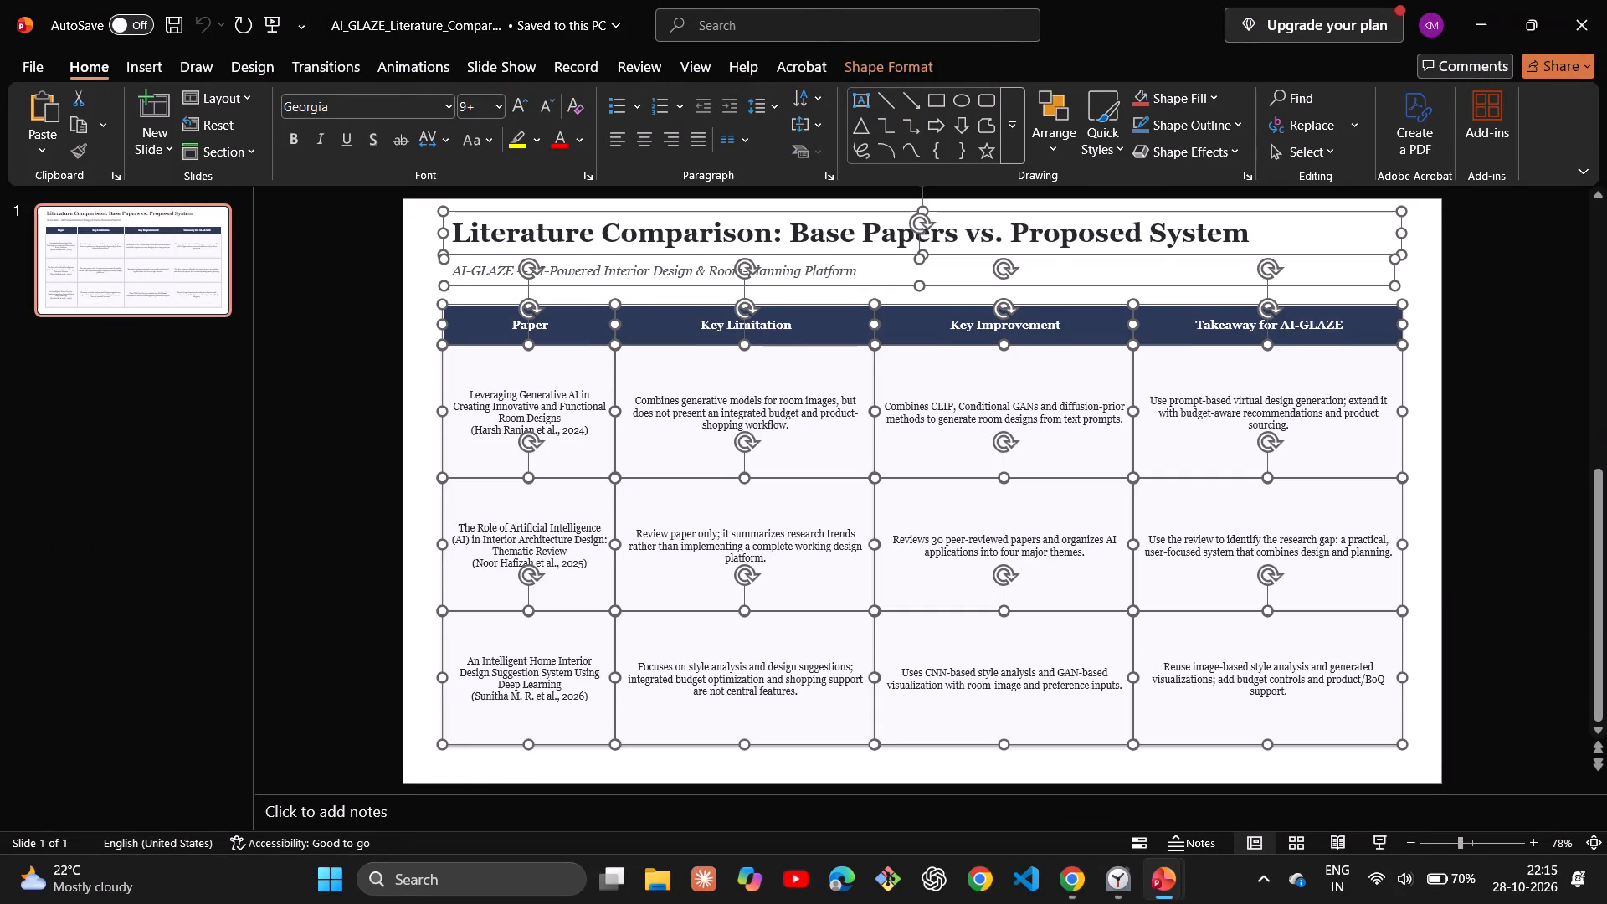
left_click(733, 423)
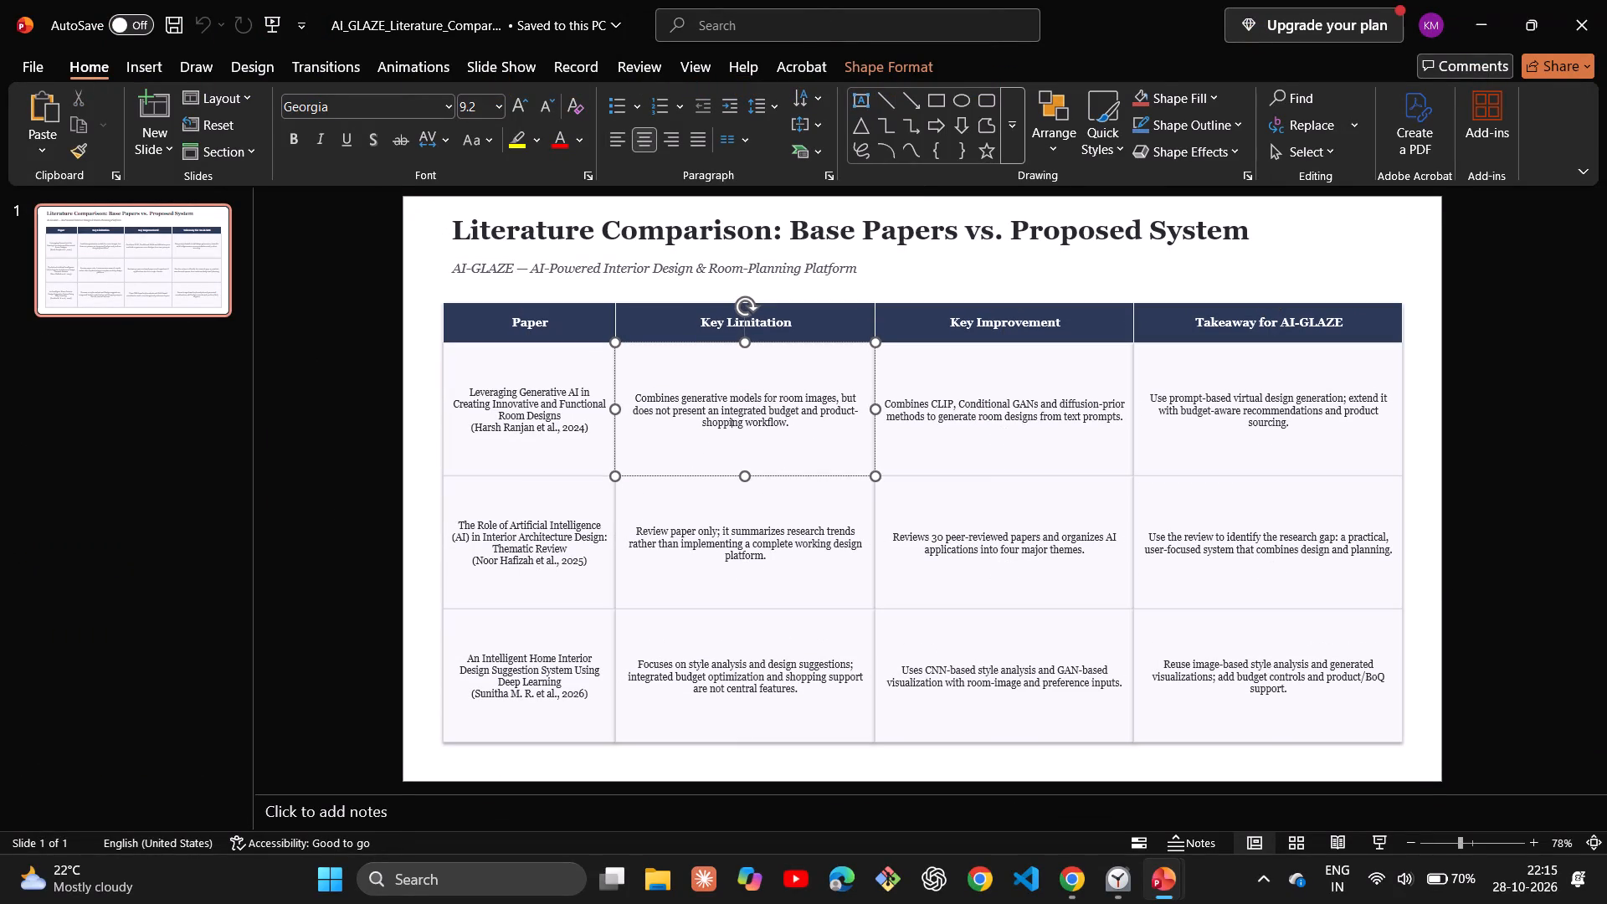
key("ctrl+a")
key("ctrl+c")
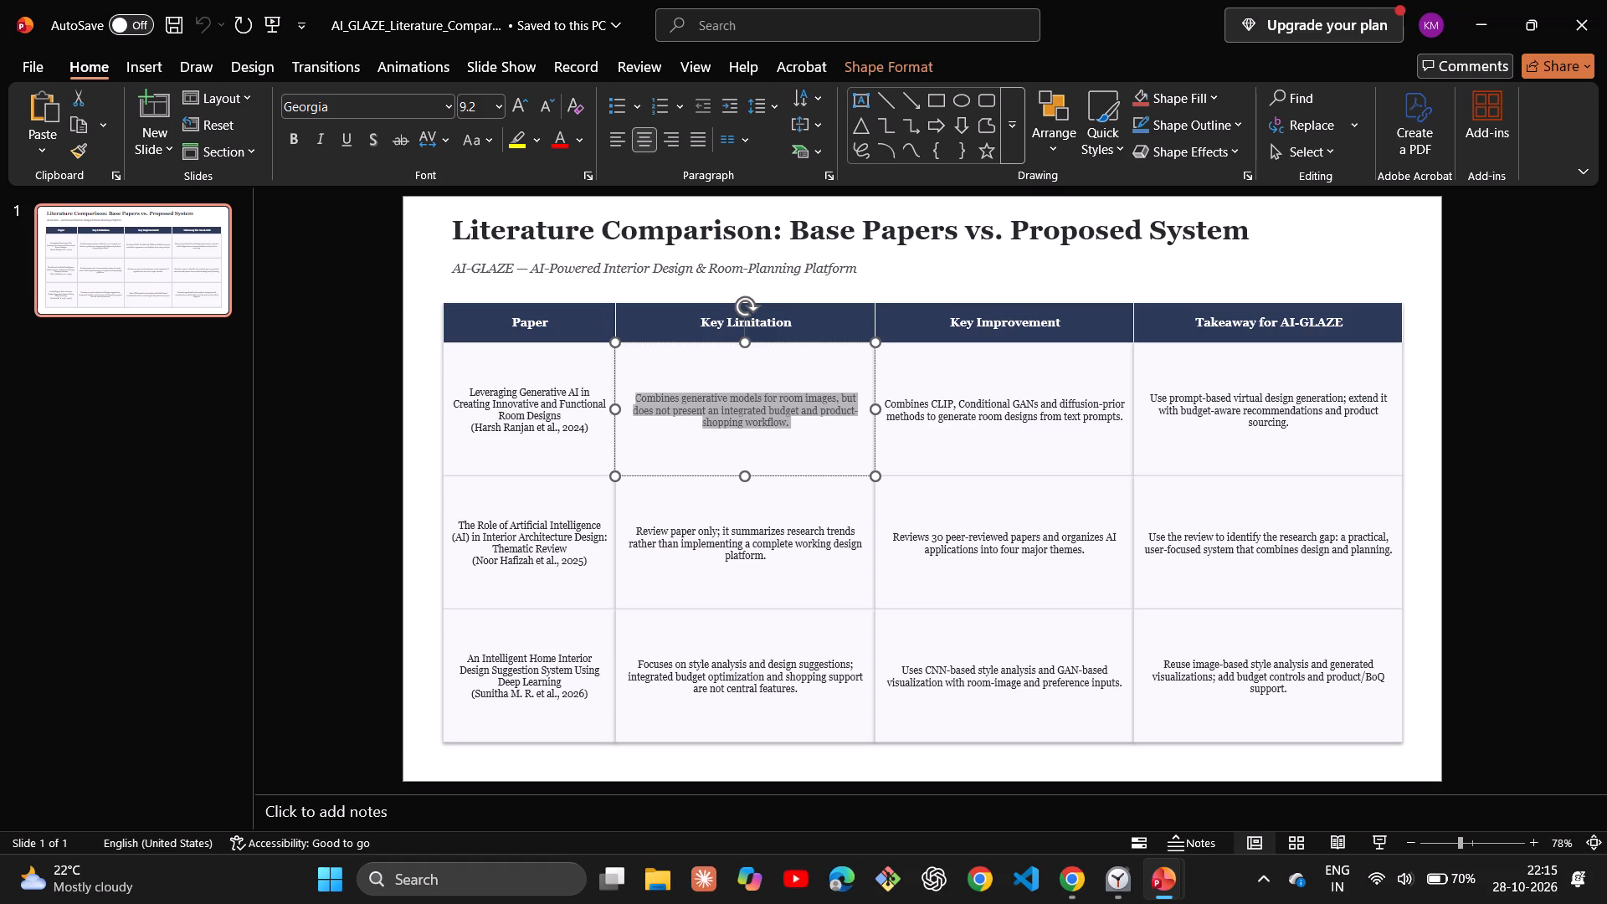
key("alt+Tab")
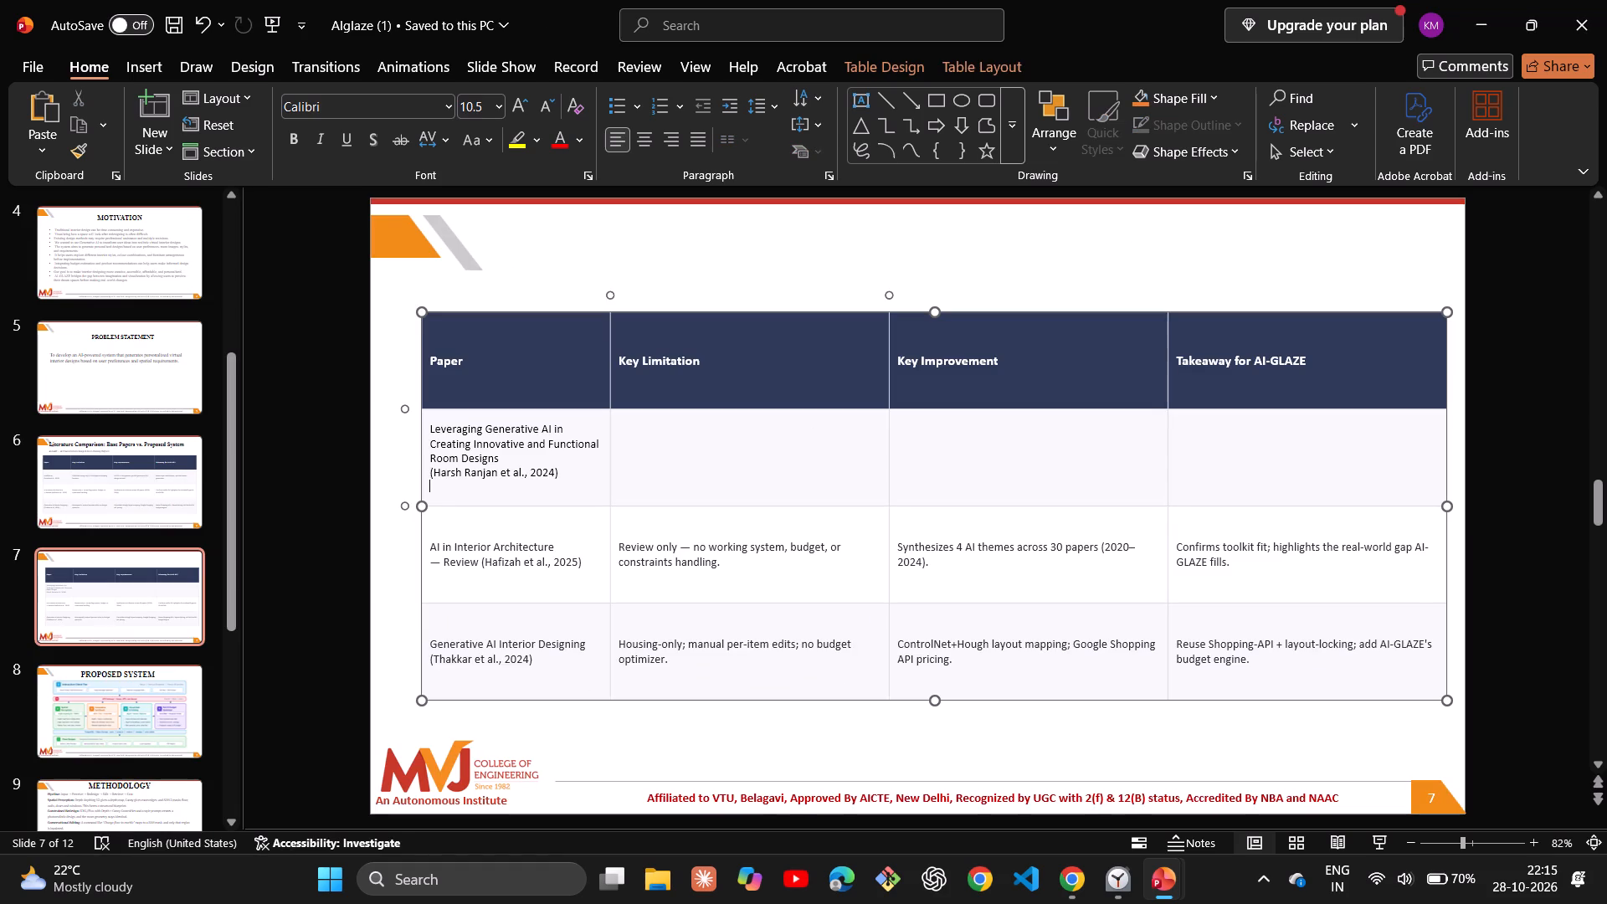
Undo the slide 7 table edits all the way back past the table's insertion, leaving the slide empty.
left_click(783, 258)
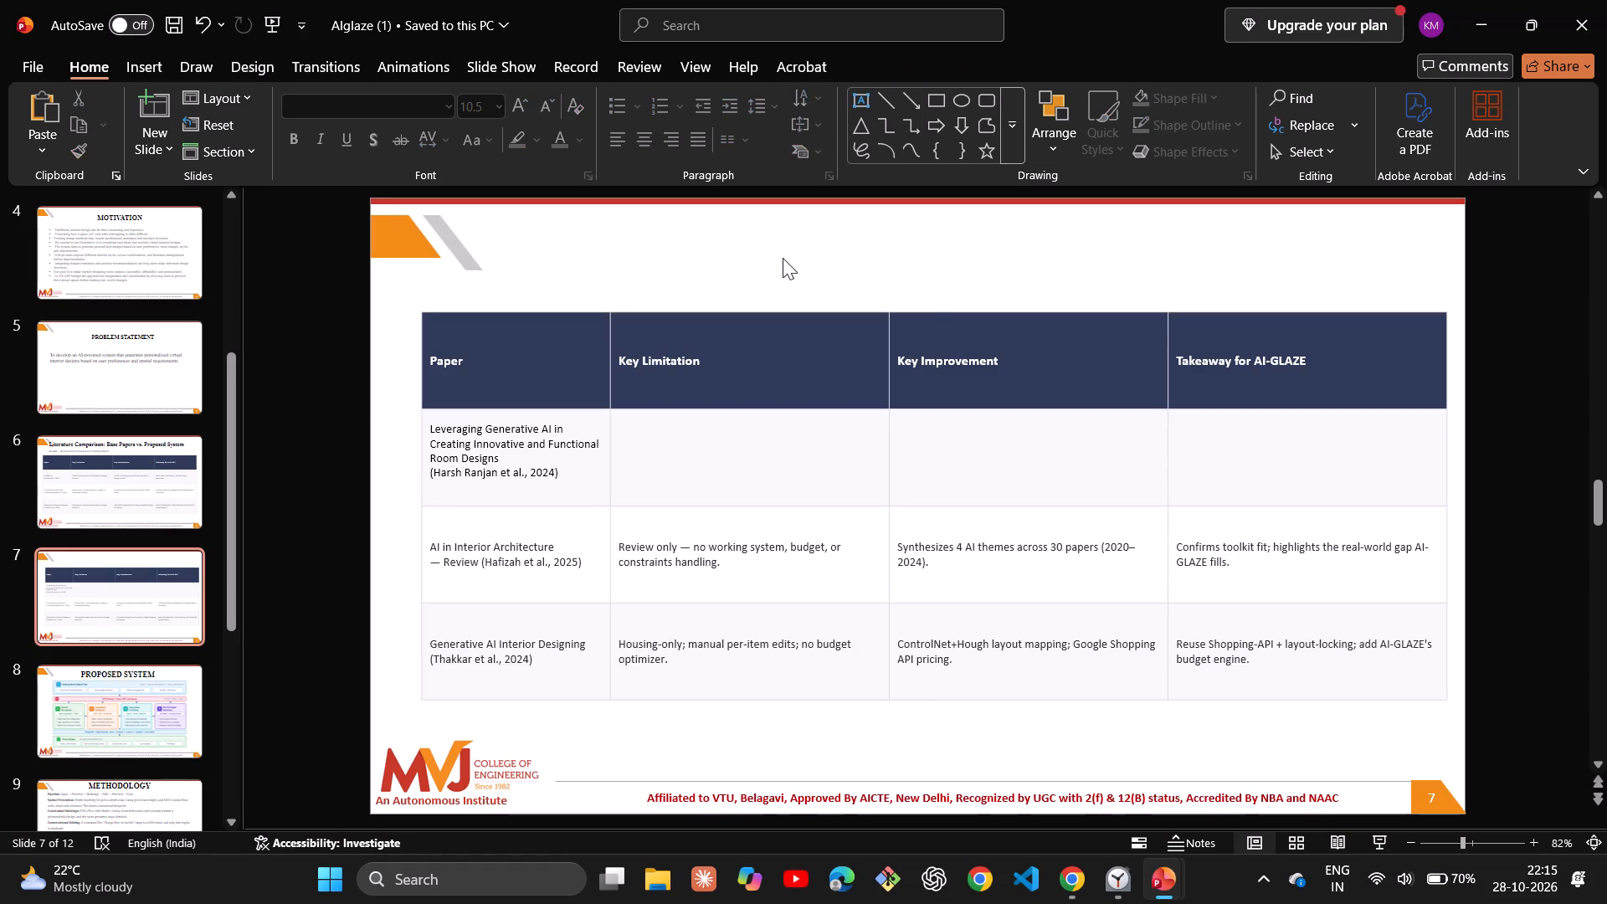
key("ctrl+z")
key("ctrl+z")
key("ctrl+z")
key("ctrl+z")
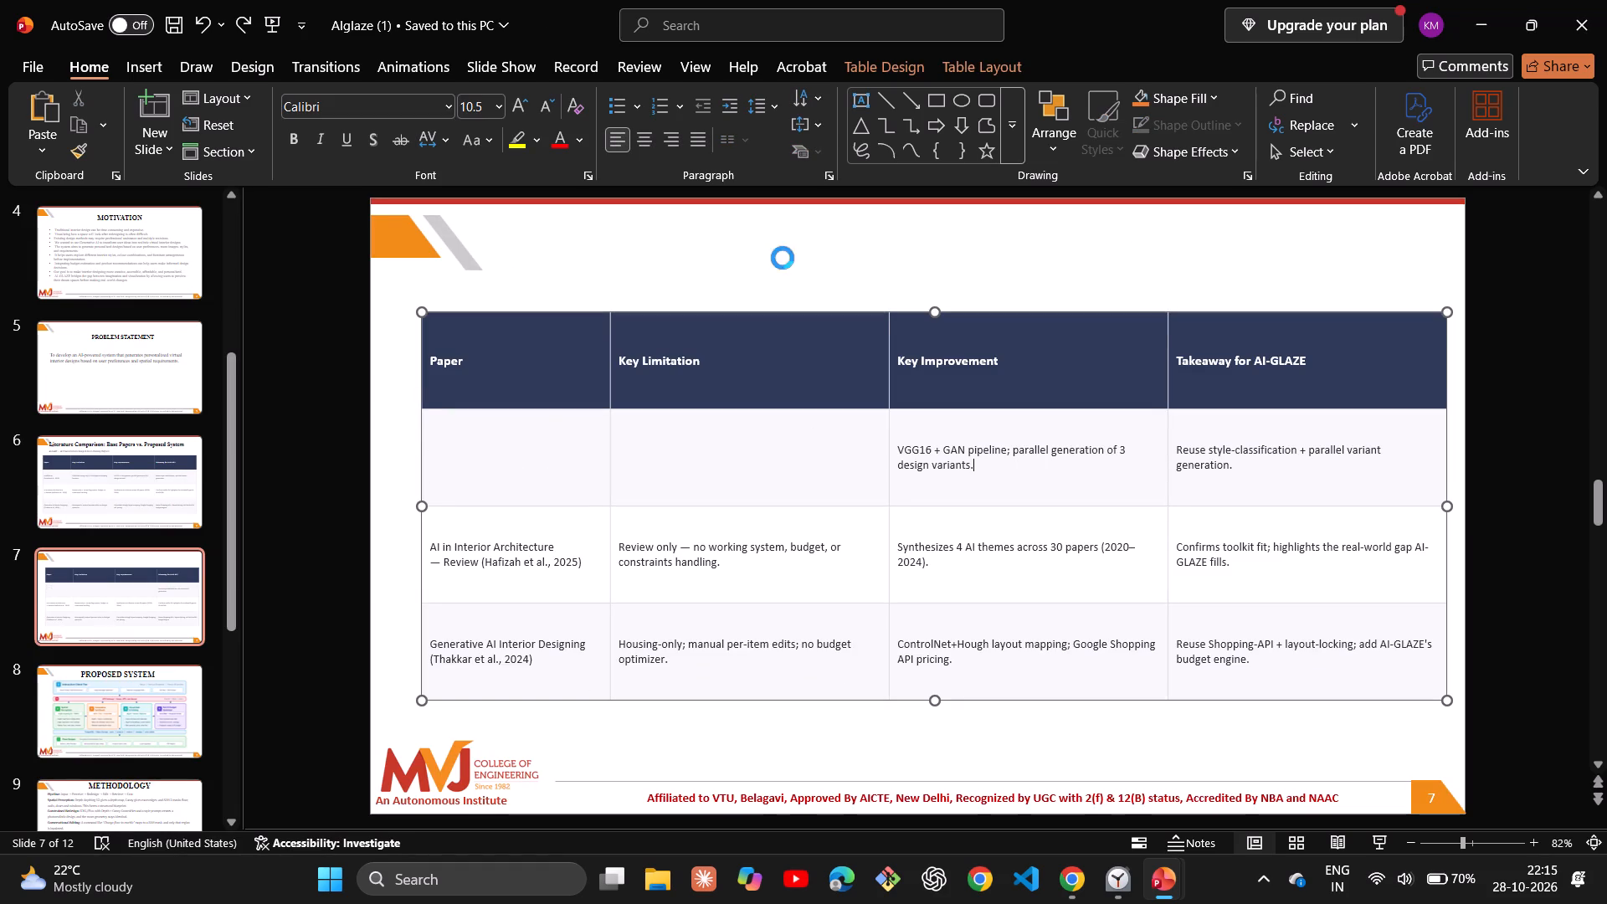
key("ctrl+z")
key("ctrl+z")
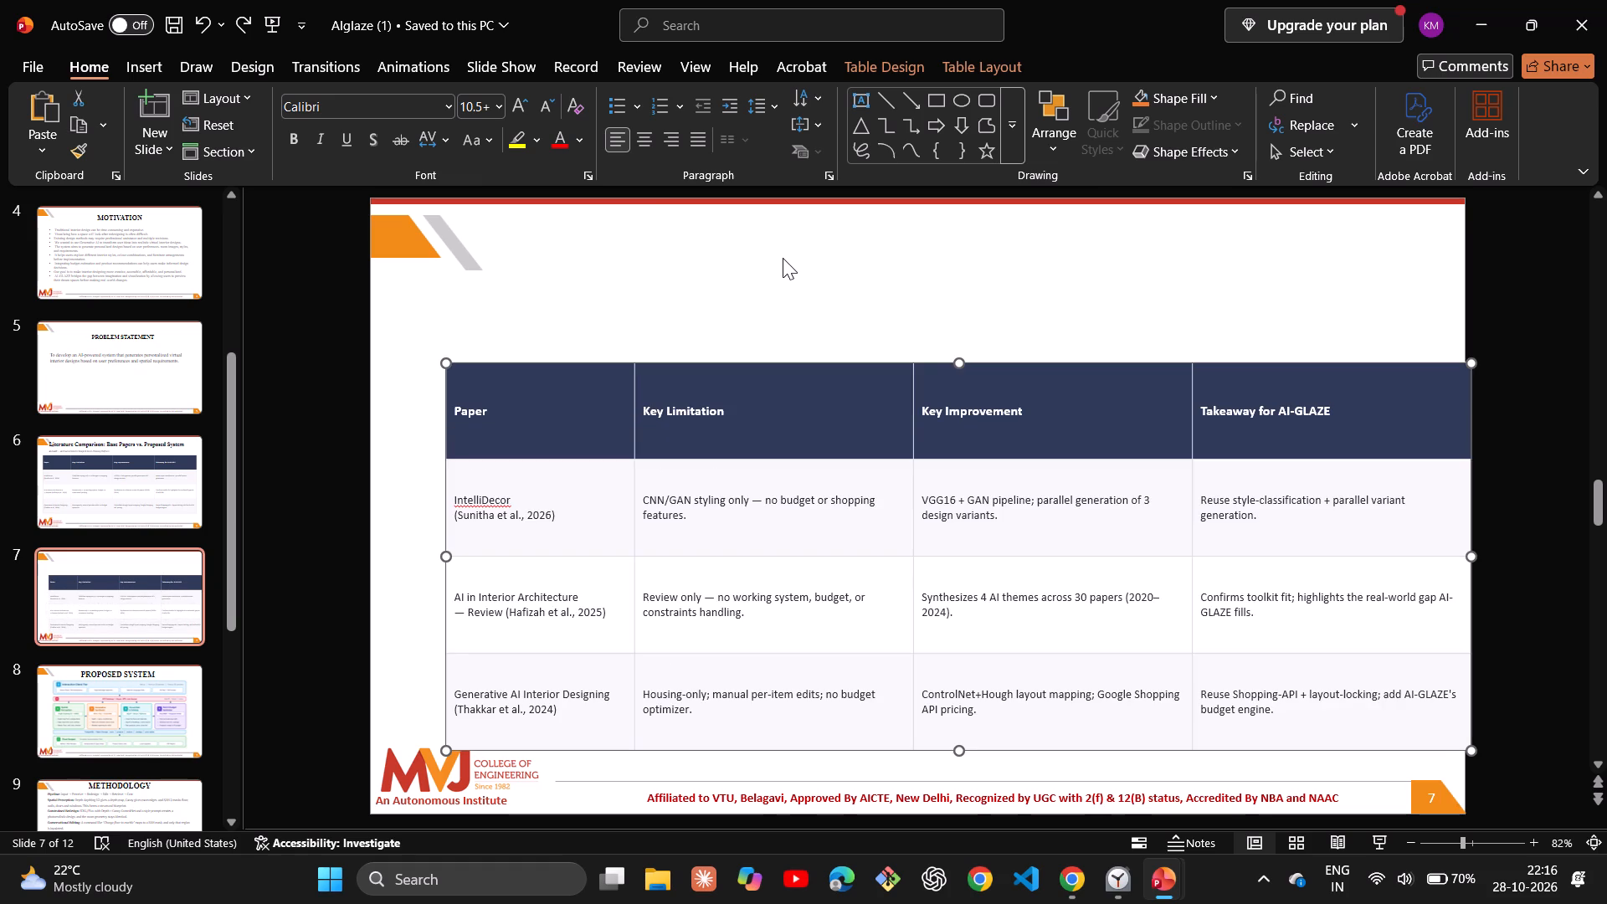
key("ctrl+z")
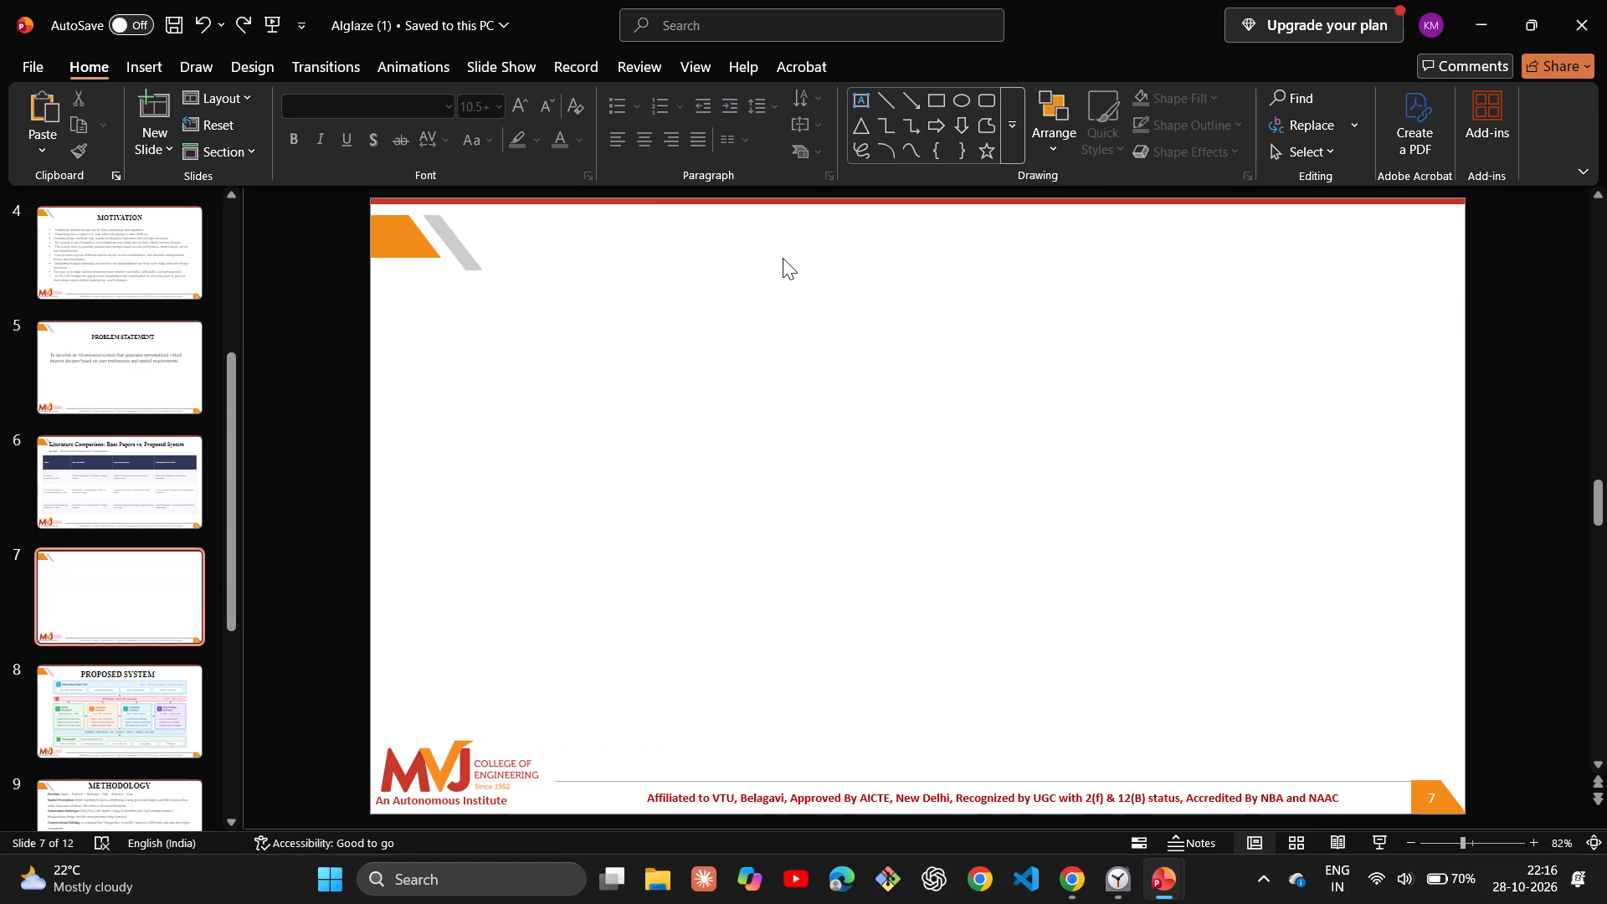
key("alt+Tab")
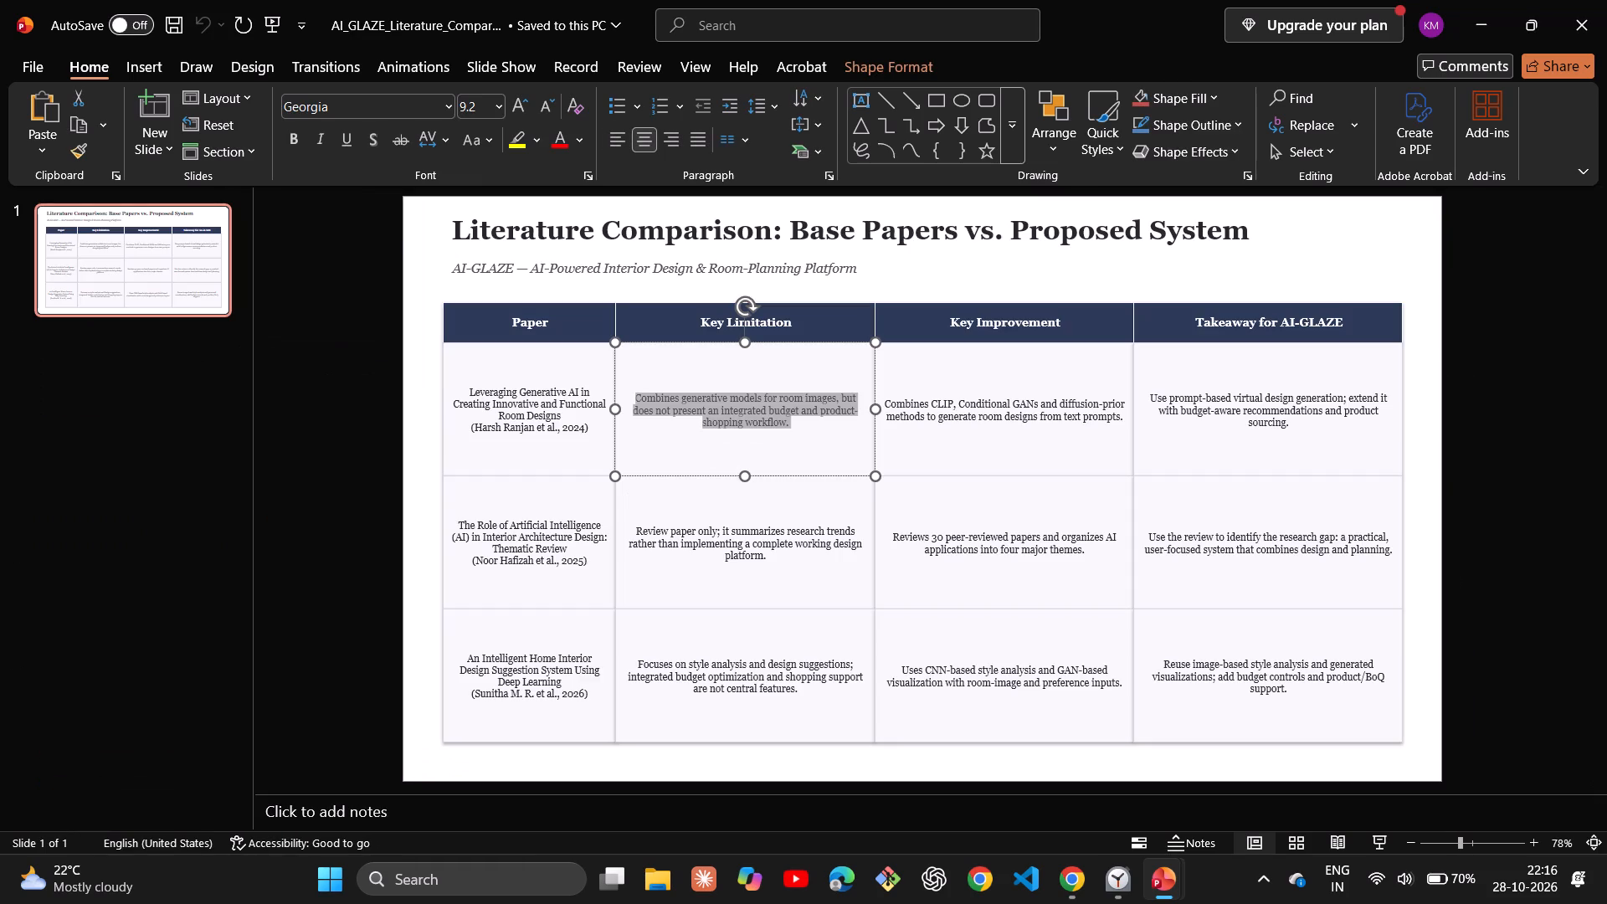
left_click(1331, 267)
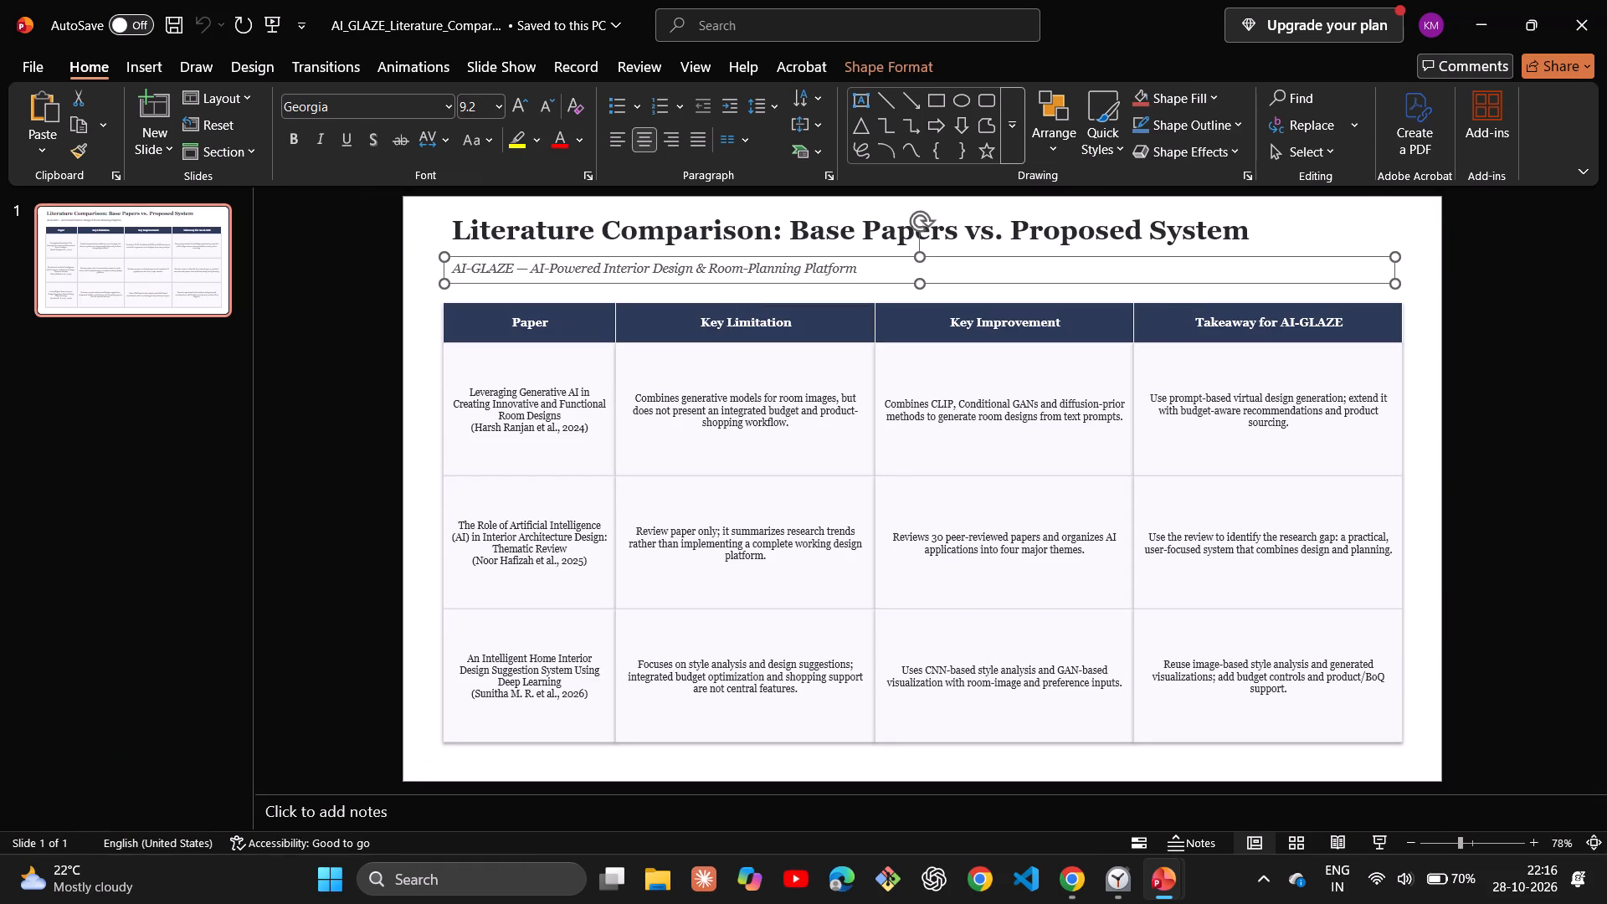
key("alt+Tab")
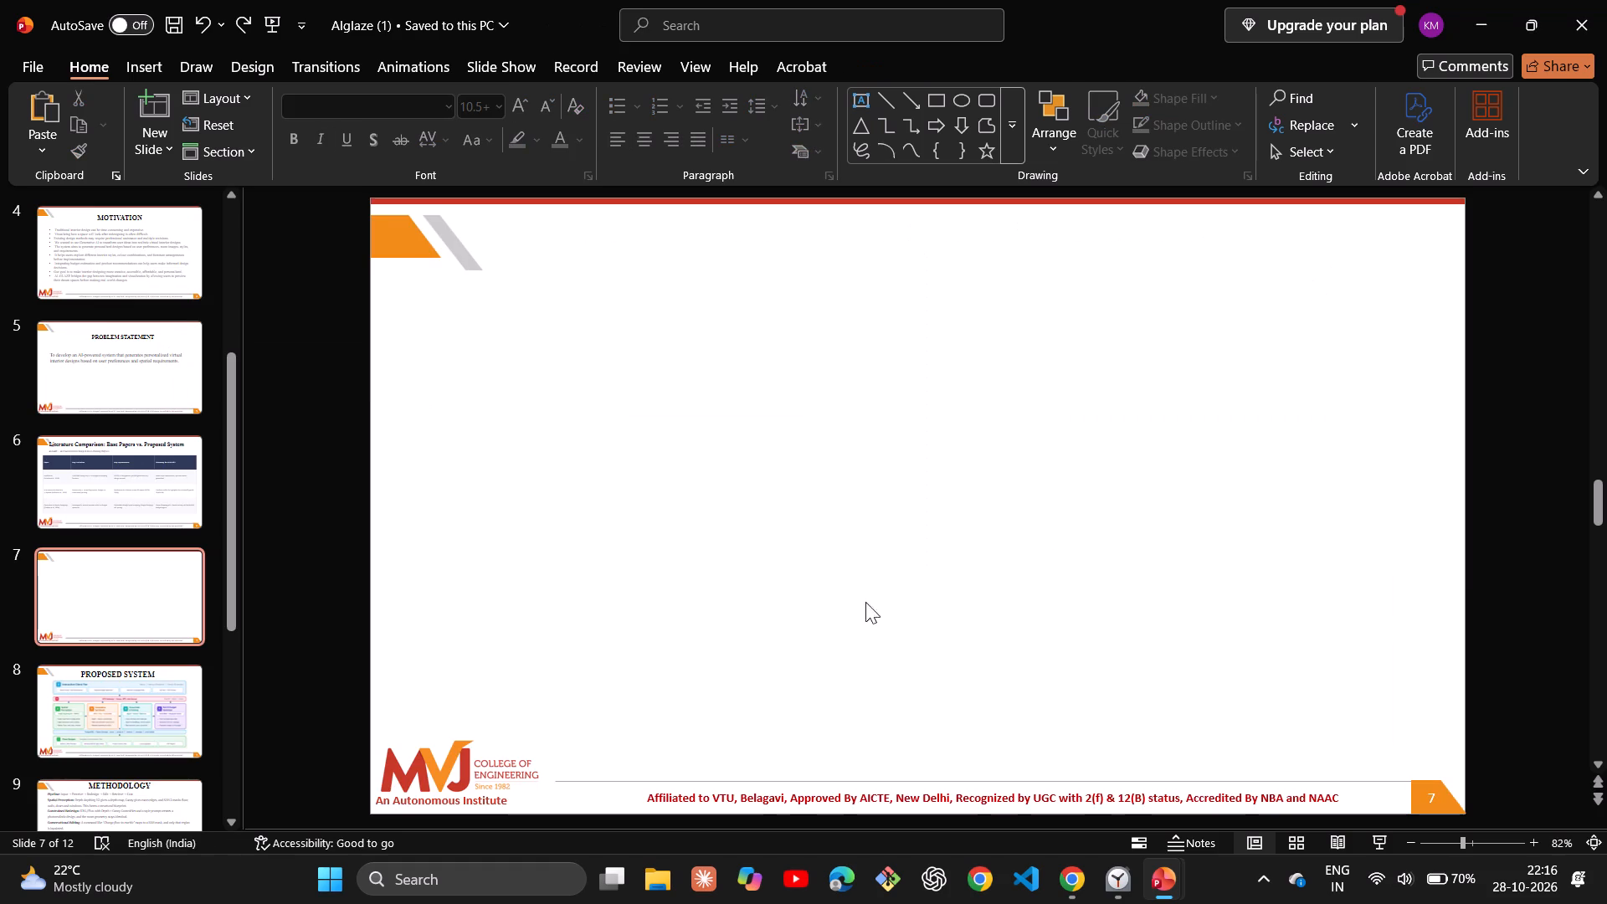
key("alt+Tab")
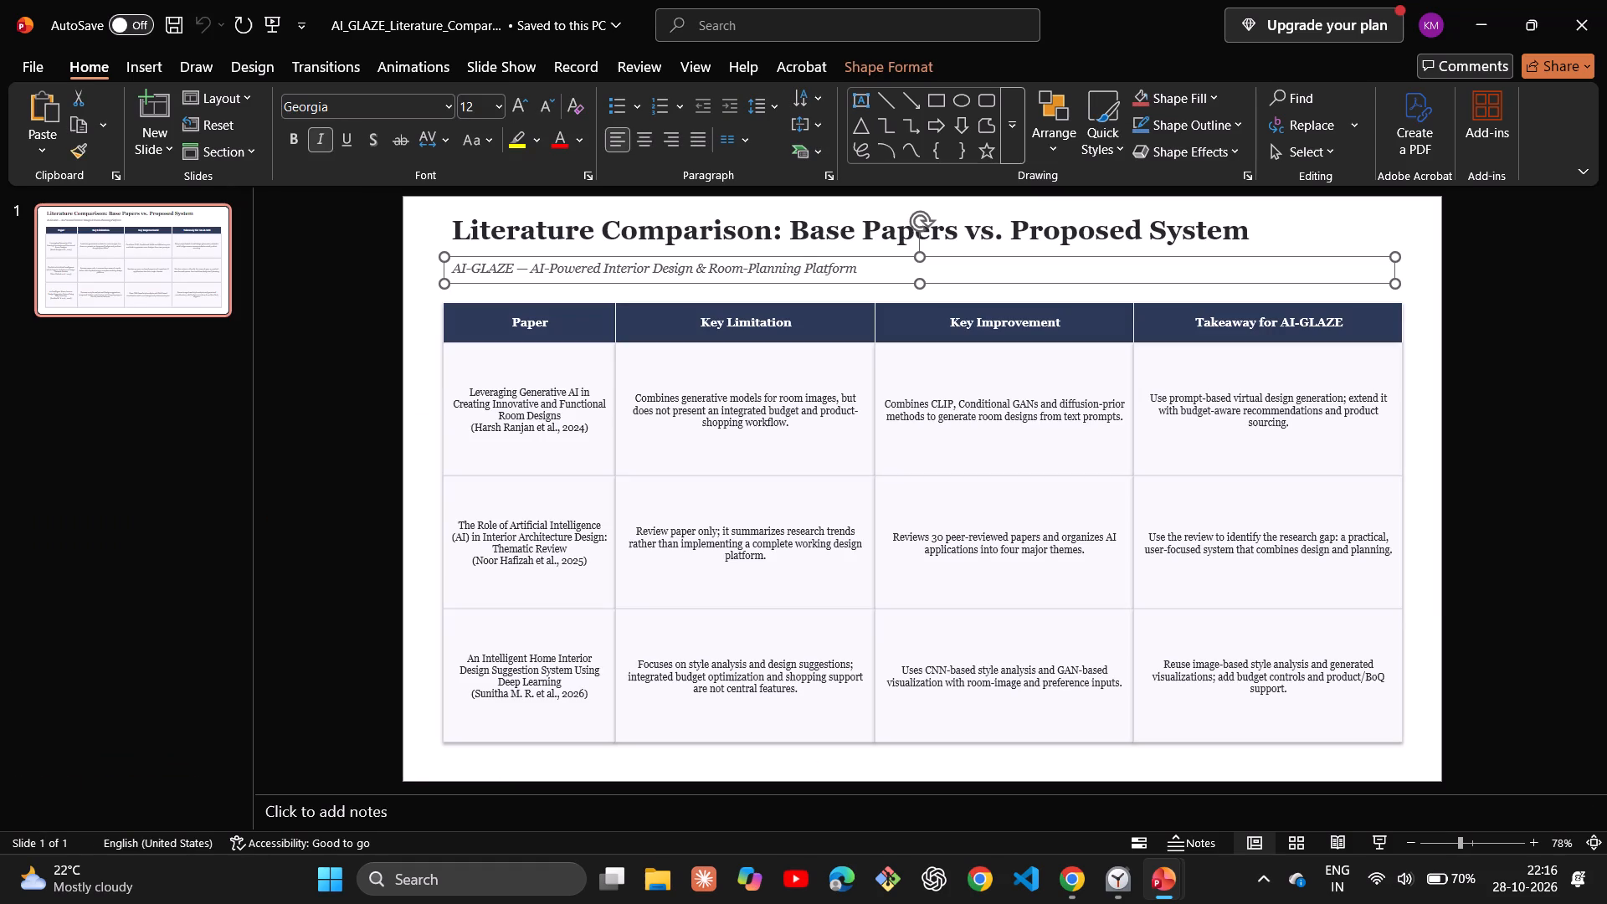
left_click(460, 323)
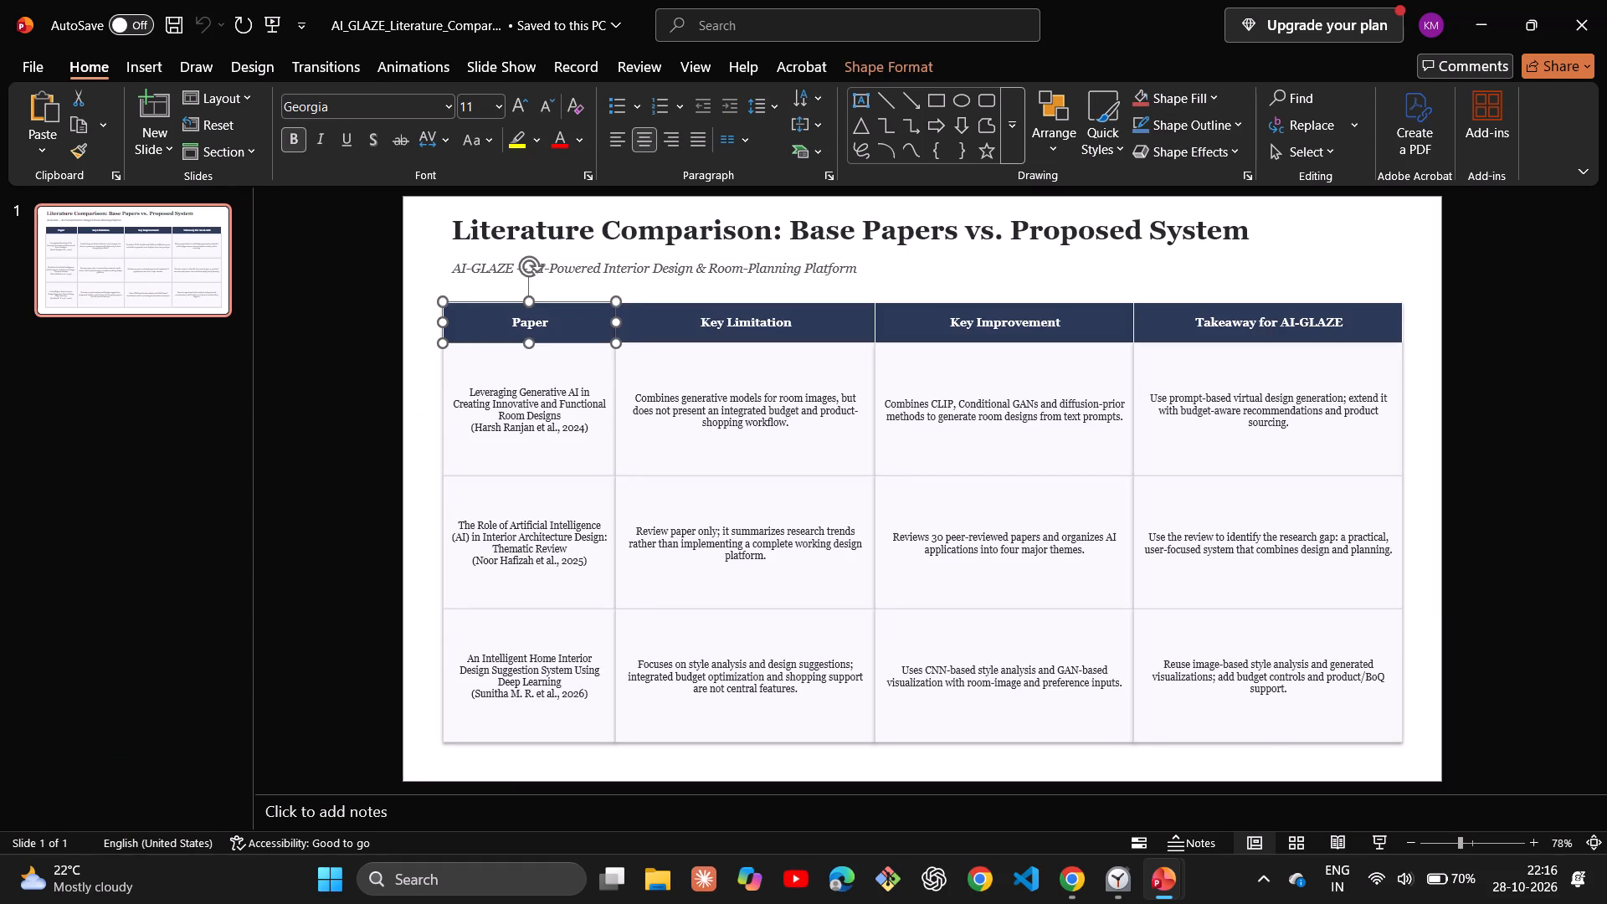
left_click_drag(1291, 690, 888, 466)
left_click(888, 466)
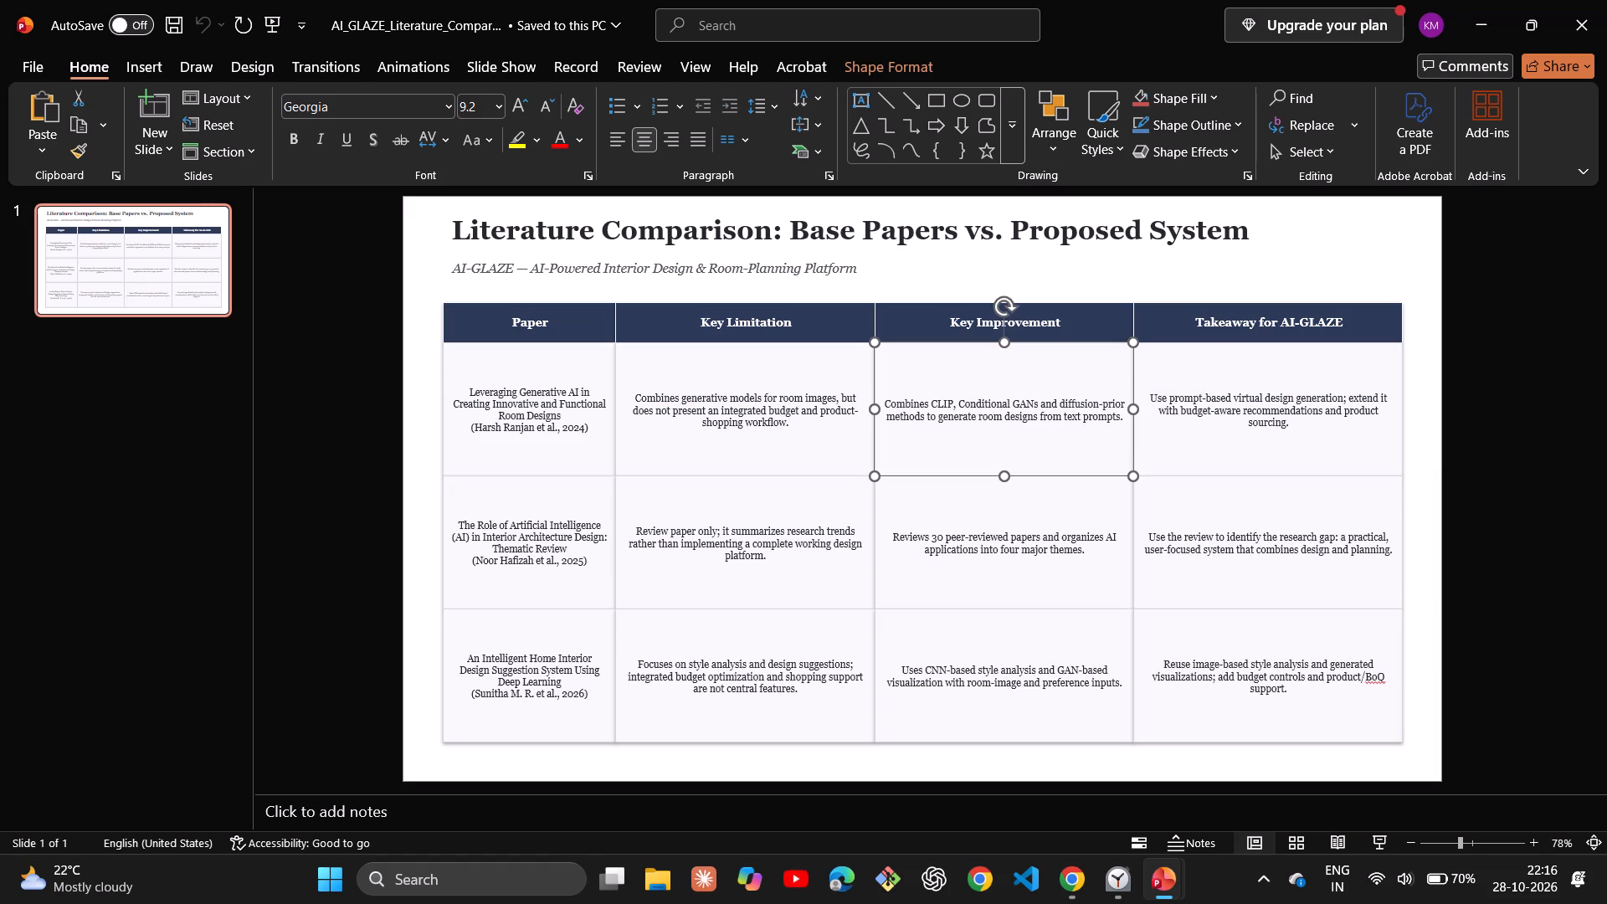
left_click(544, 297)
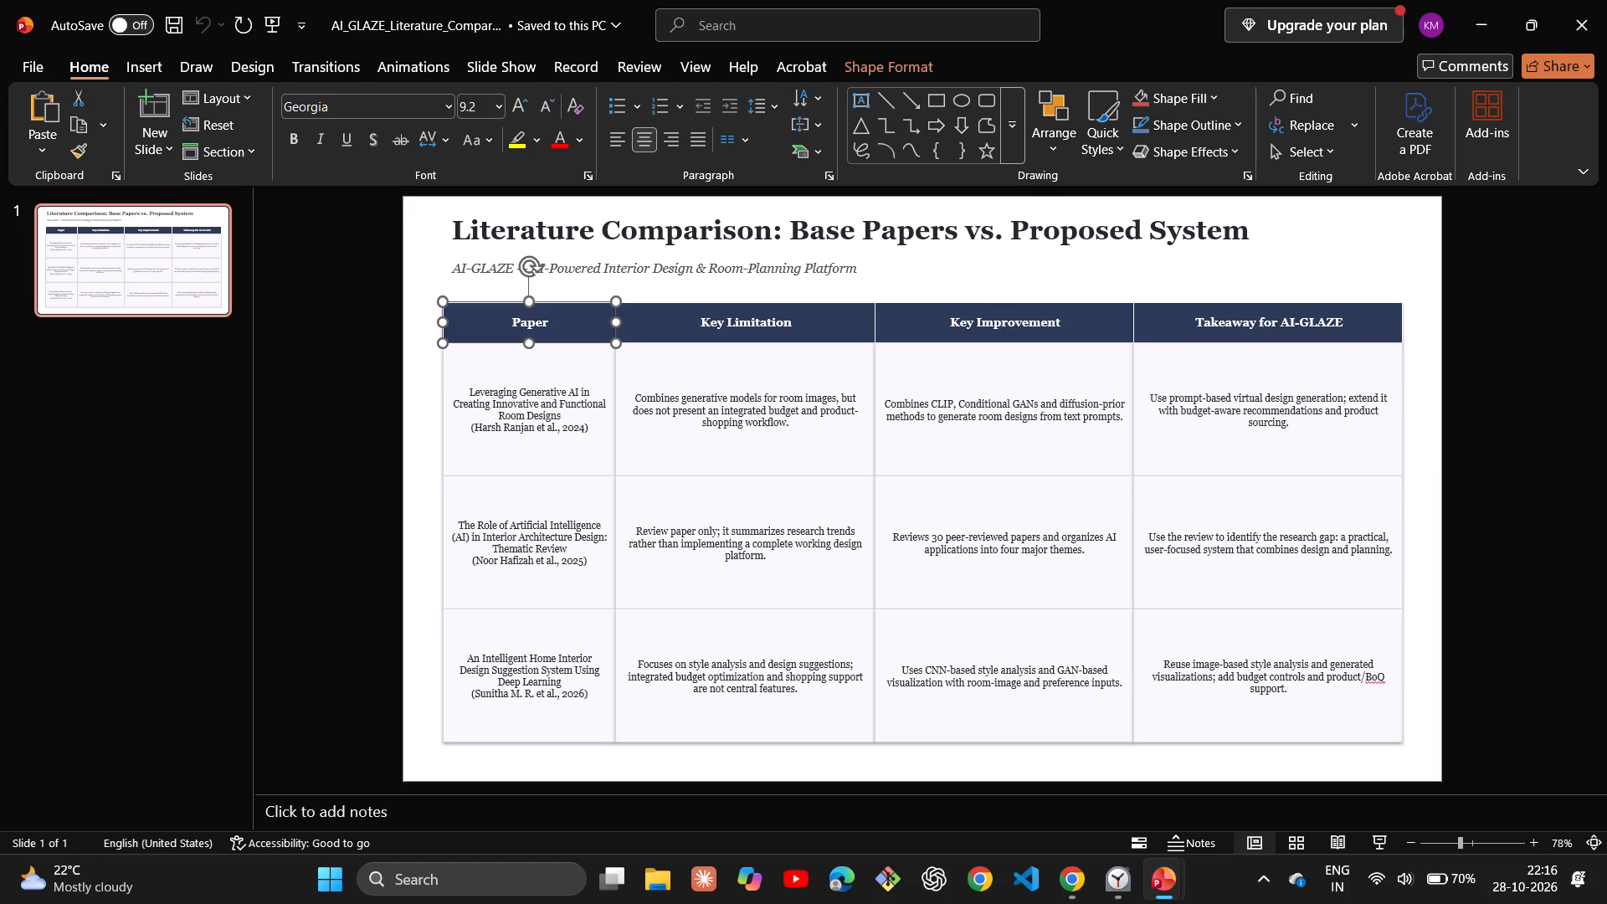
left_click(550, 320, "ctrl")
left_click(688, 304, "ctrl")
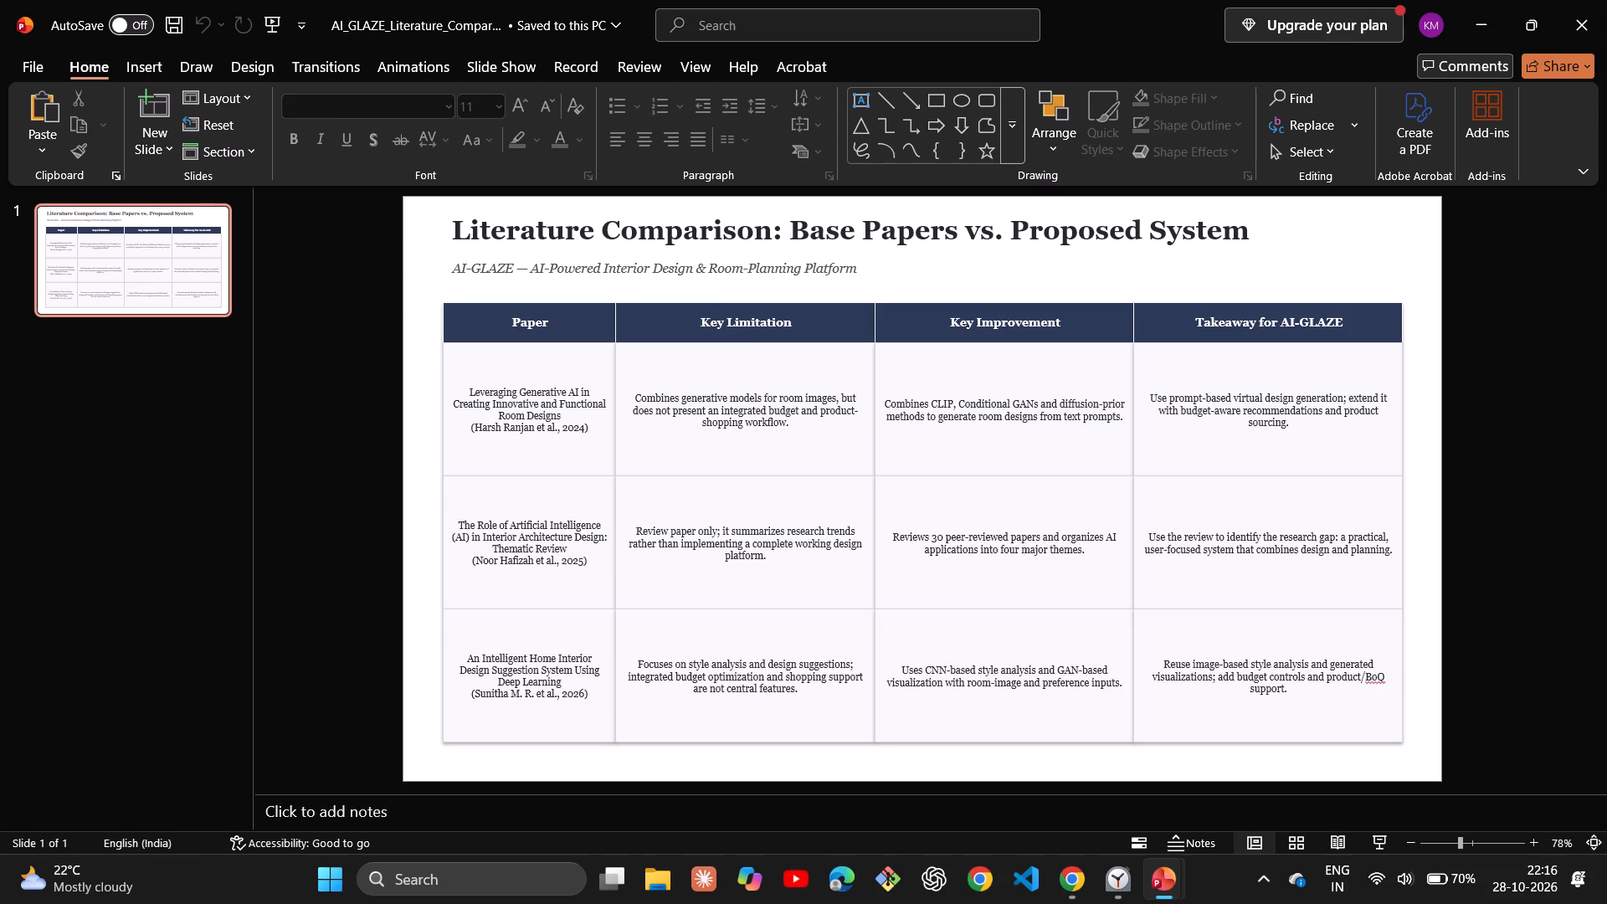
Copy all header and body cell boxes of the comparison table from the literature comparison deck onto slide 7 of the Alglaze deck.
left_click(574, 321, "ctrl")
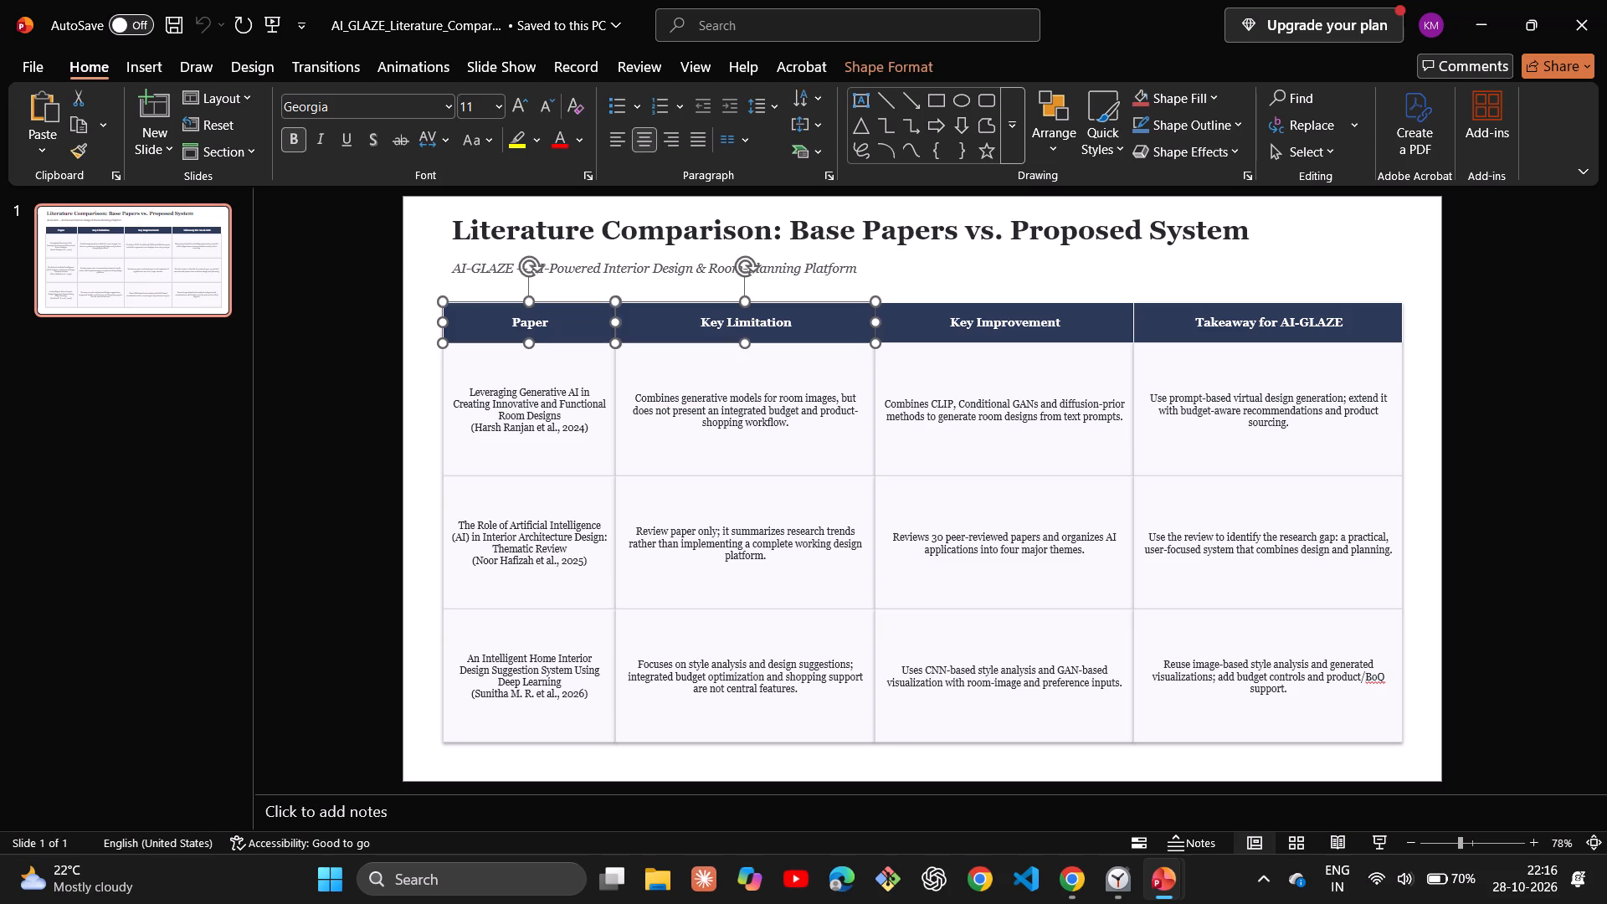
left_click(545, 403, "ctrl")
left_click(681, 391, "ctrl")
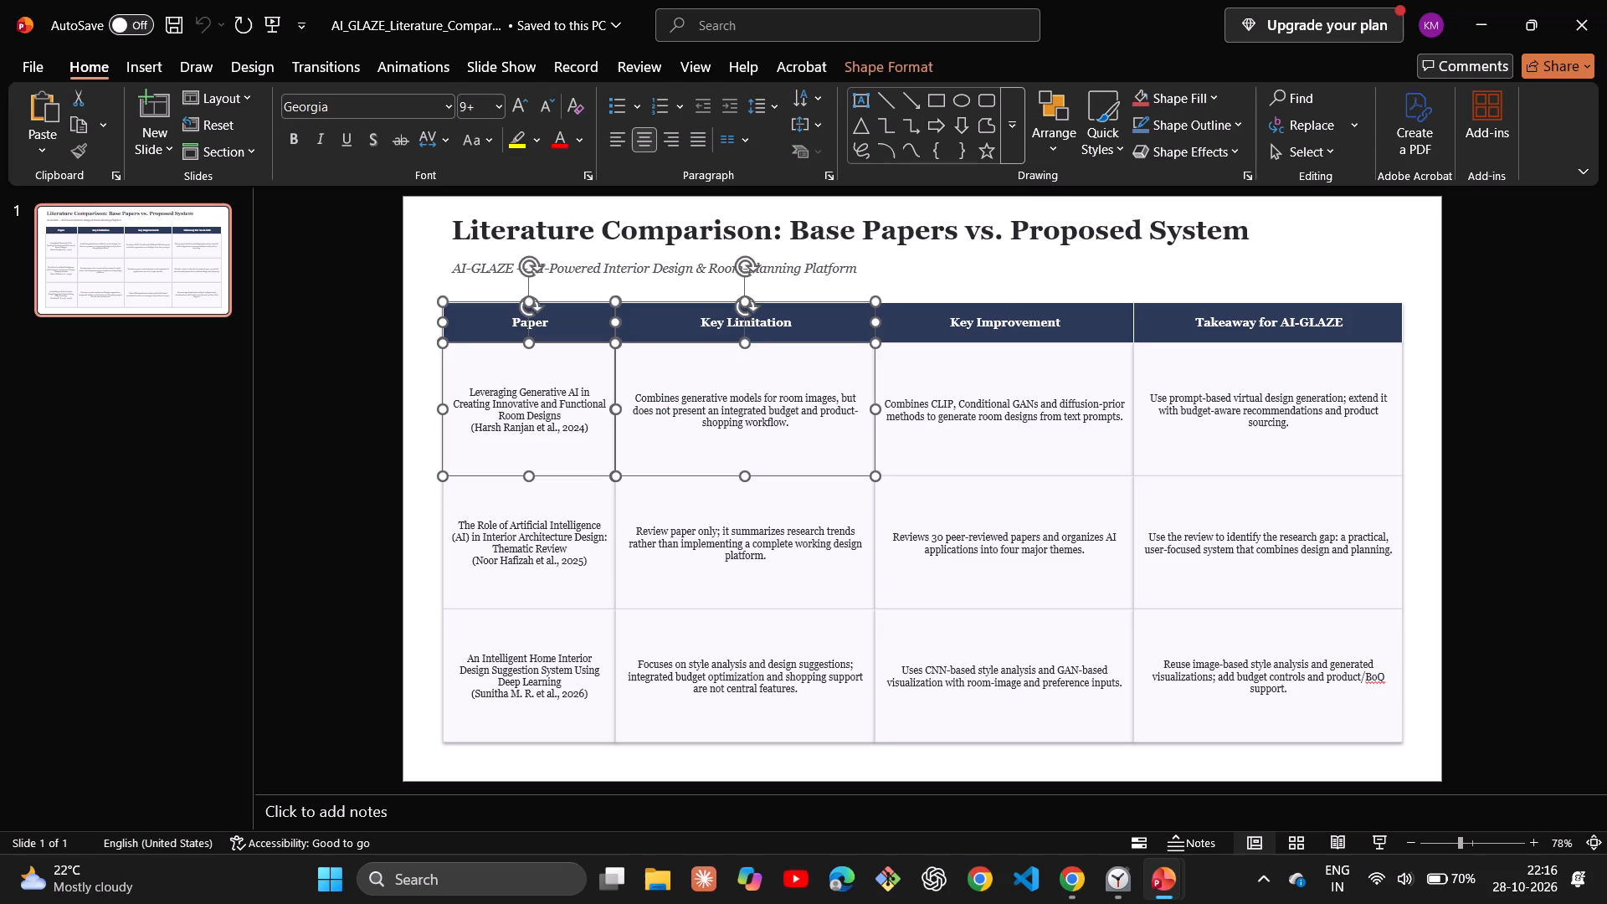
left_click(991, 321, "ctrl")
left_click(963, 390, "ctrl")
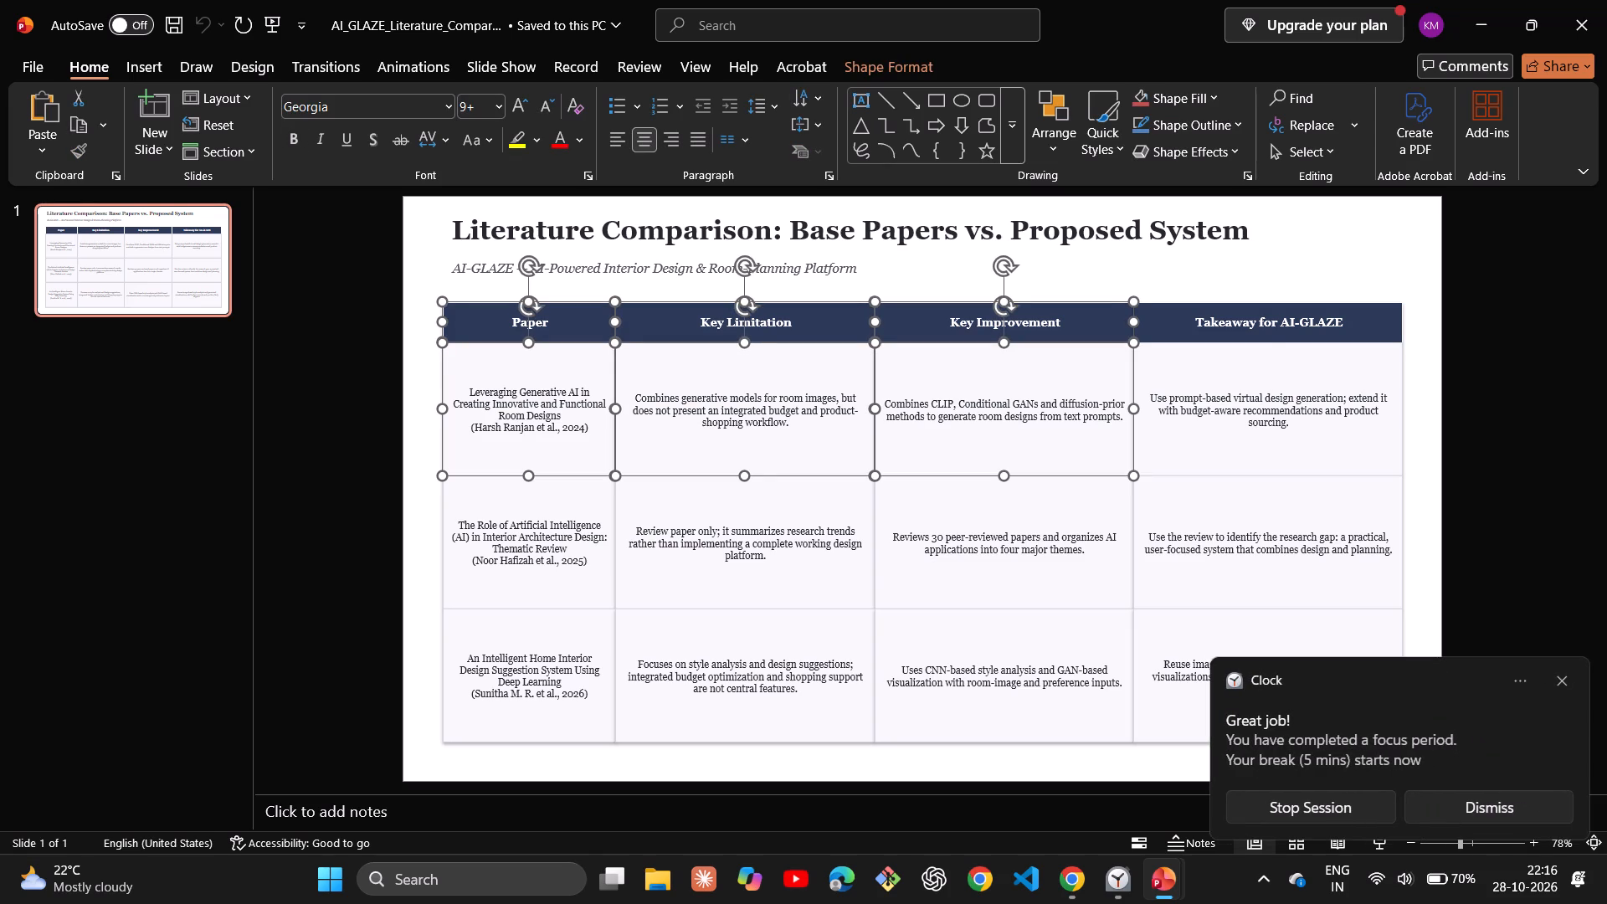
left_click(1234, 311, "ctrl")
left_click(1209, 377, "ctrl")
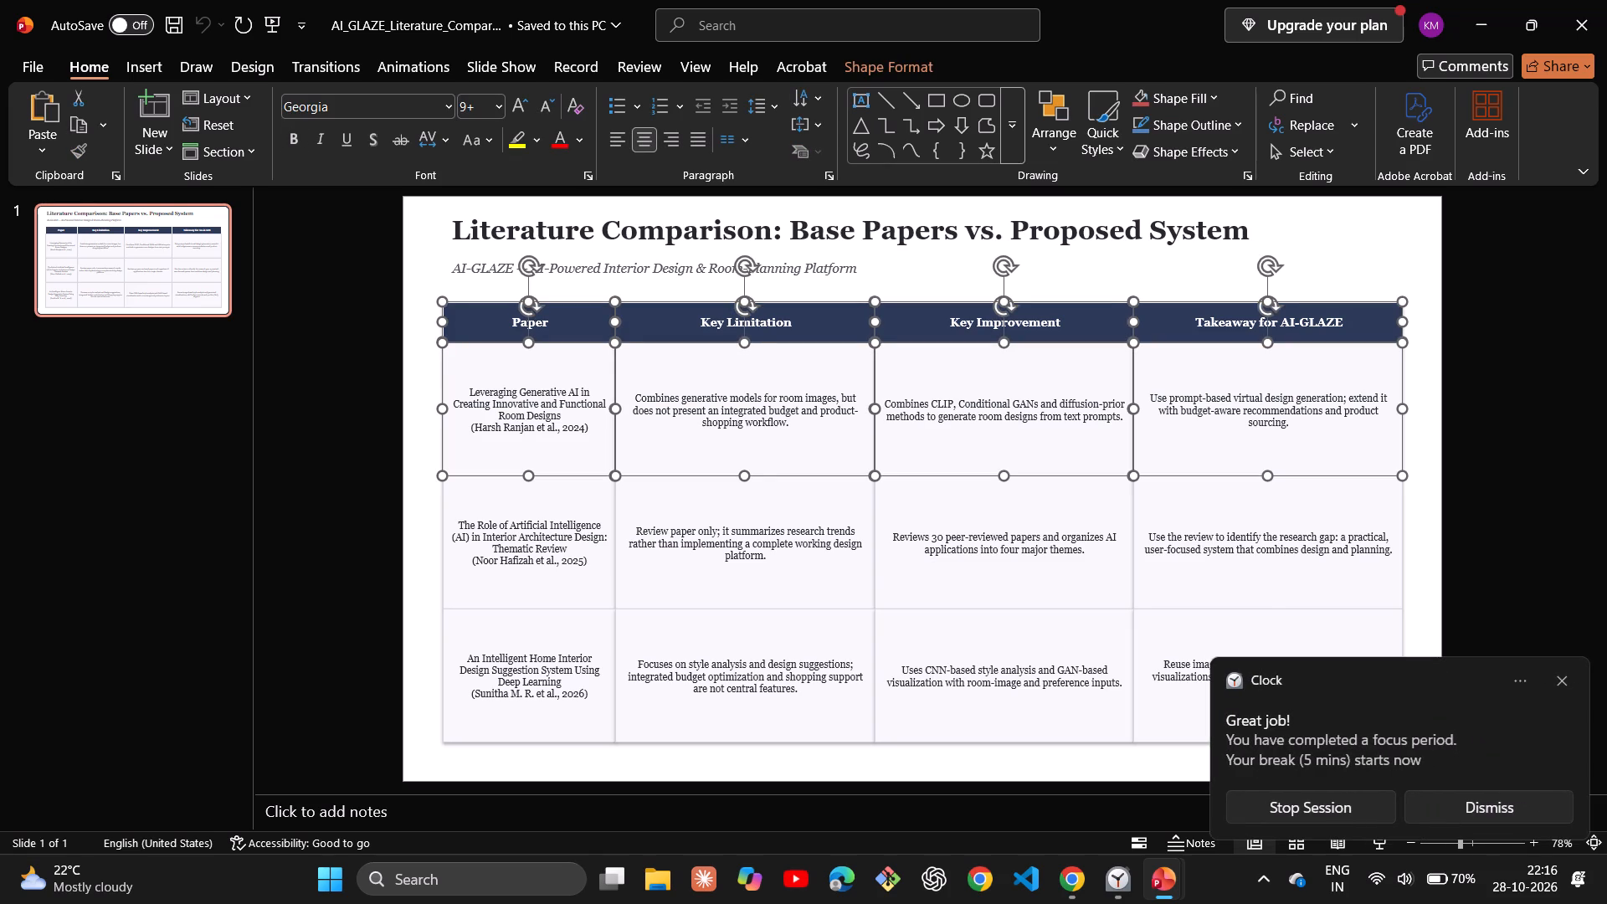
left_click(1197, 503, "ctrl")
left_click(986, 562, "ctrl")
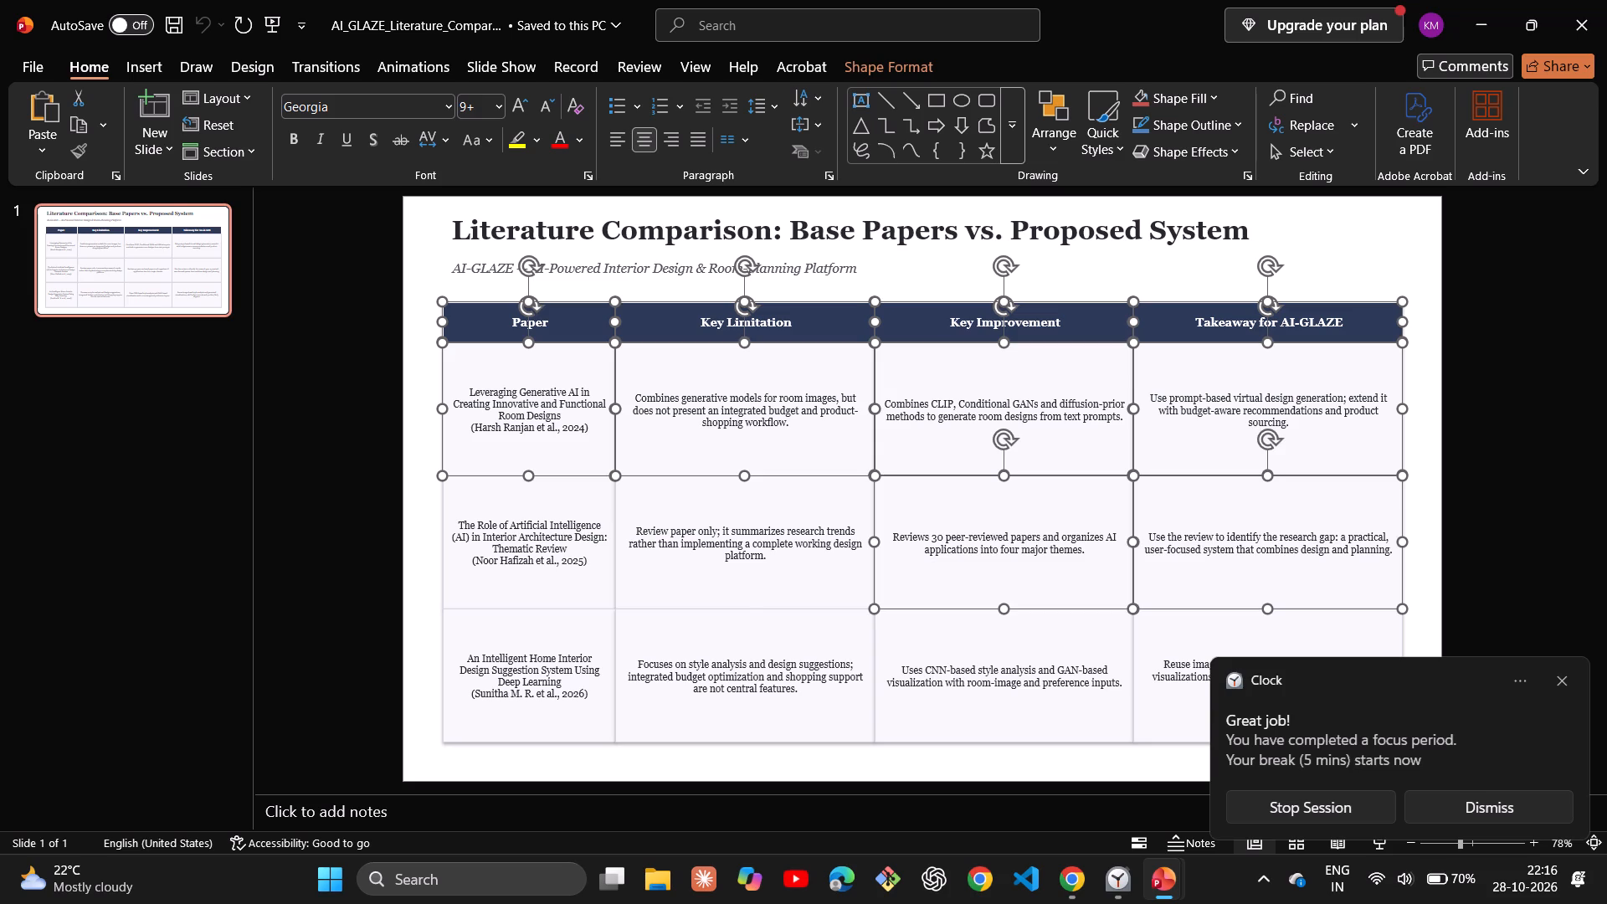
left_click(801, 523, "ctrl")
left_click(551, 529, "ctrl")
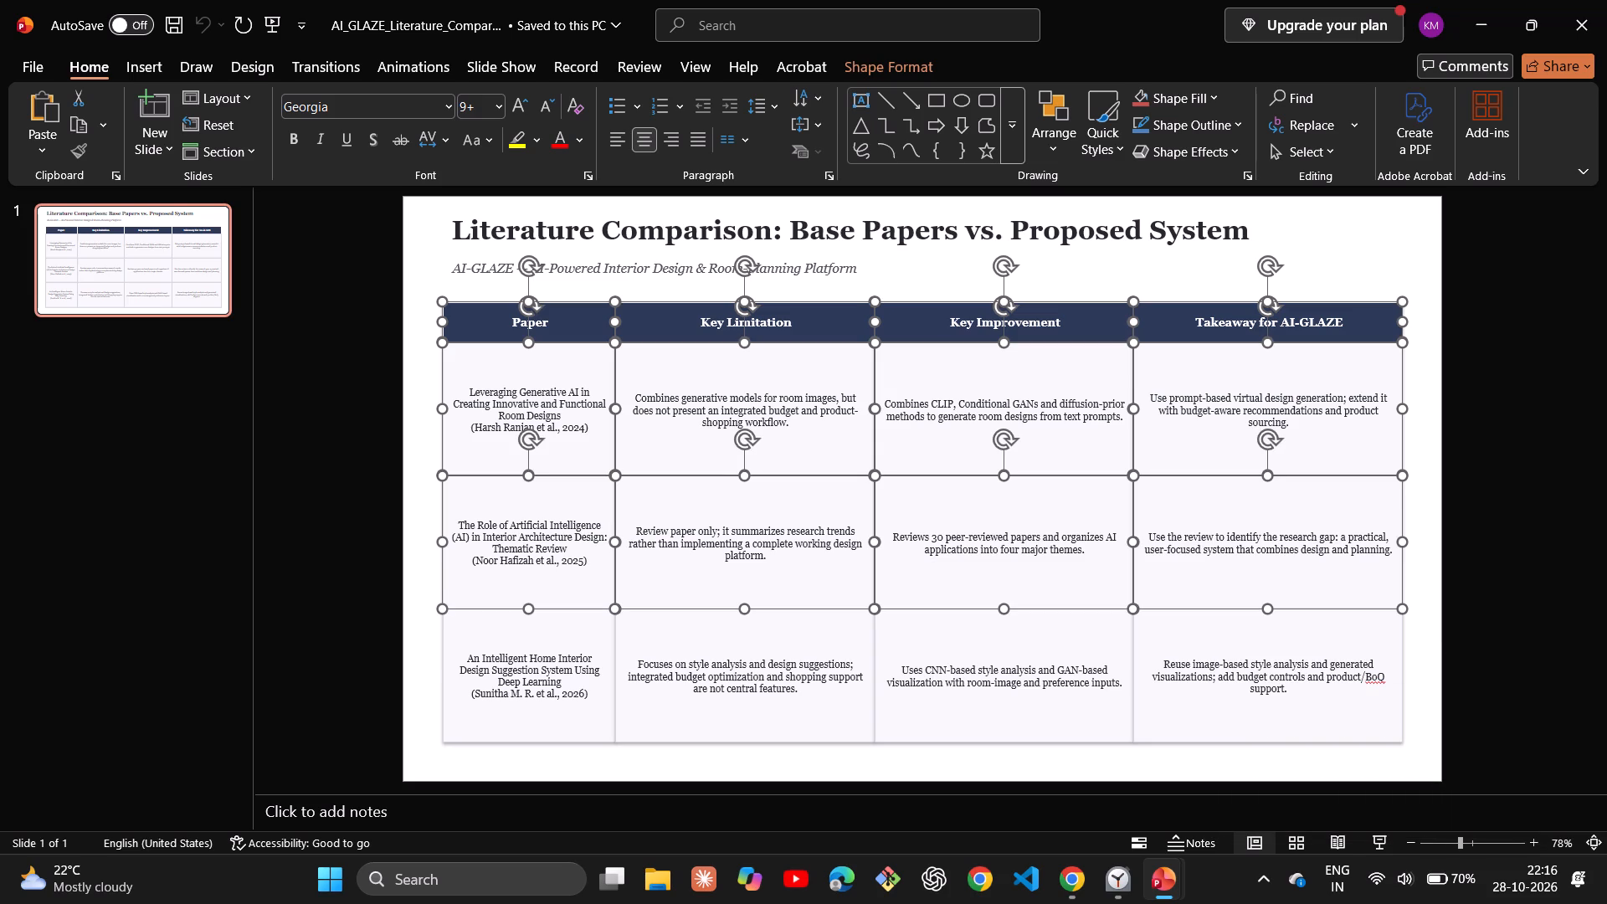
left_click(521, 675, "ctrl")
left_click(732, 682, "ctrl")
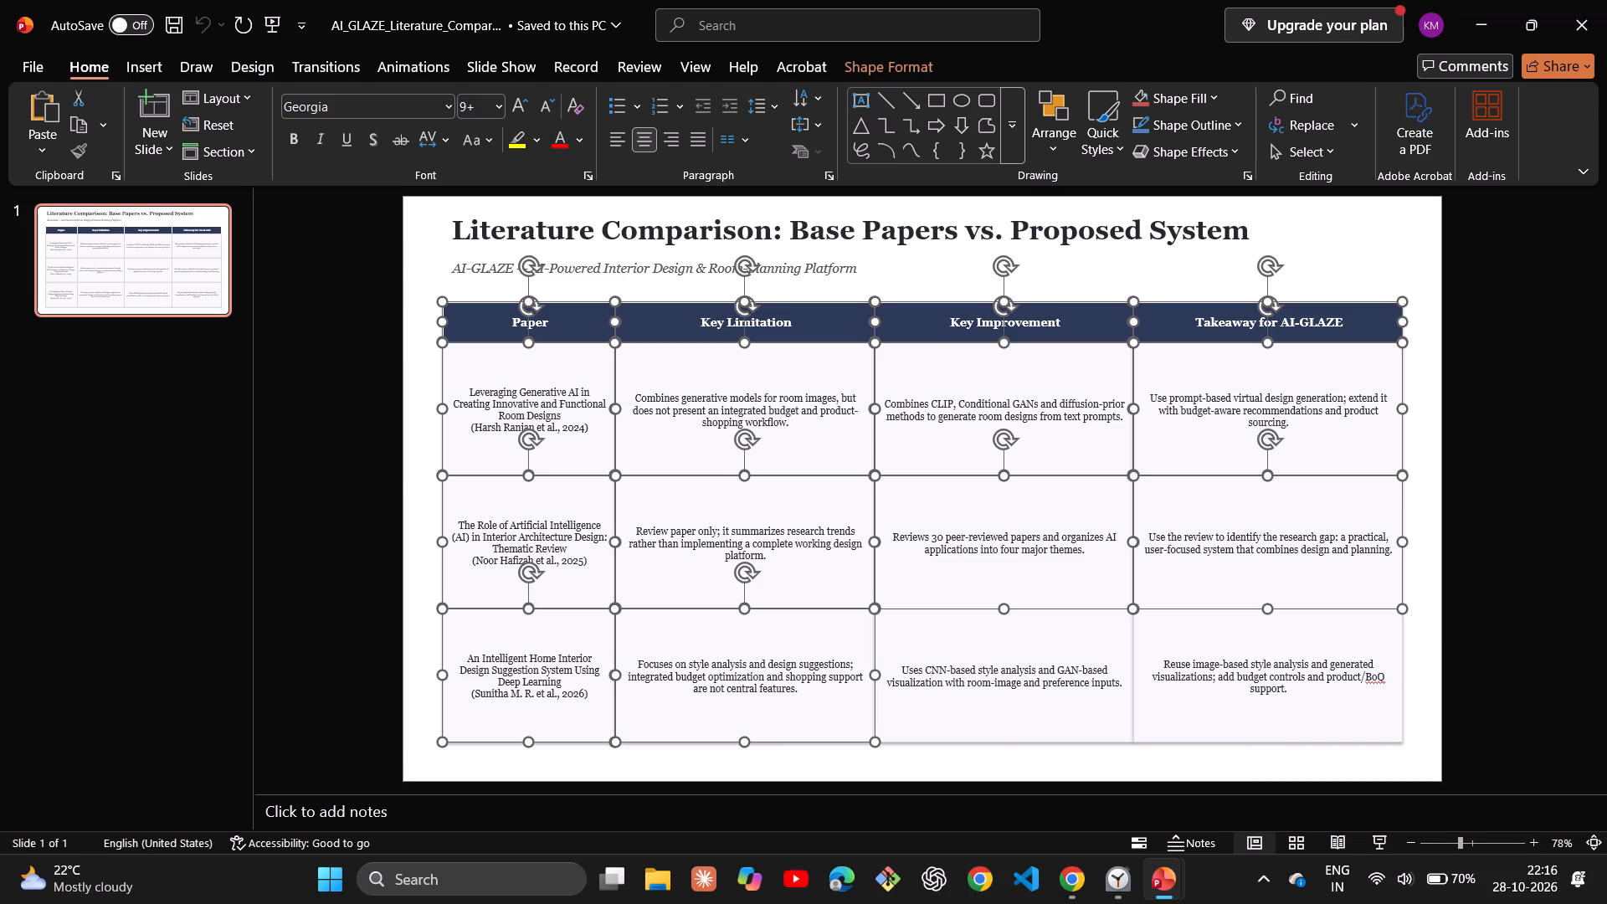
left_click(978, 709, "ctrl")
left_click(1251, 672, "ctrl")
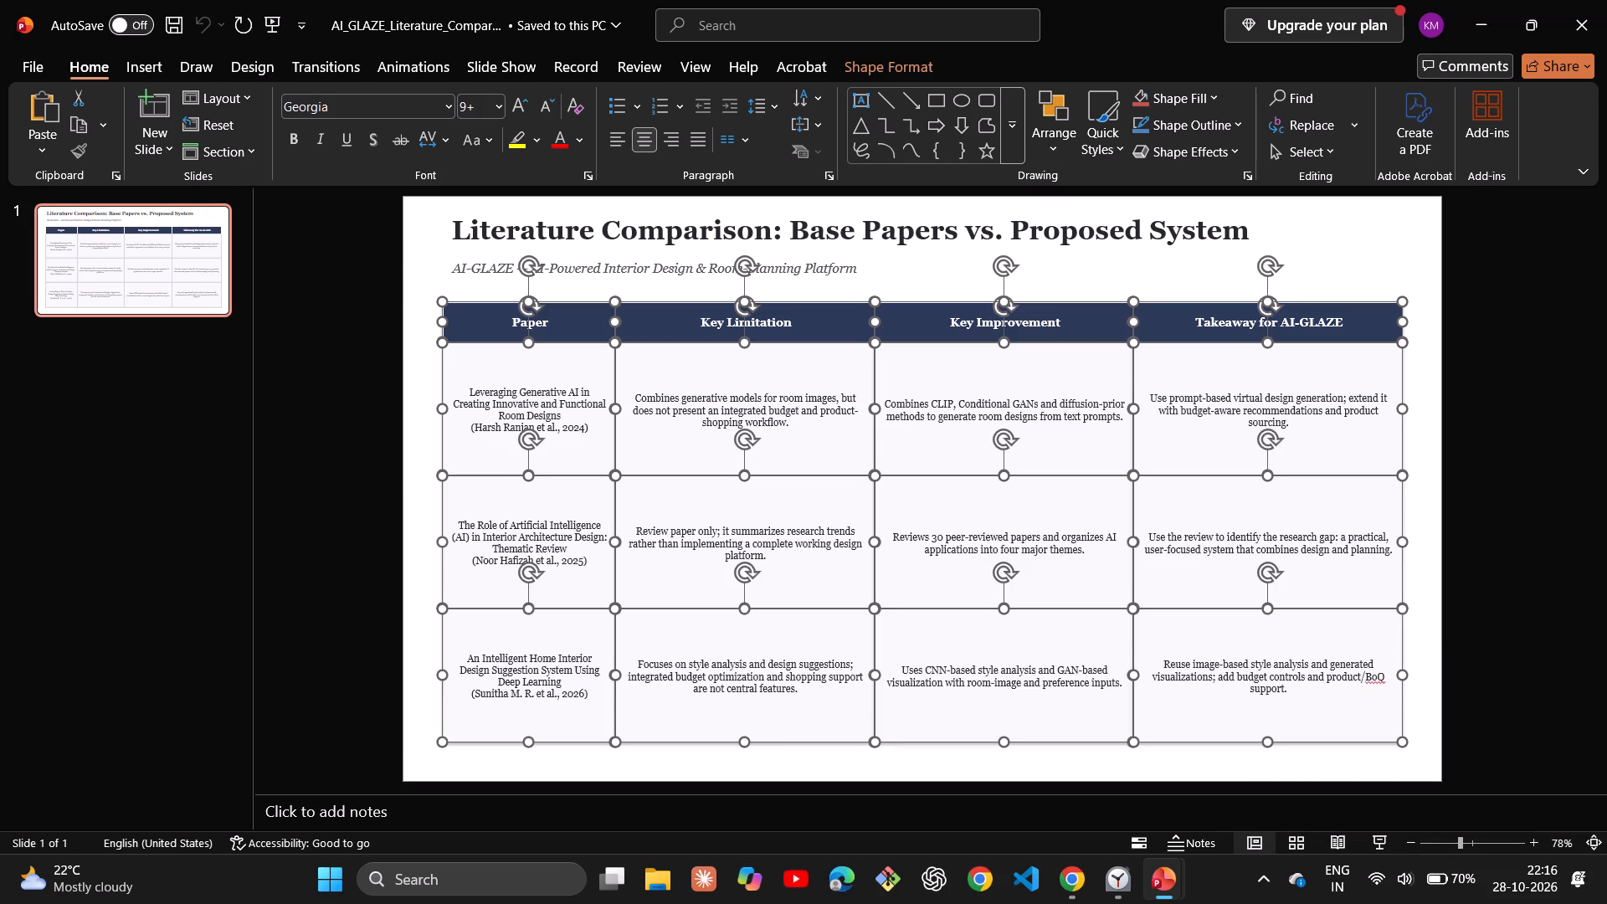
key("ctrl+c")
key("alt+Tab")
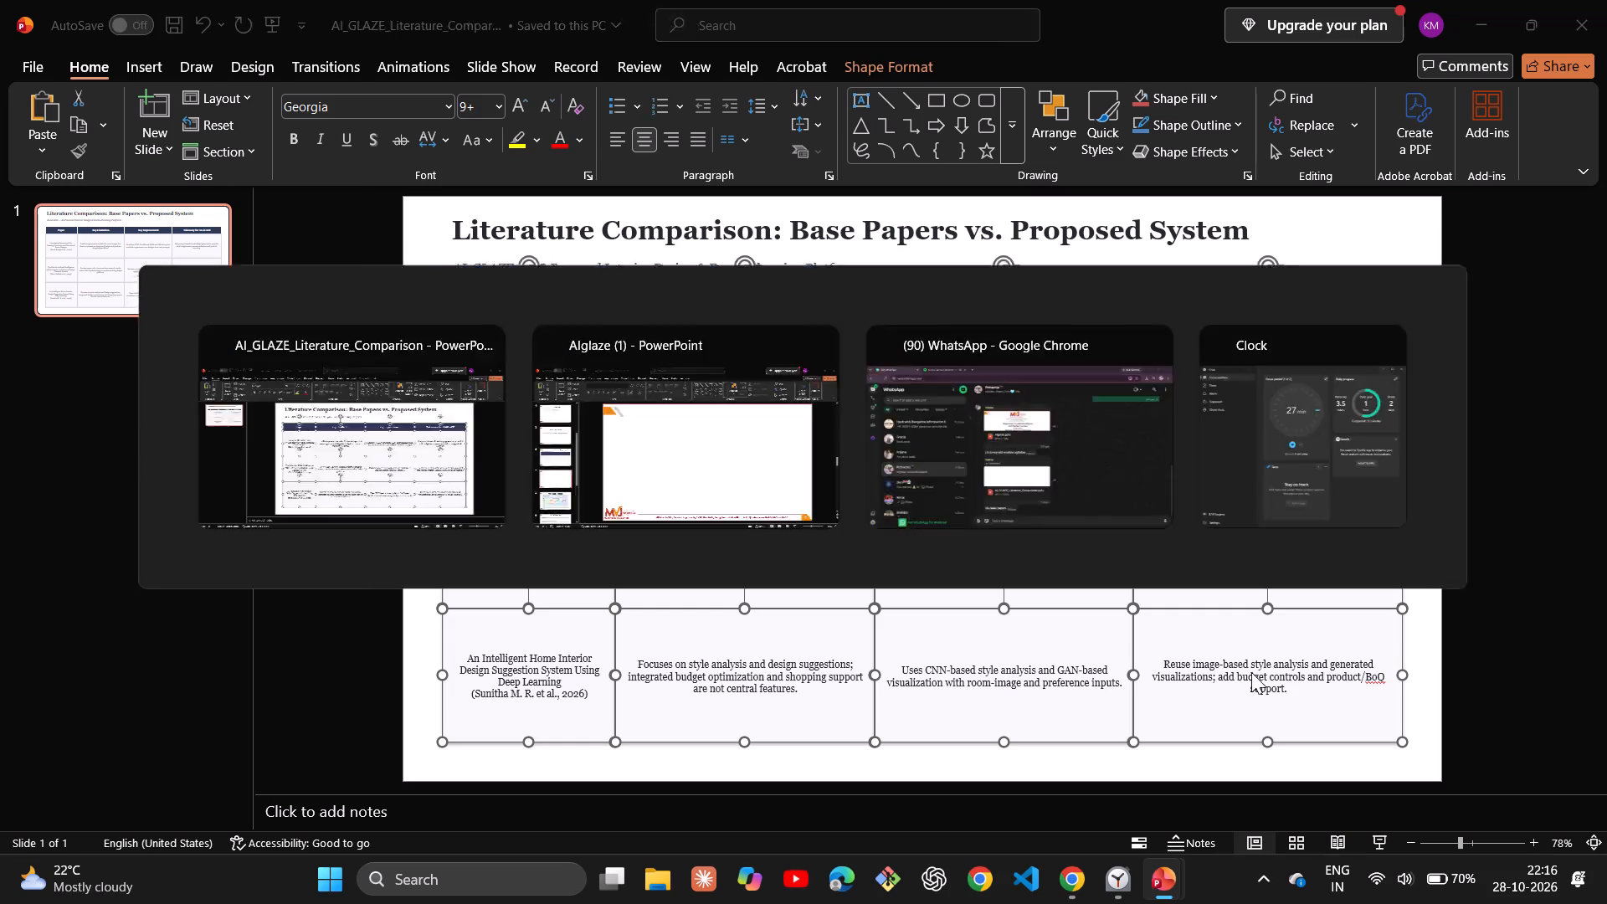
left_click(814, 450)
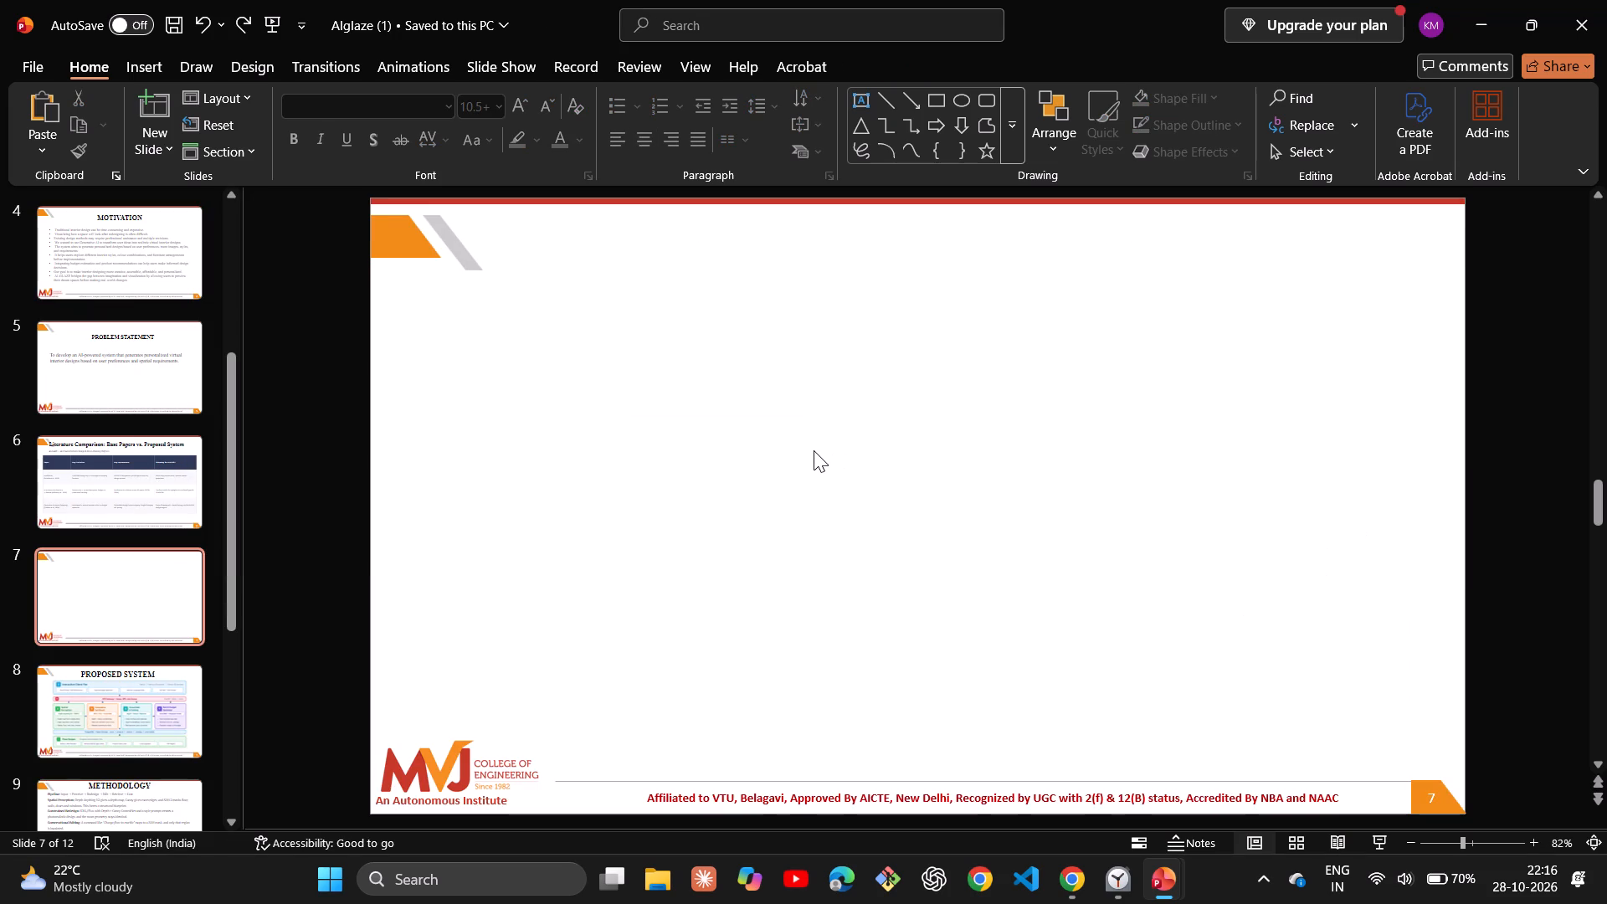
key("ctrl+v")
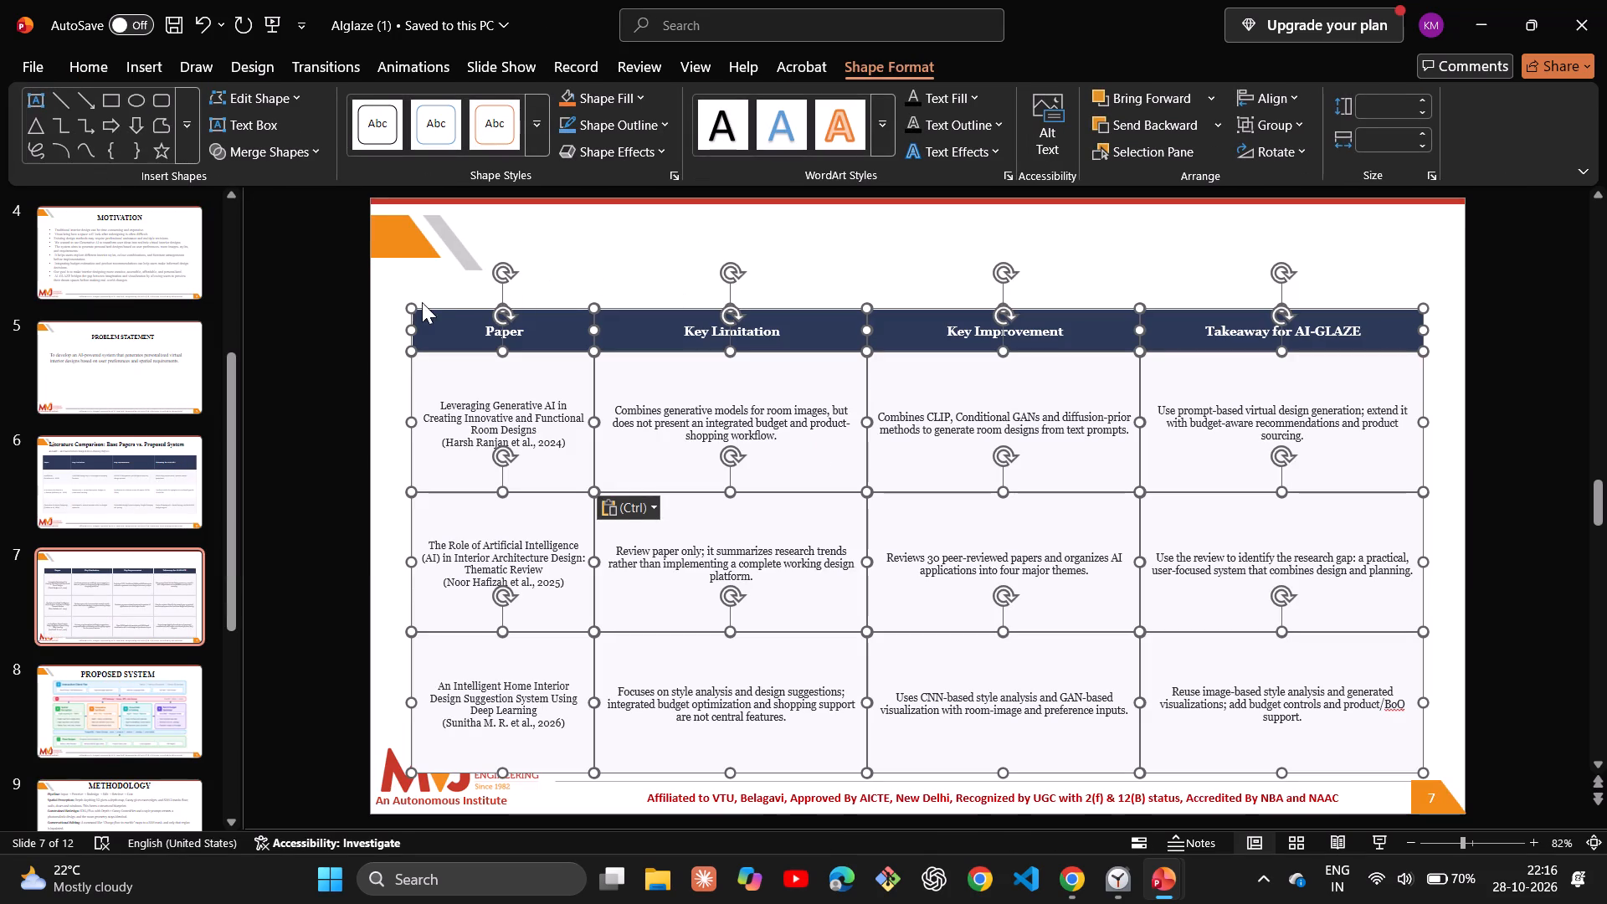
Move the pasted table up on slide 7 so it clears the footer logo, and shrink its boxes very slightly.
left_click_drag(429, 307, 444, 263)
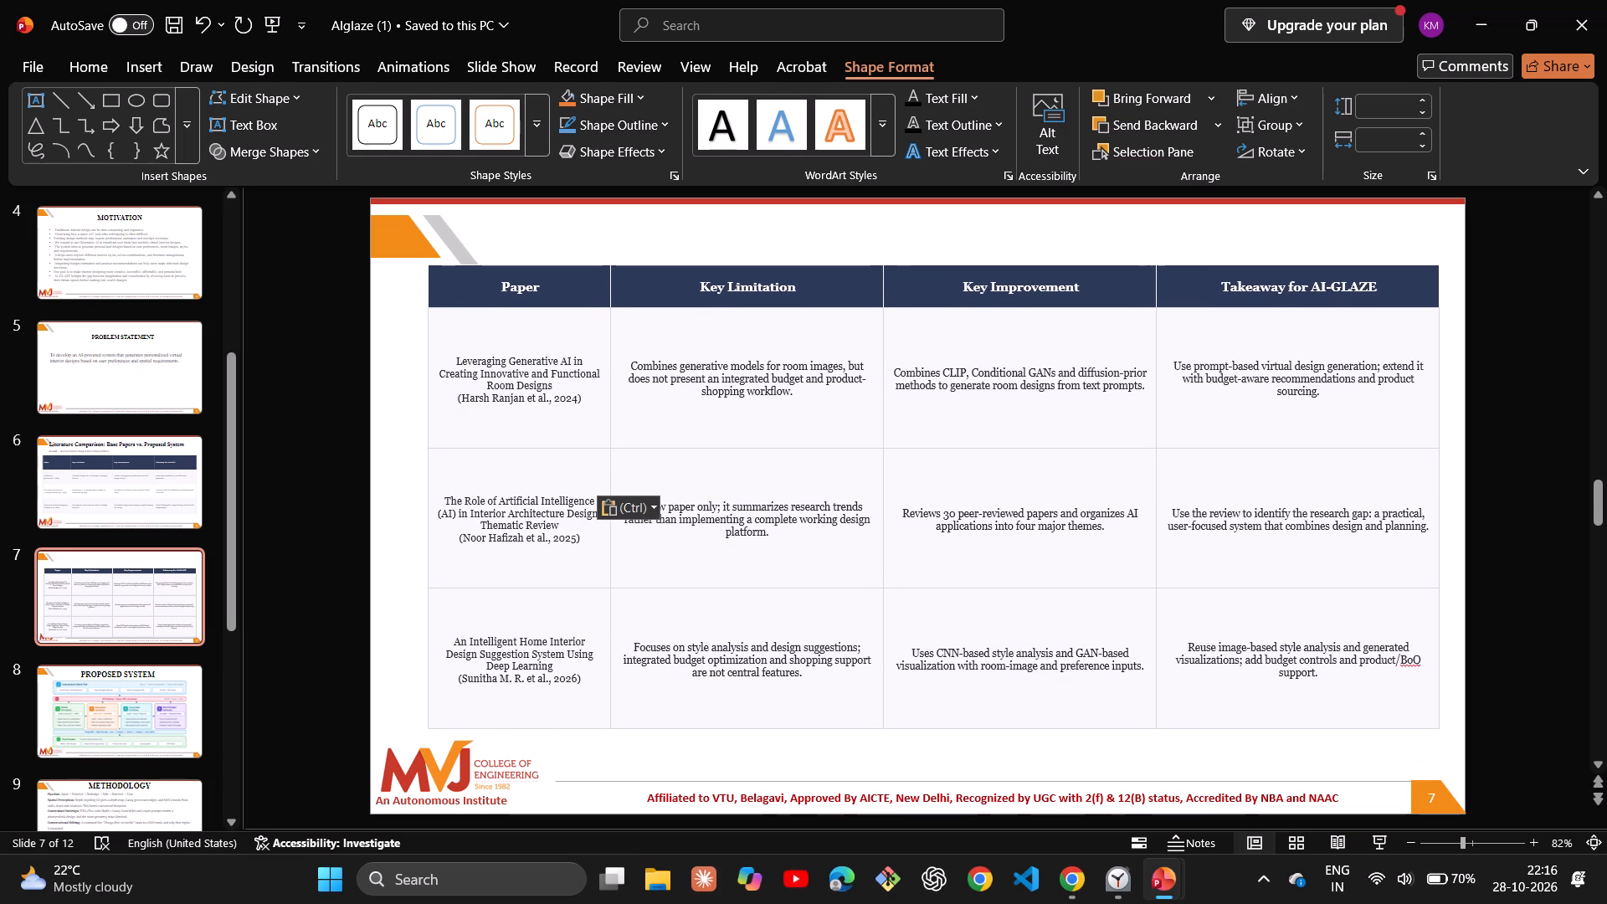
left_click_drag(444, 263, 435, 265)
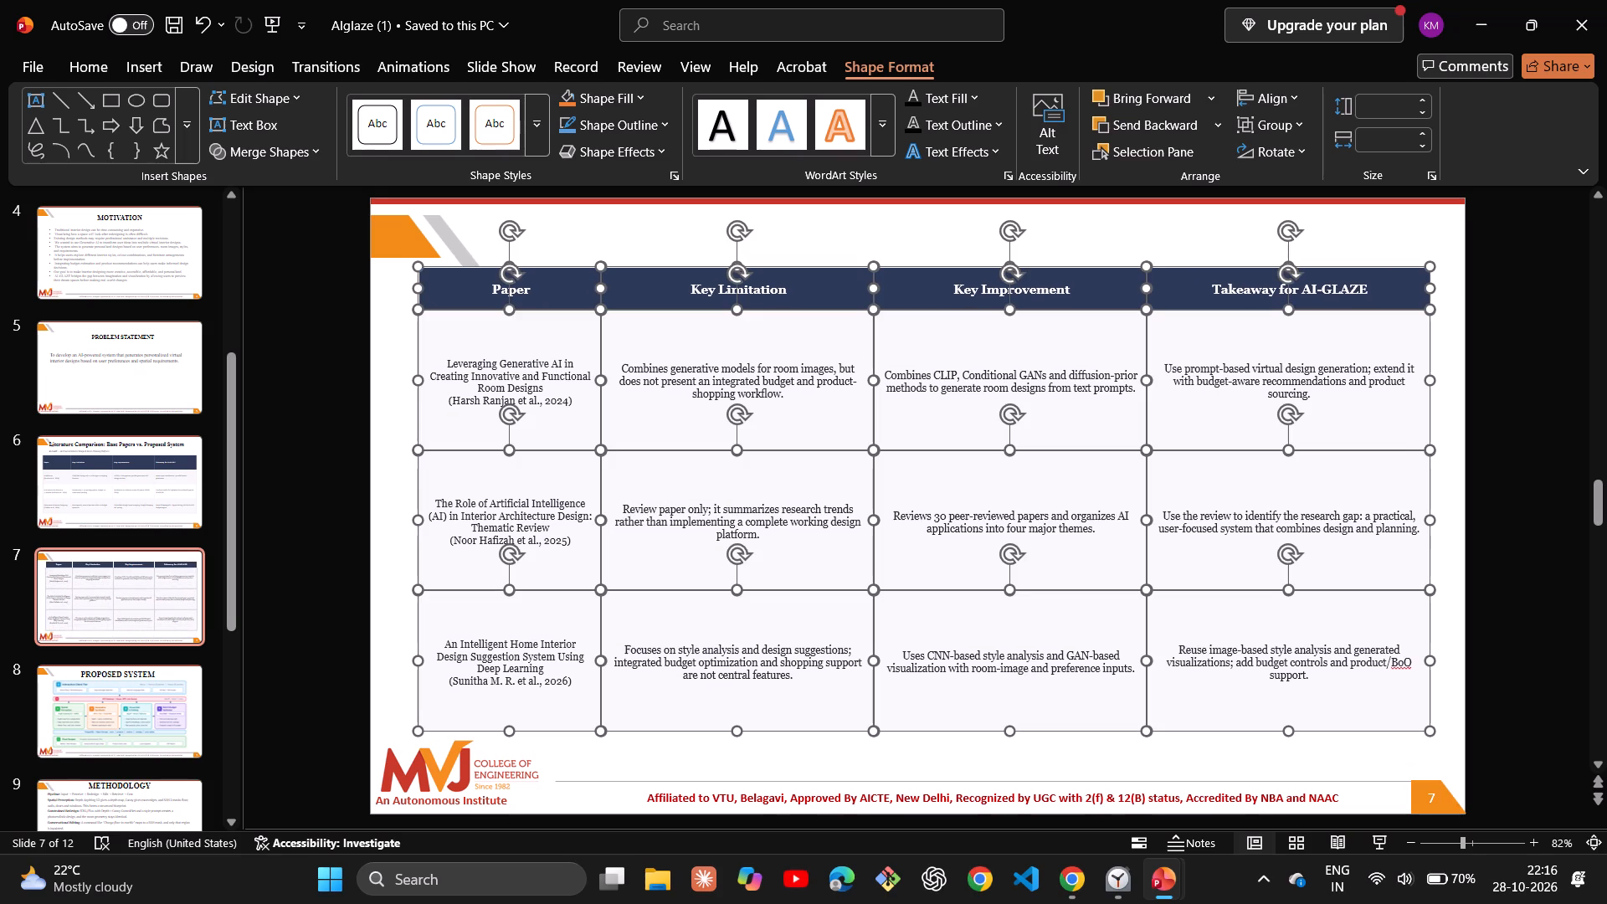
left_click(1433, 449)
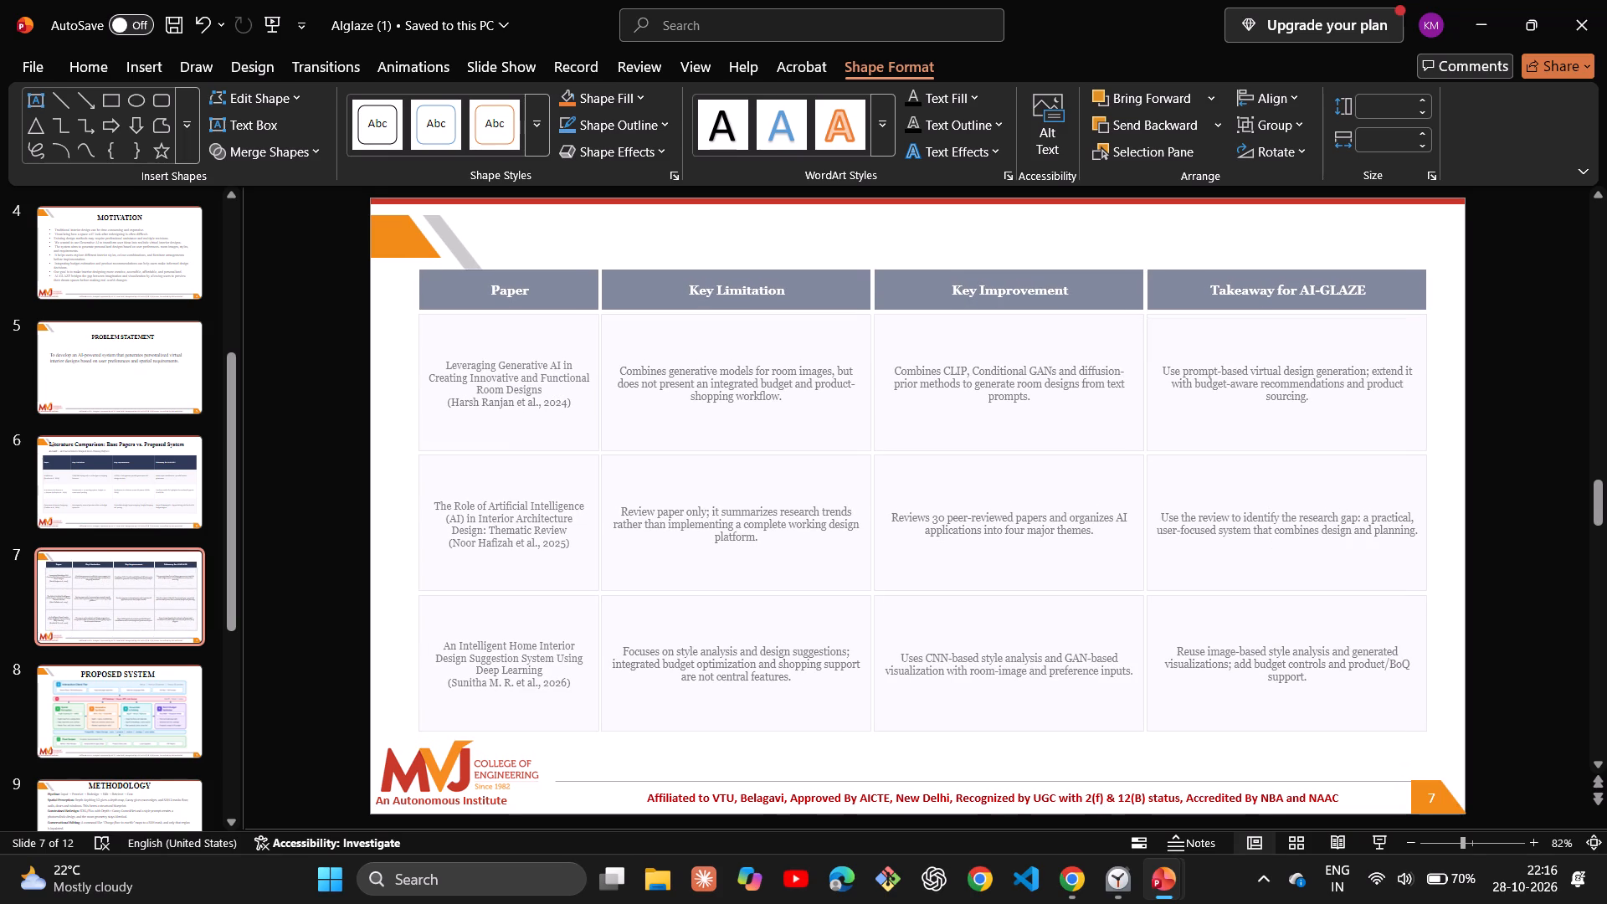
left_click(1461, 385)
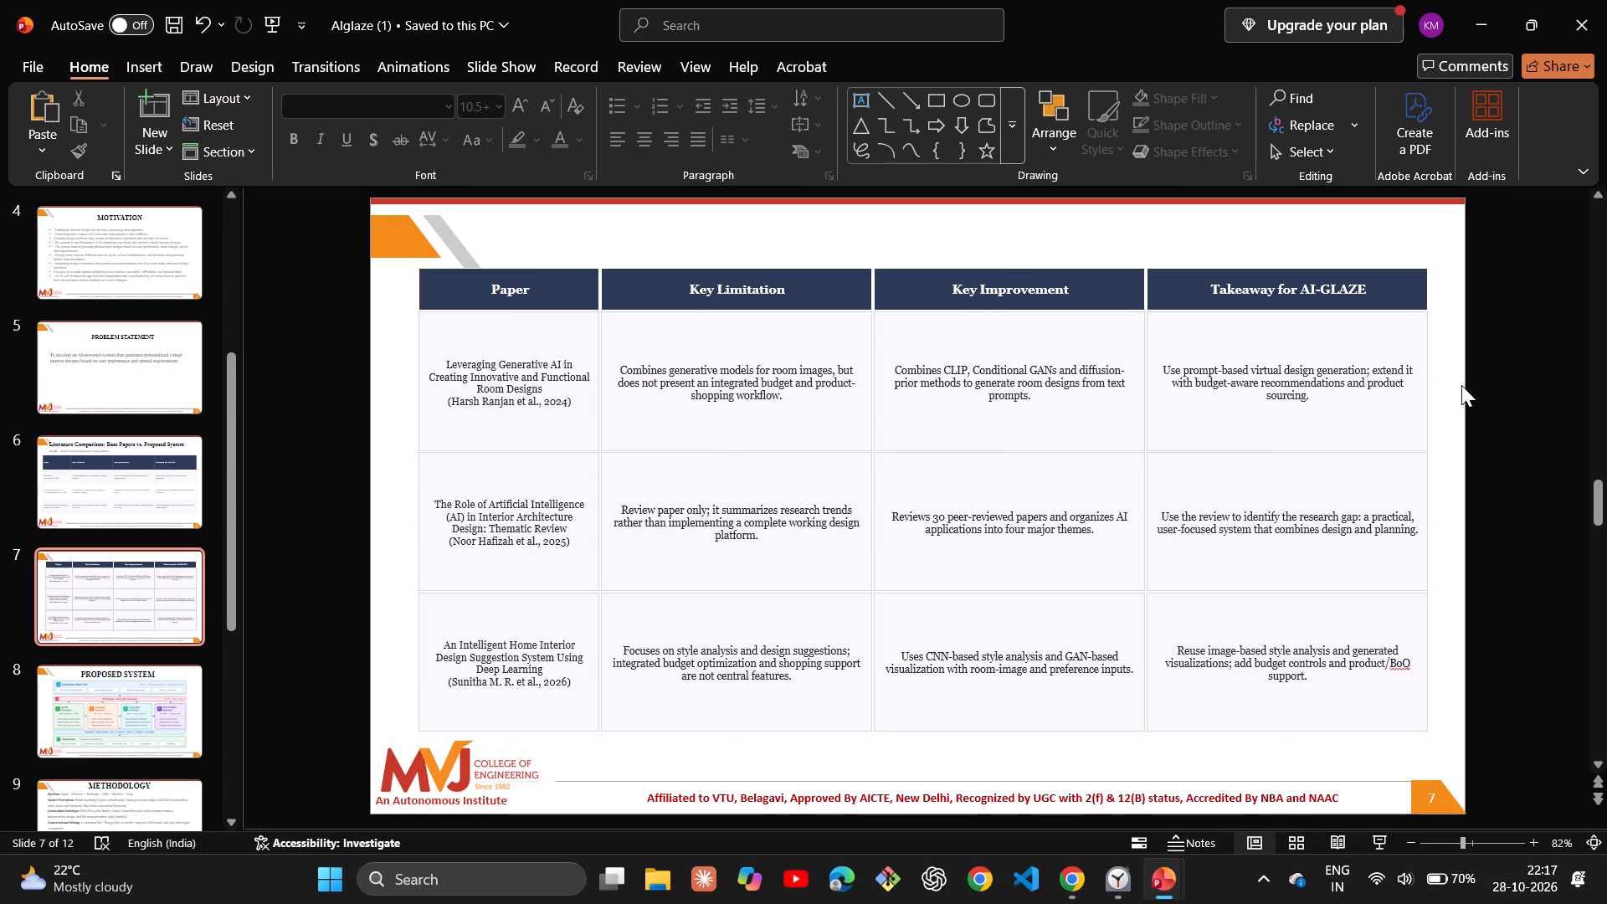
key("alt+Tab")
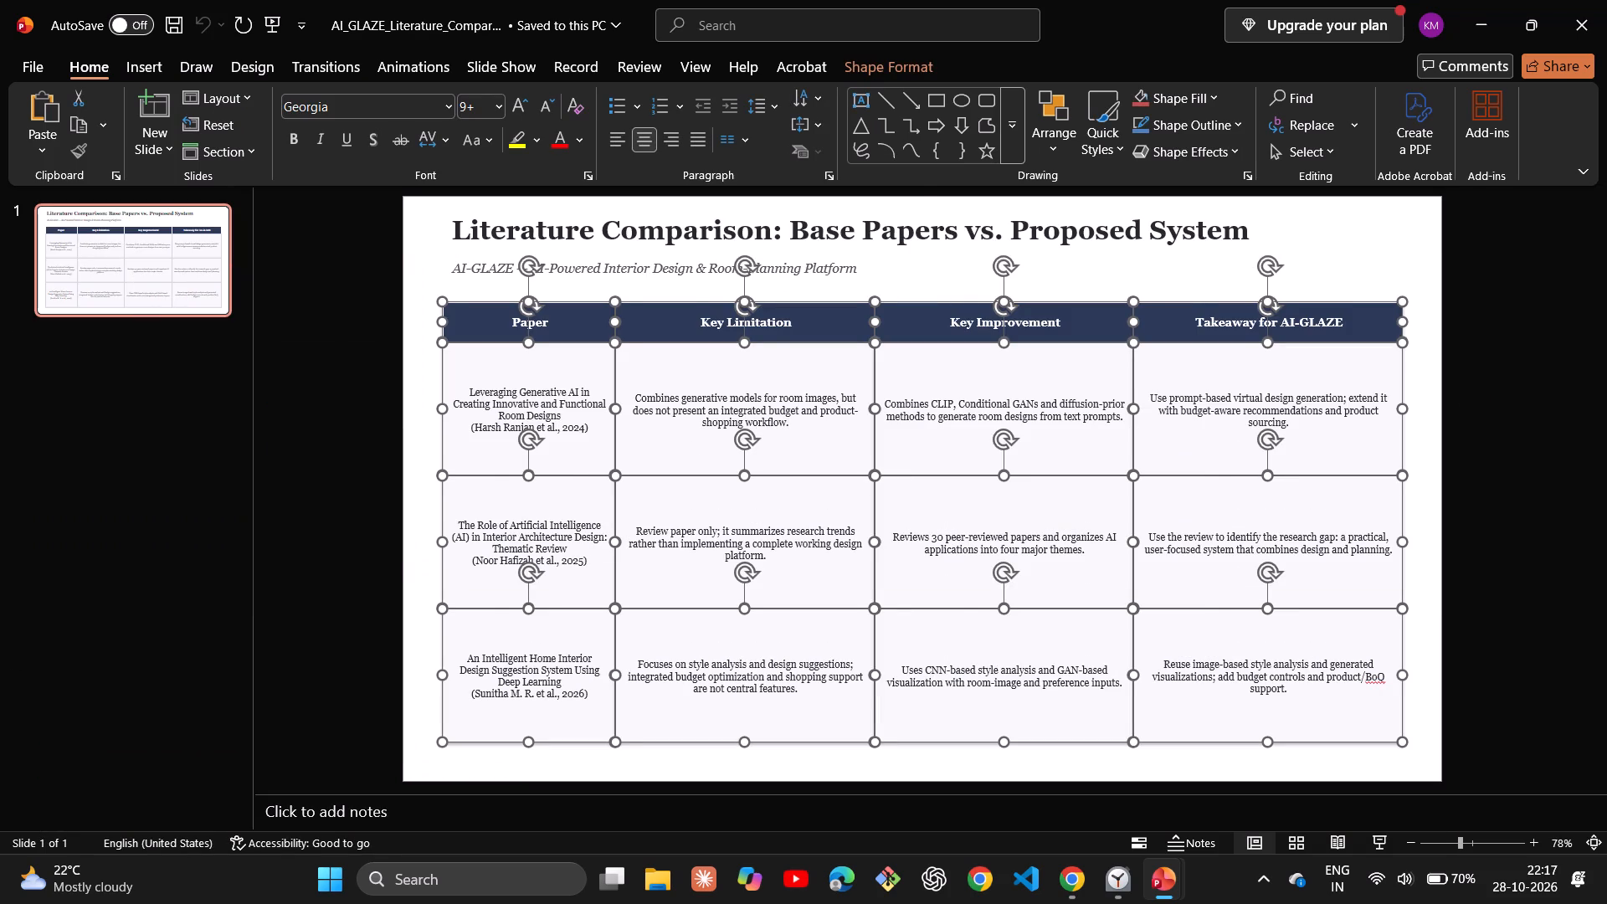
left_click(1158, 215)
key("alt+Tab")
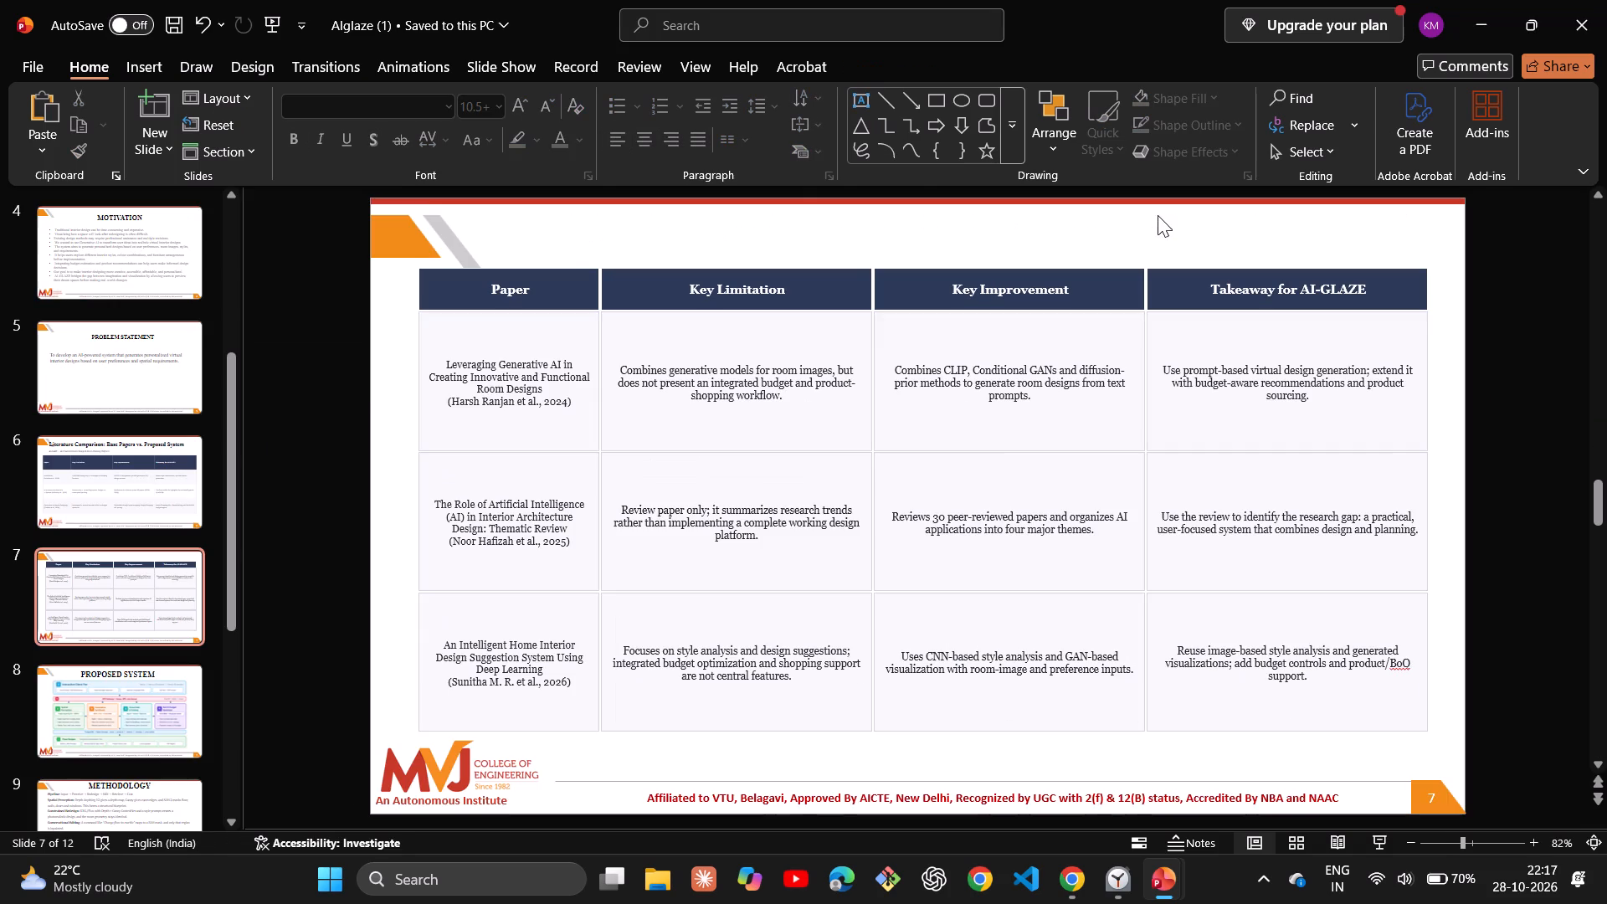
Copy the "Literature Comparison: Base Papers vs. Proposed System" title text from slide 6 and paste it onto slide 7.
left_click(128, 442)
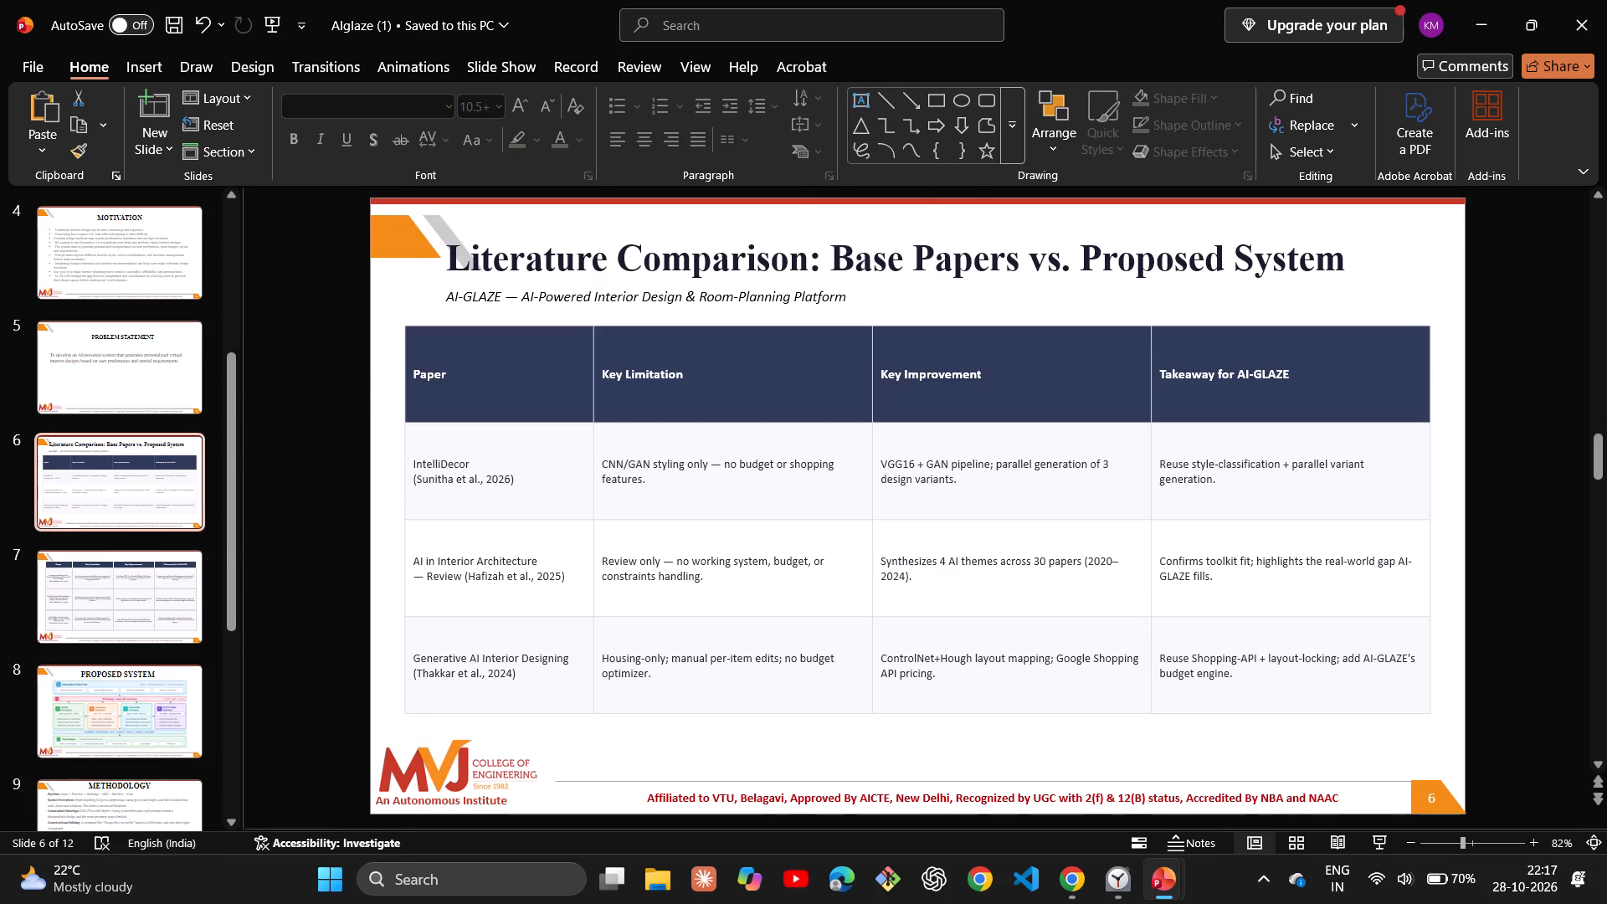
left_click(617, 249)
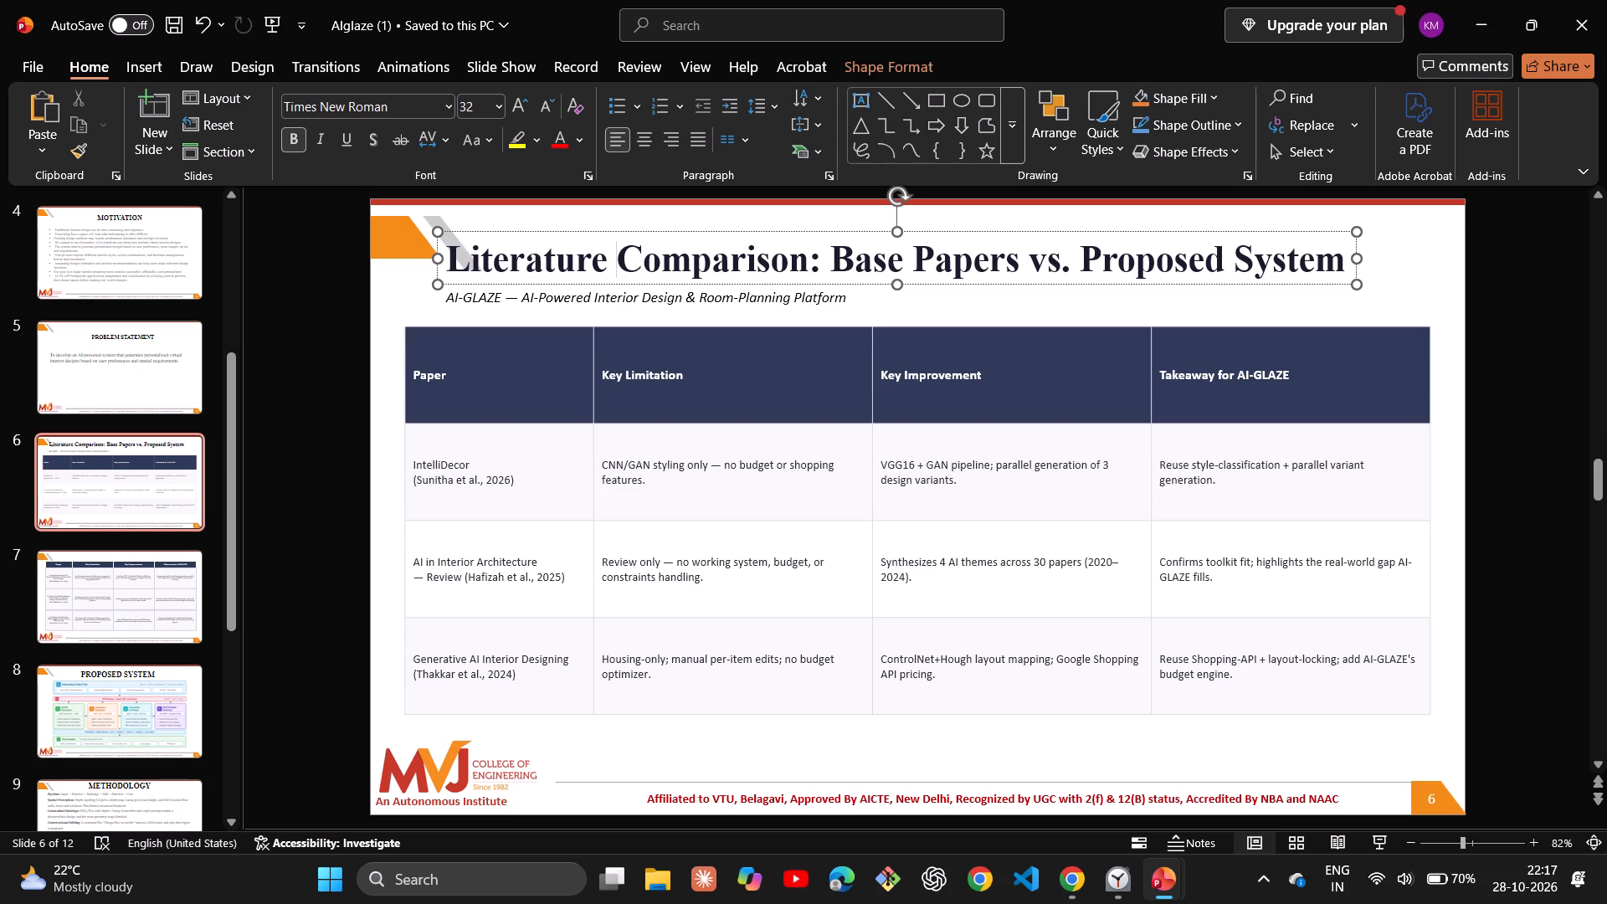
key("ctrl+a")
key("ctrl+c")
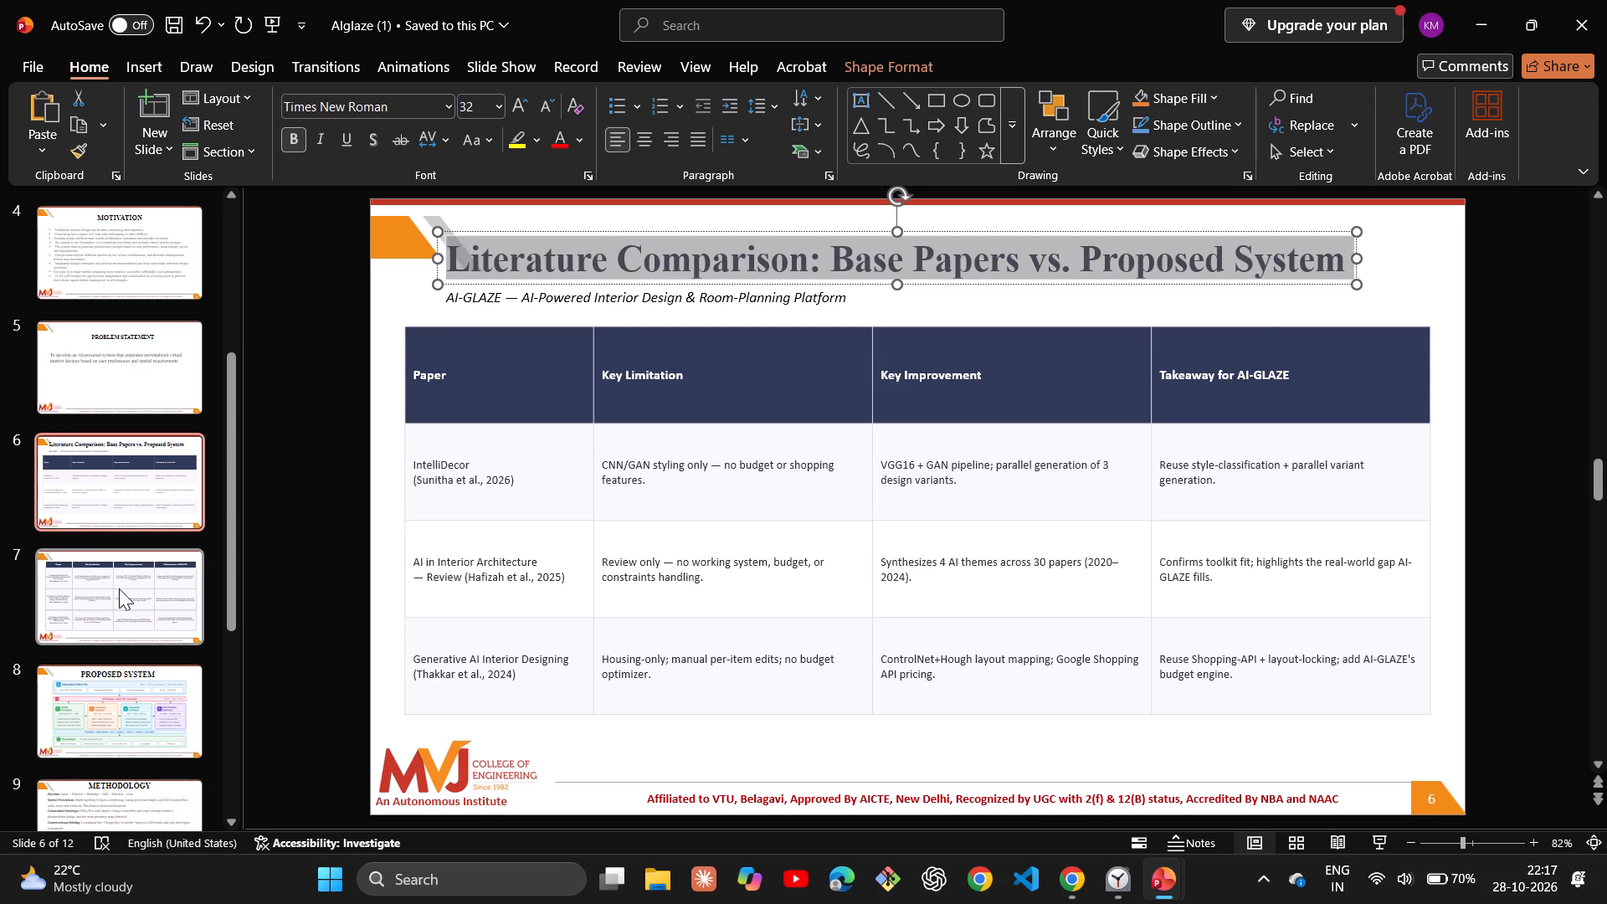
left_click(119, 588)
left_click(611, 237)
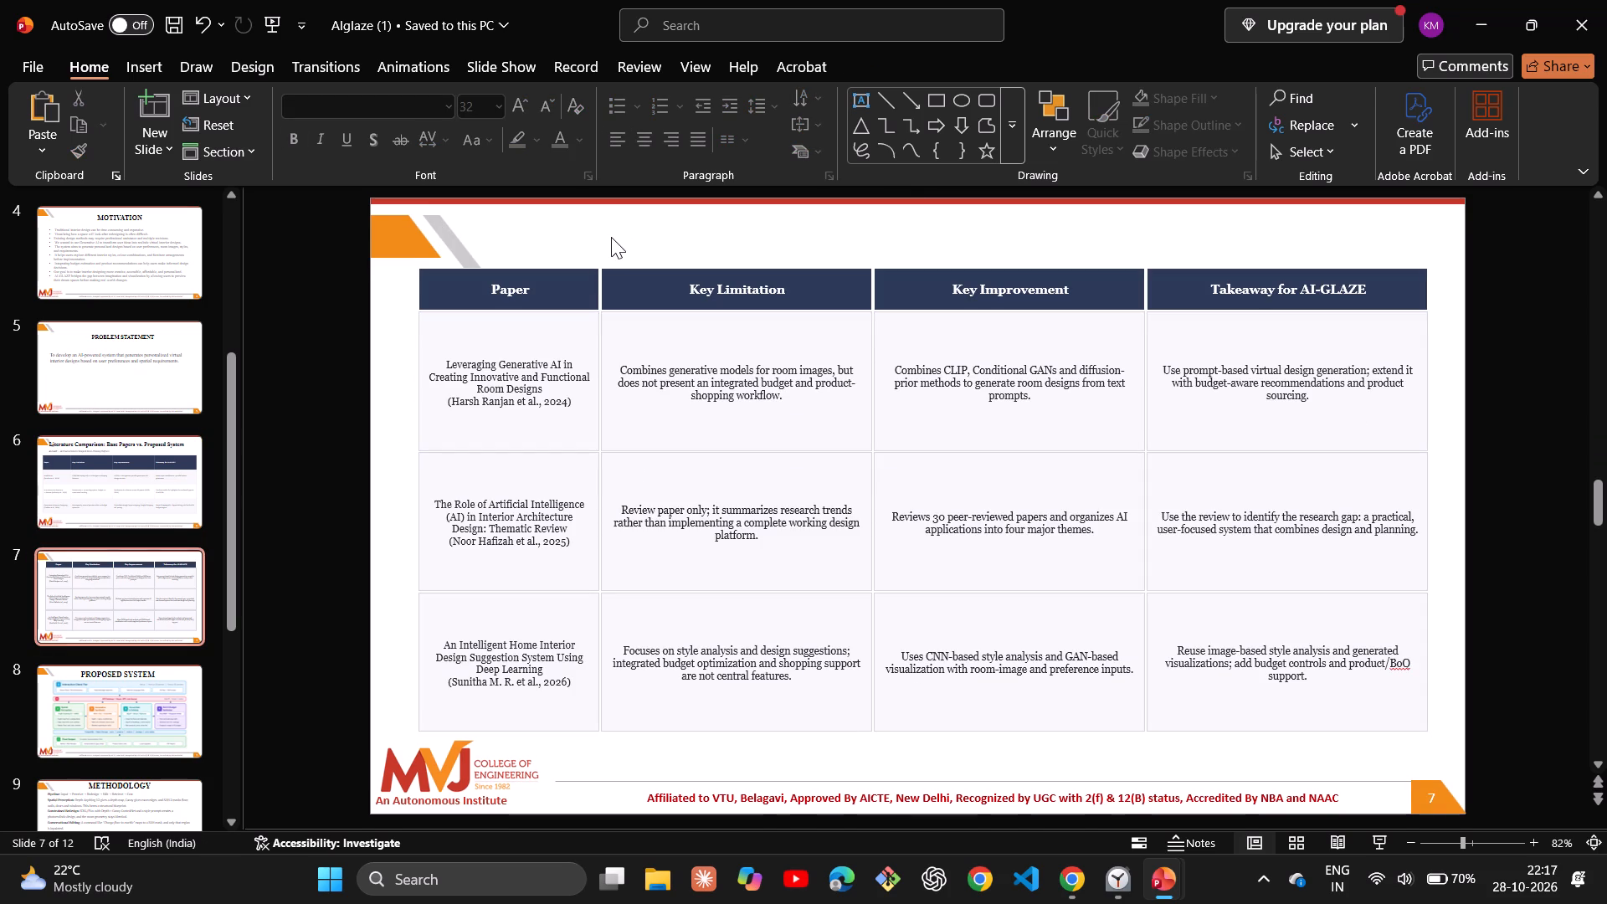
key("ctrl+v")
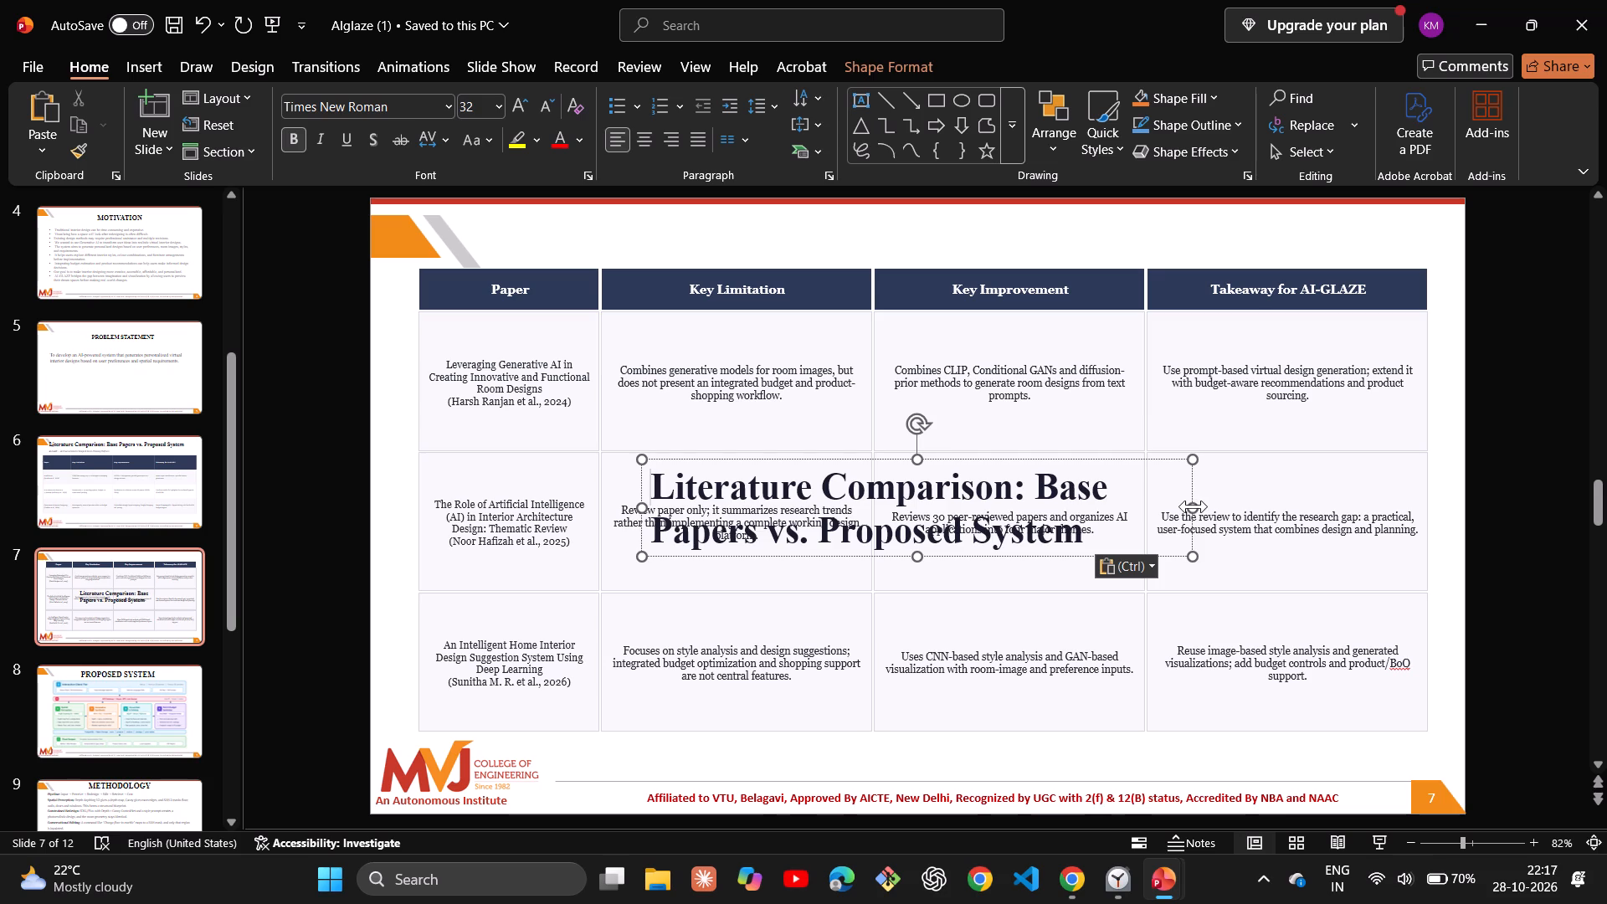
Widen slide 7's pasted title box until the title fits on one line, shifting the box up toward the table's header row.
left_click_drag(1194, 506, 1457, 451)
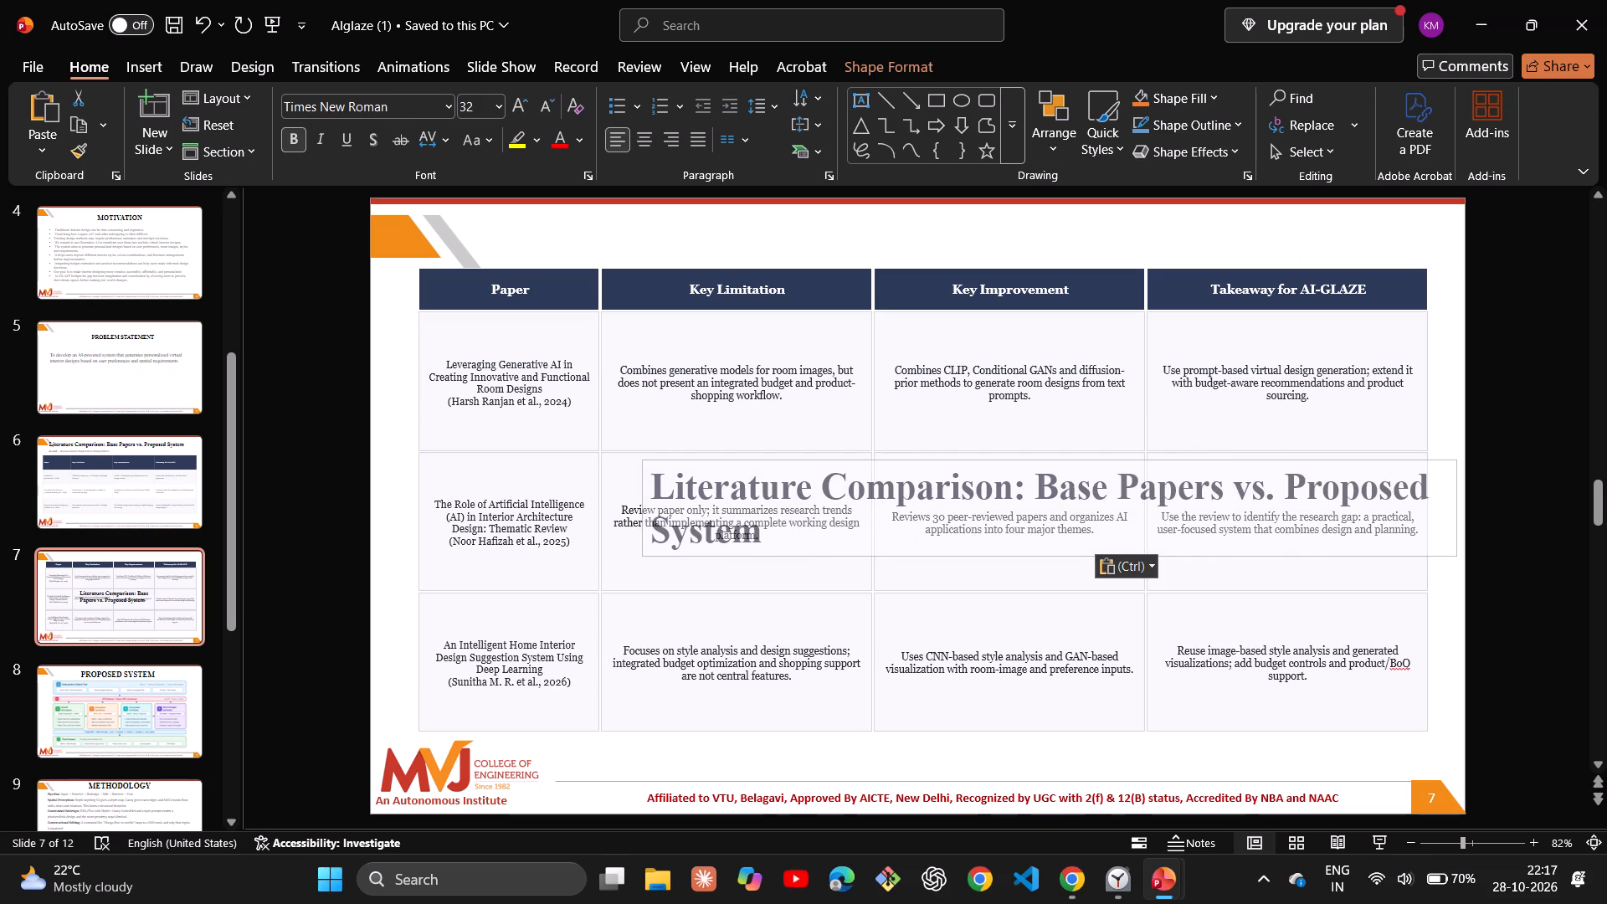
left_click_drag(1457, 451, 1521, 443)
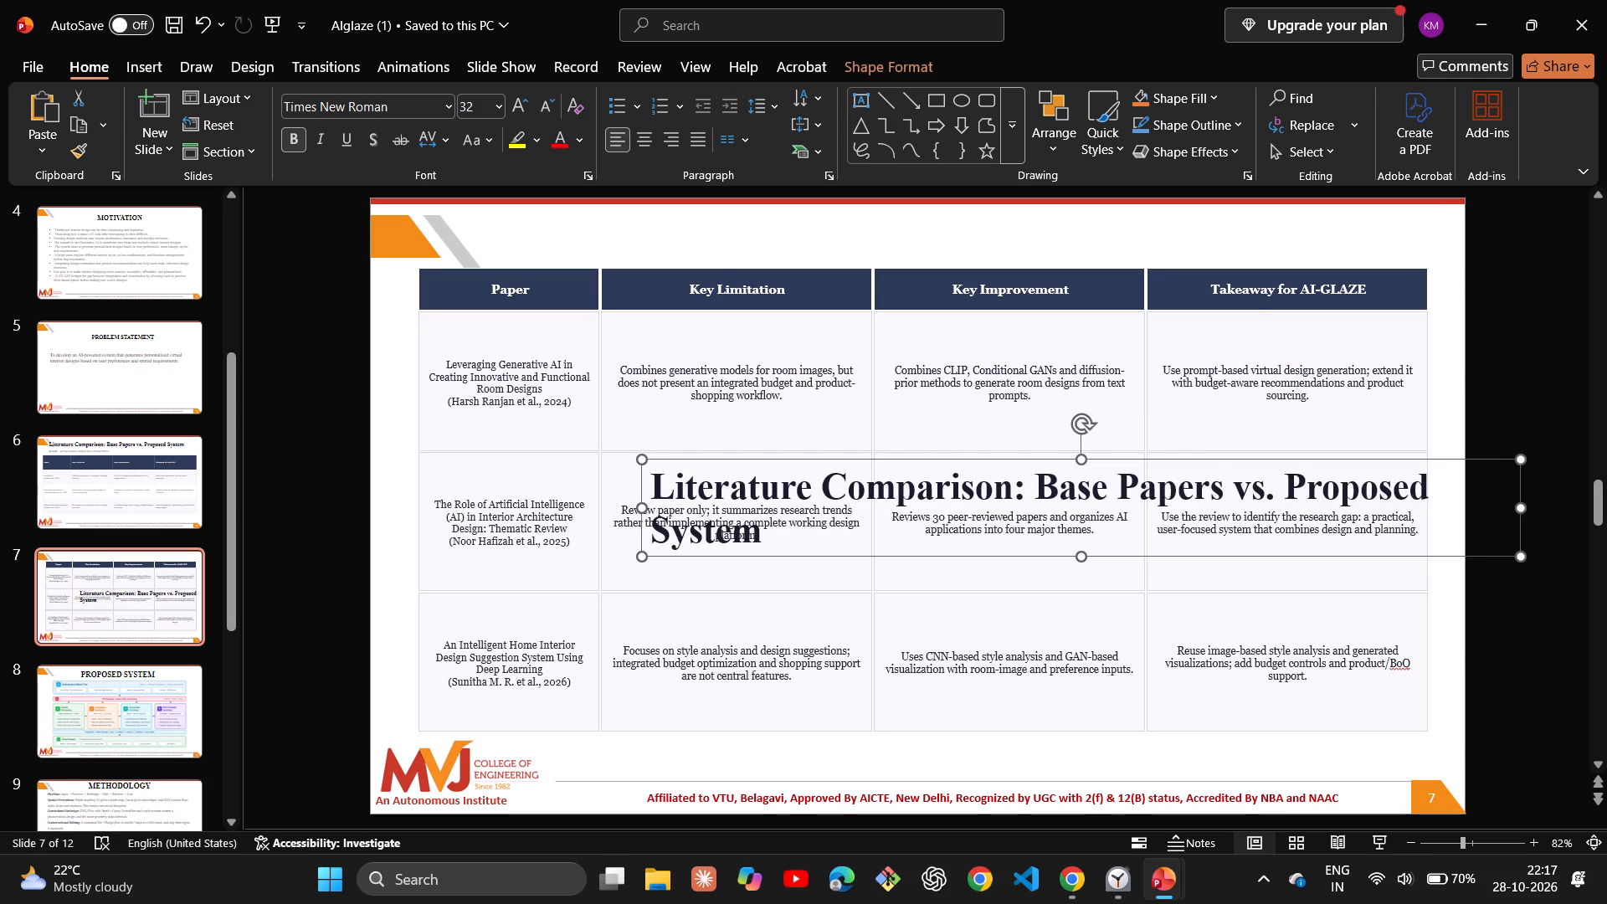
left_click_drag(971, 458, 866, 367)
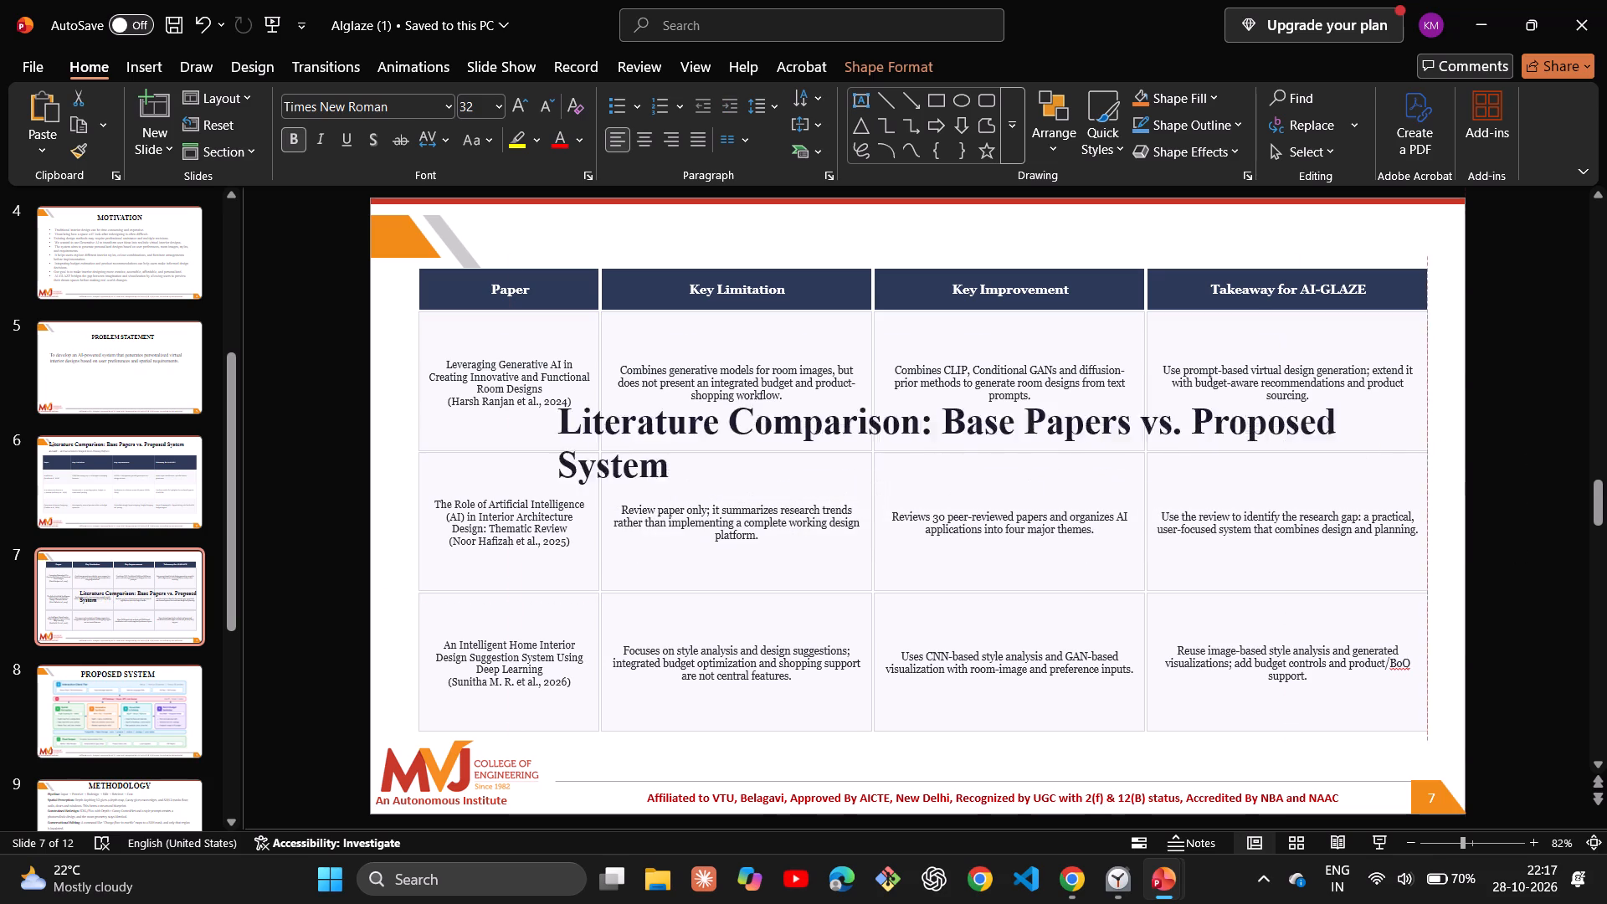
left_click_drag(866, 367, 785, 305)
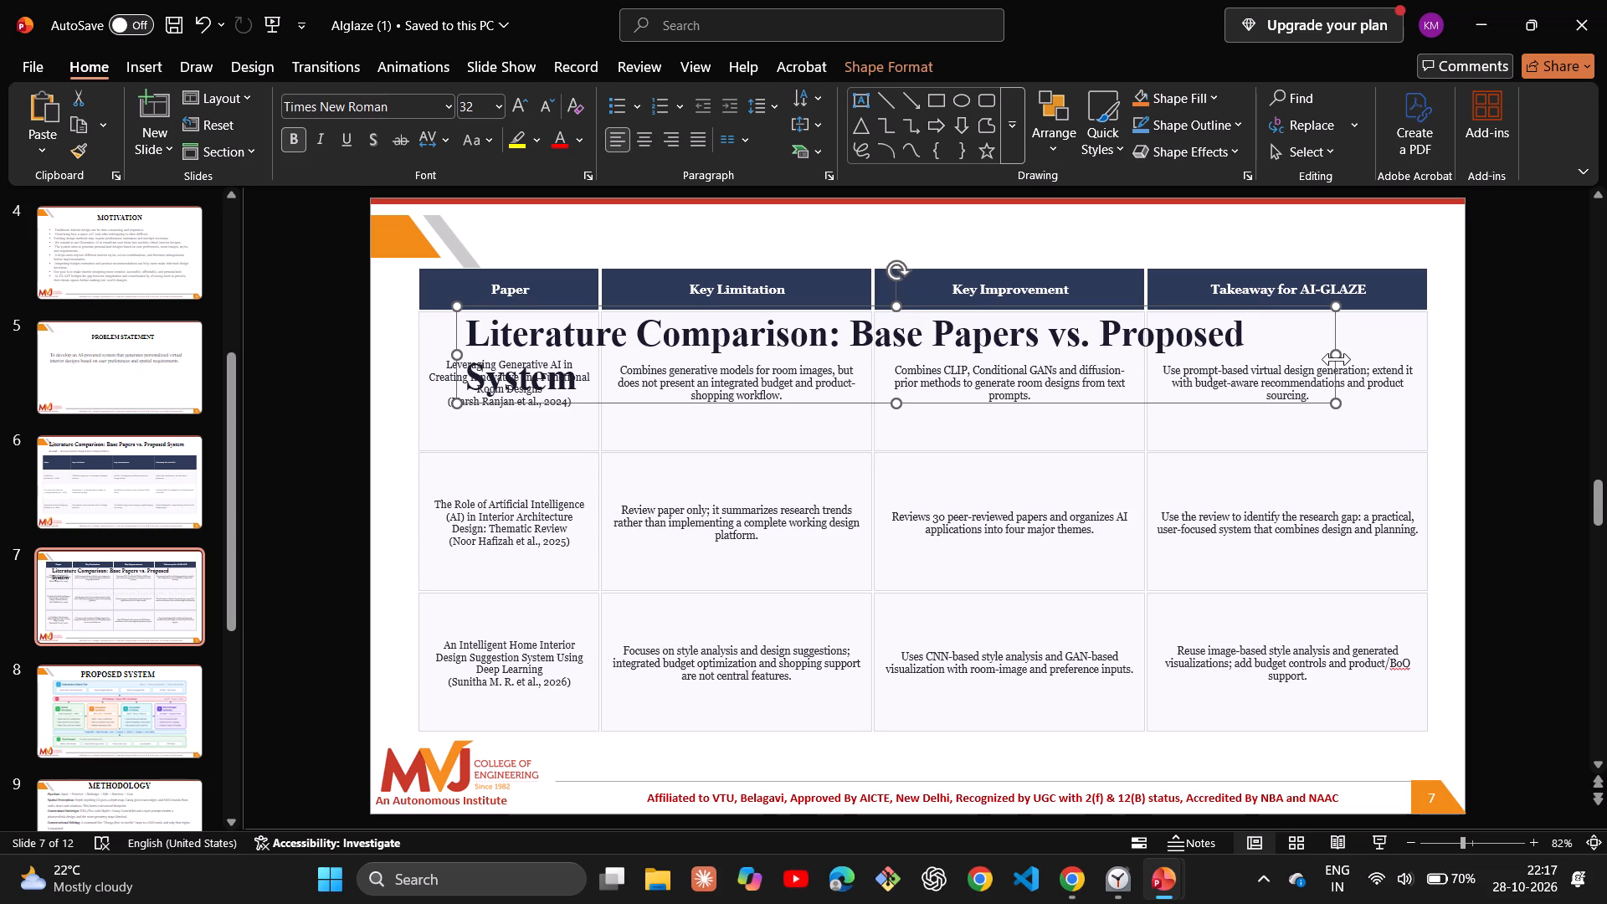
left_click_drag(1337, 359, 1417, 340)
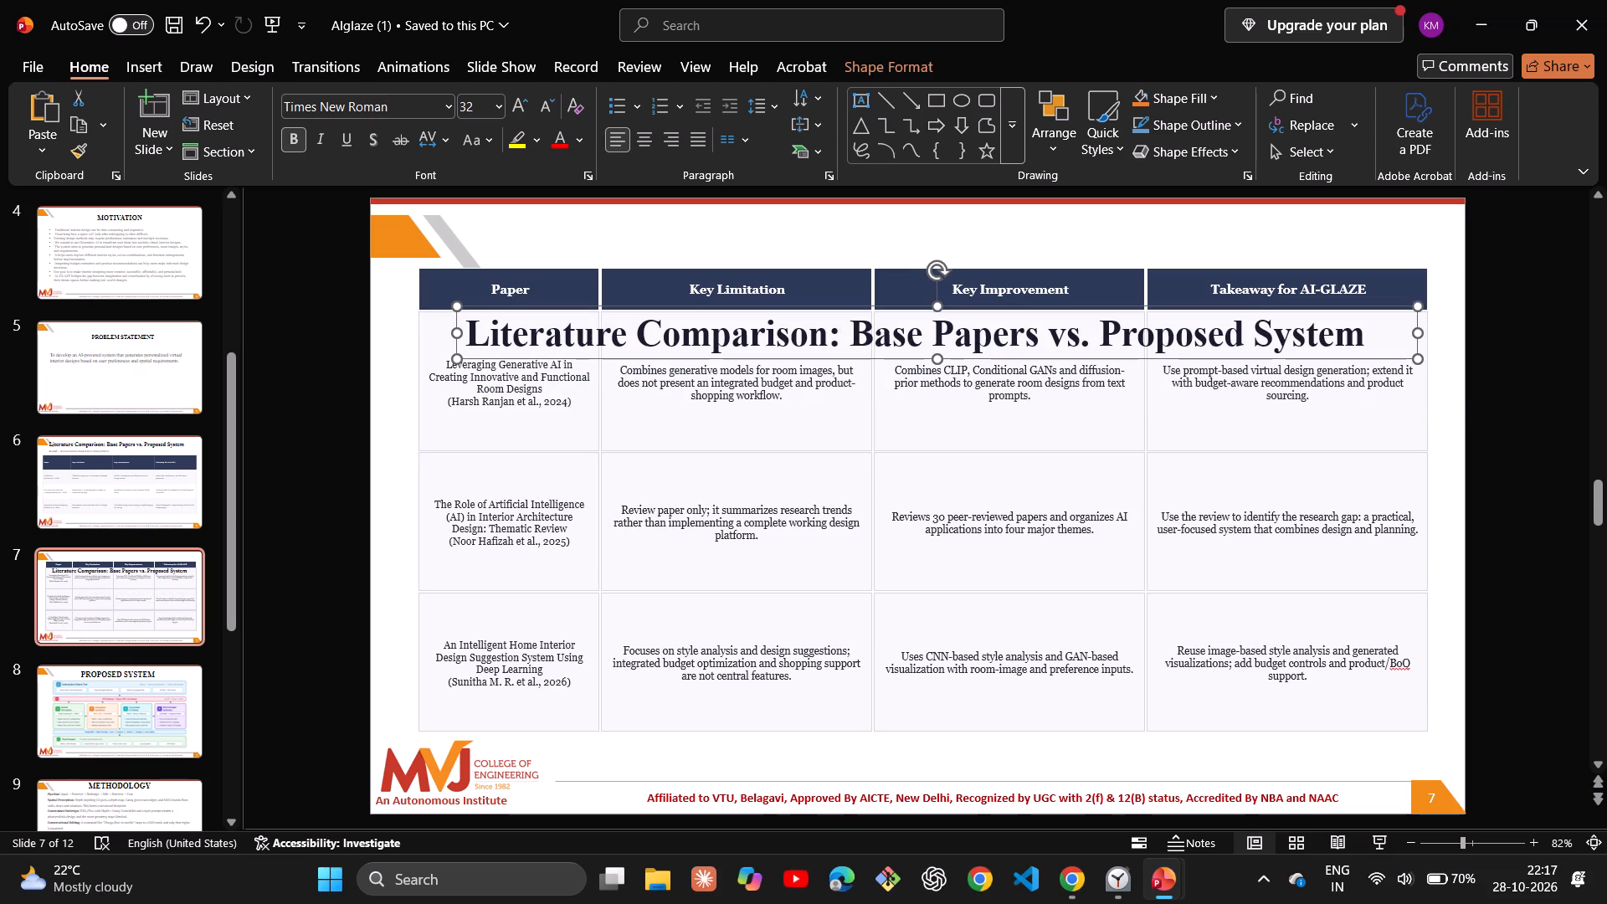
Set the font size of slide 7's title text to 28.
left_click(1167, 325)
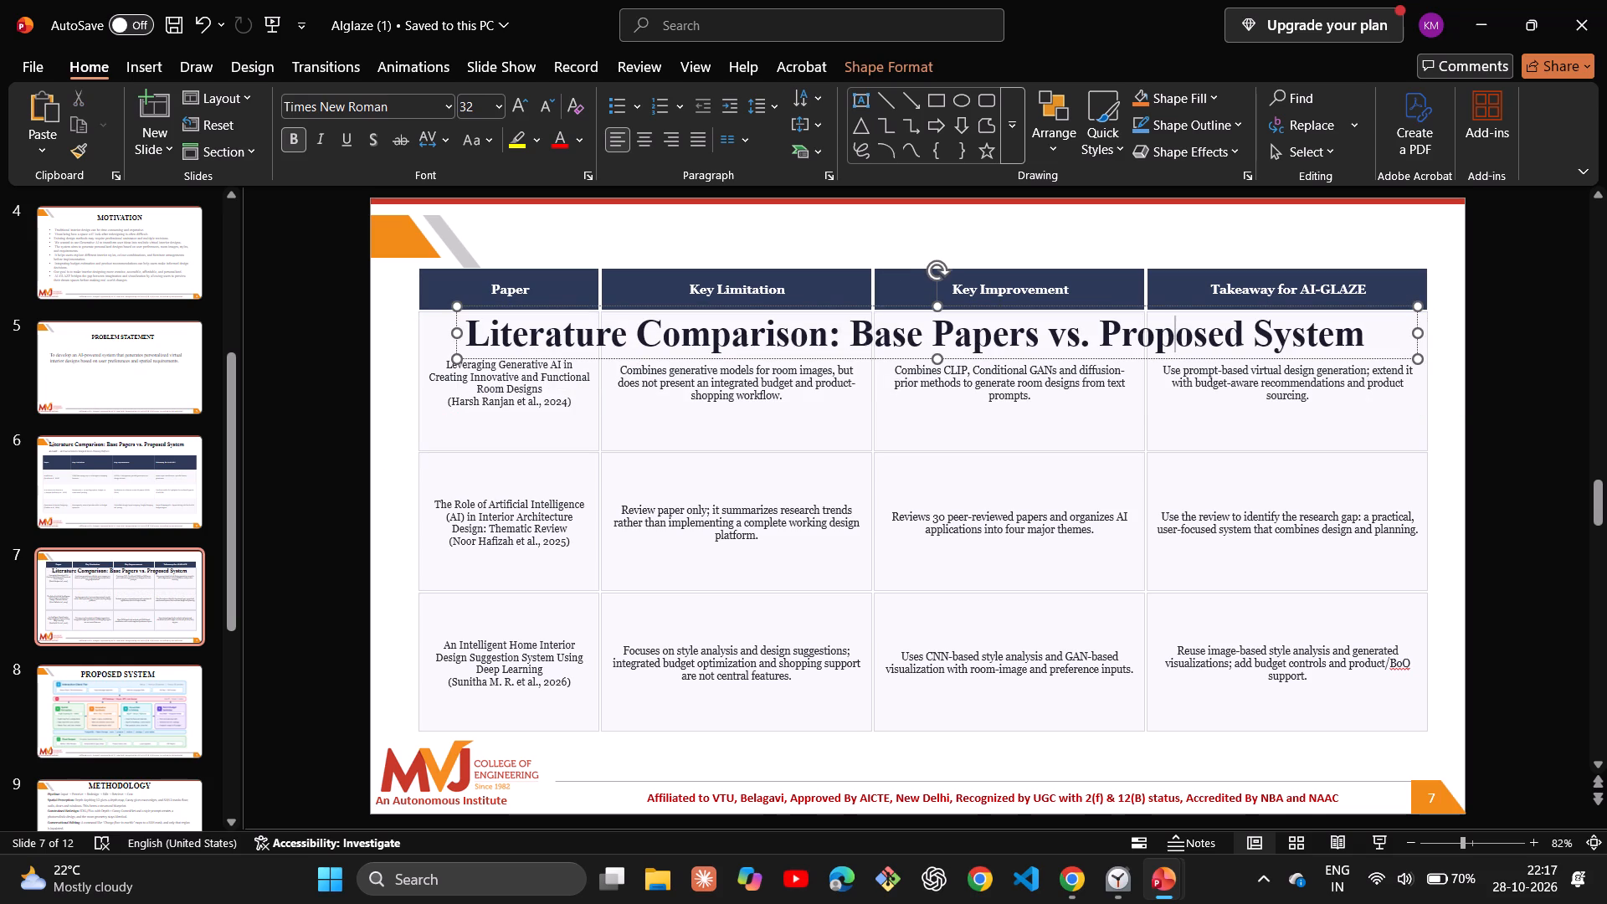
key("ctrl+a")
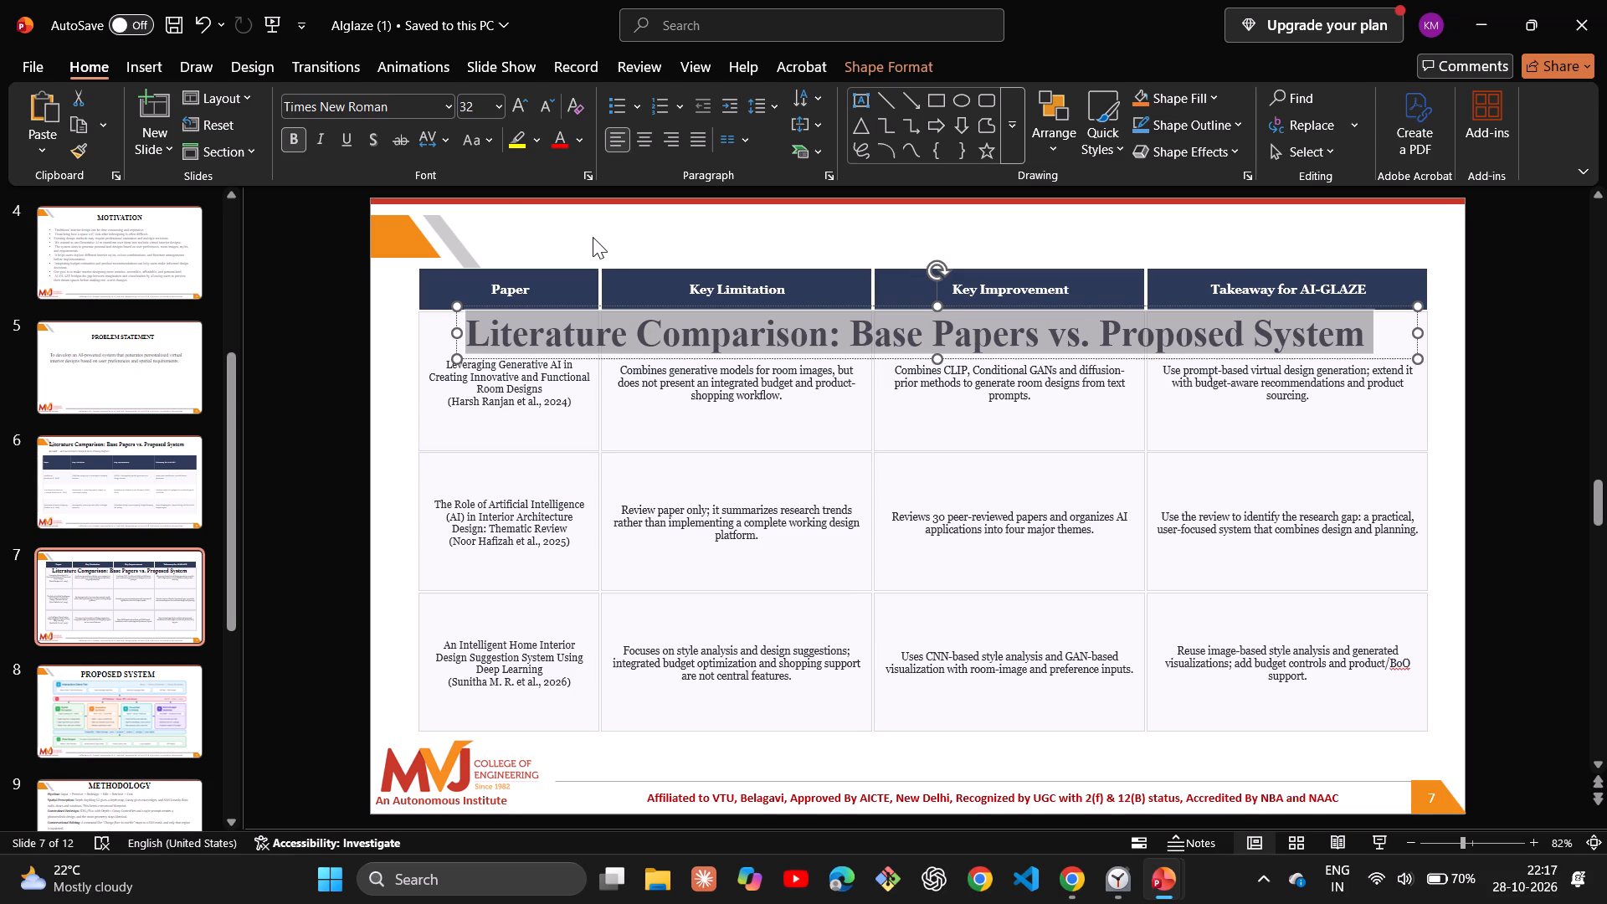
left_click(496, 111)
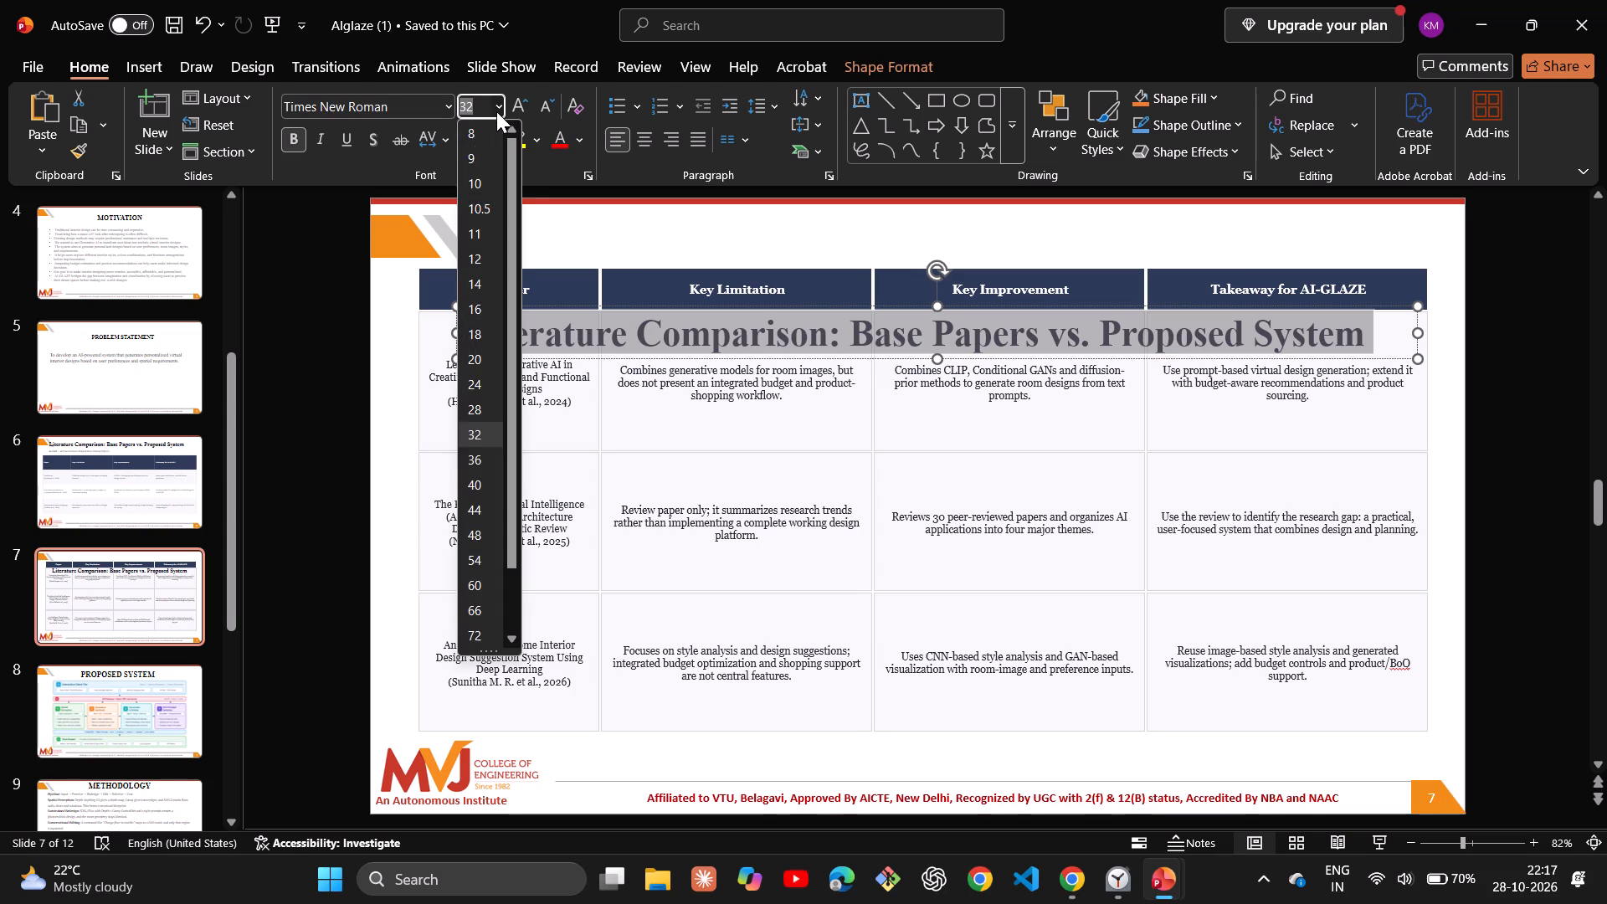
left_click(485, 405)
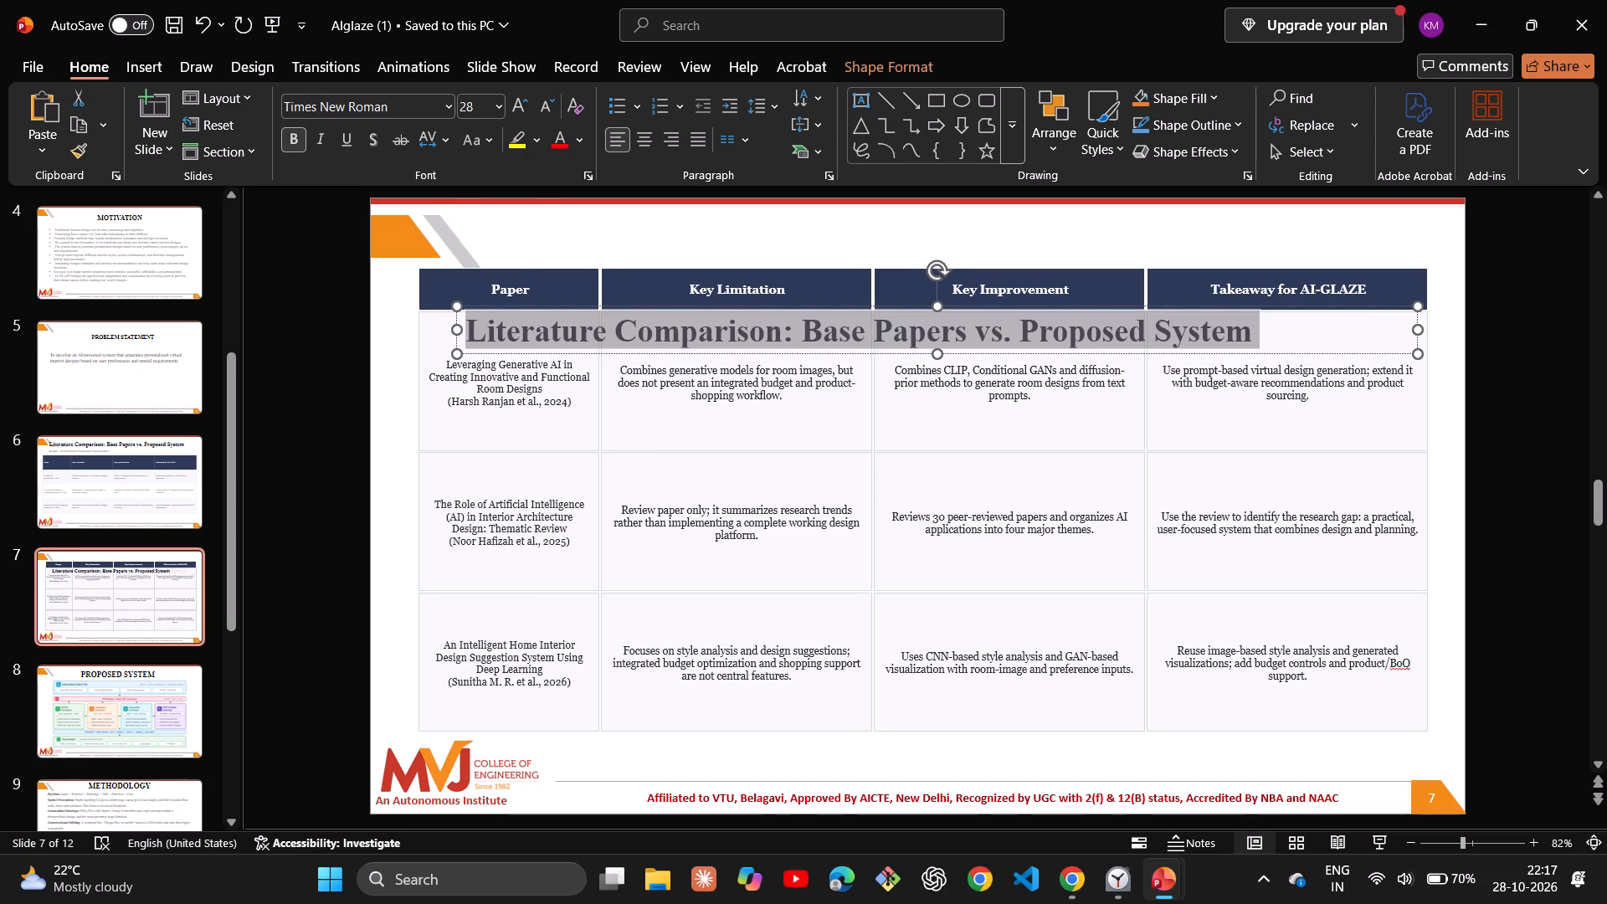
Move slide 7's title box above the table's header row, beside the corner decoration.
left_click_drag(726, 306, 721, 275)
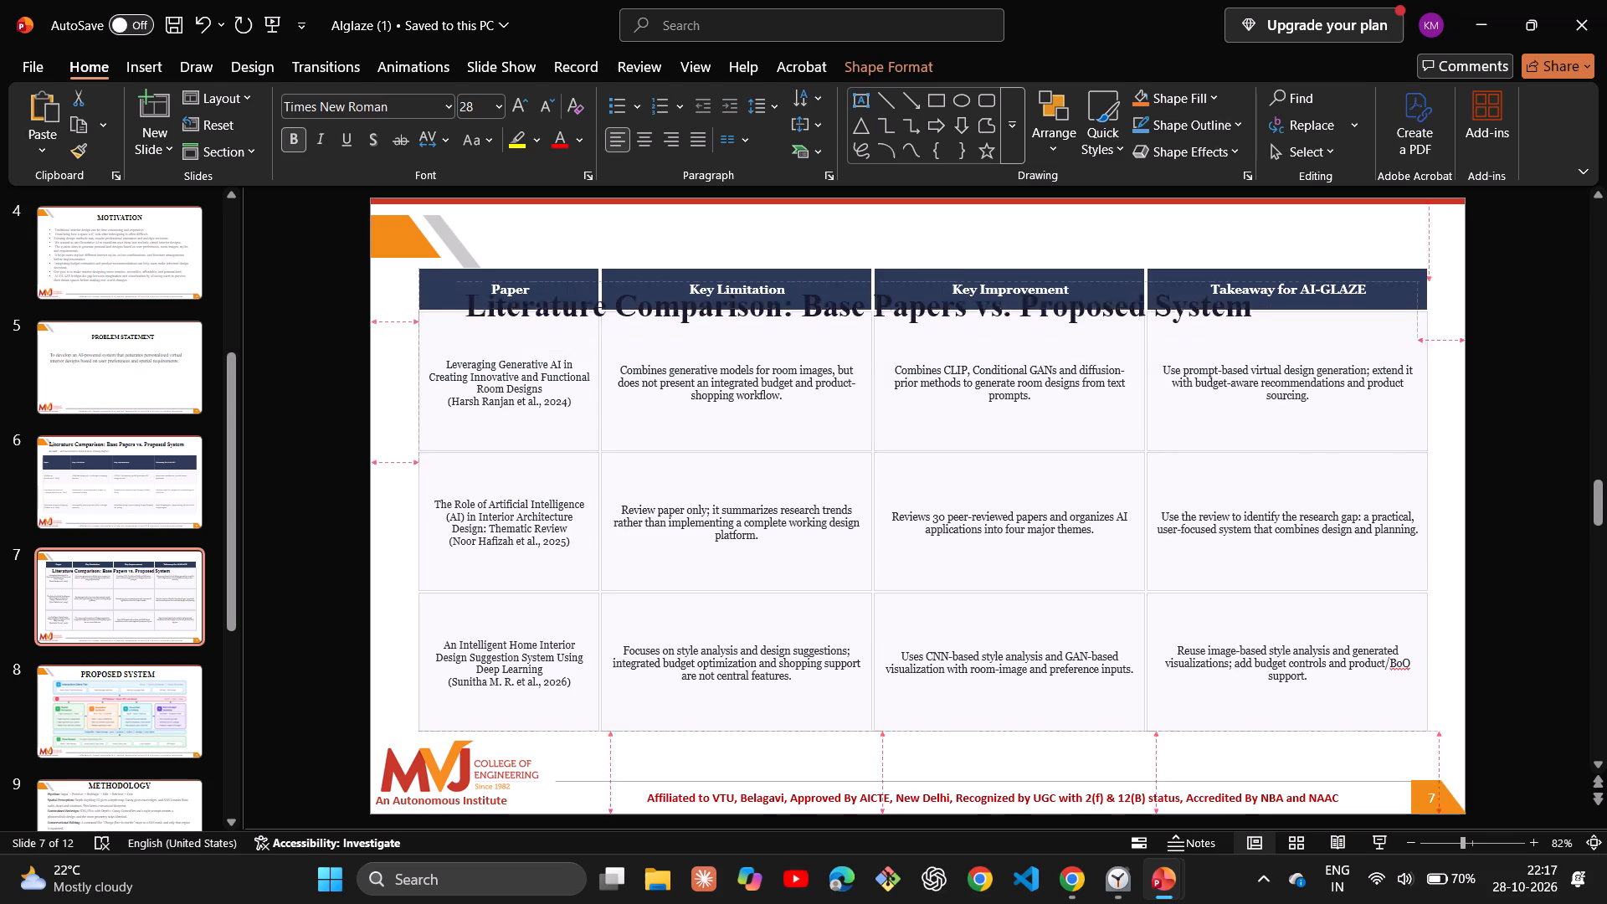
left_click_drag(721, 275, 743, 208)
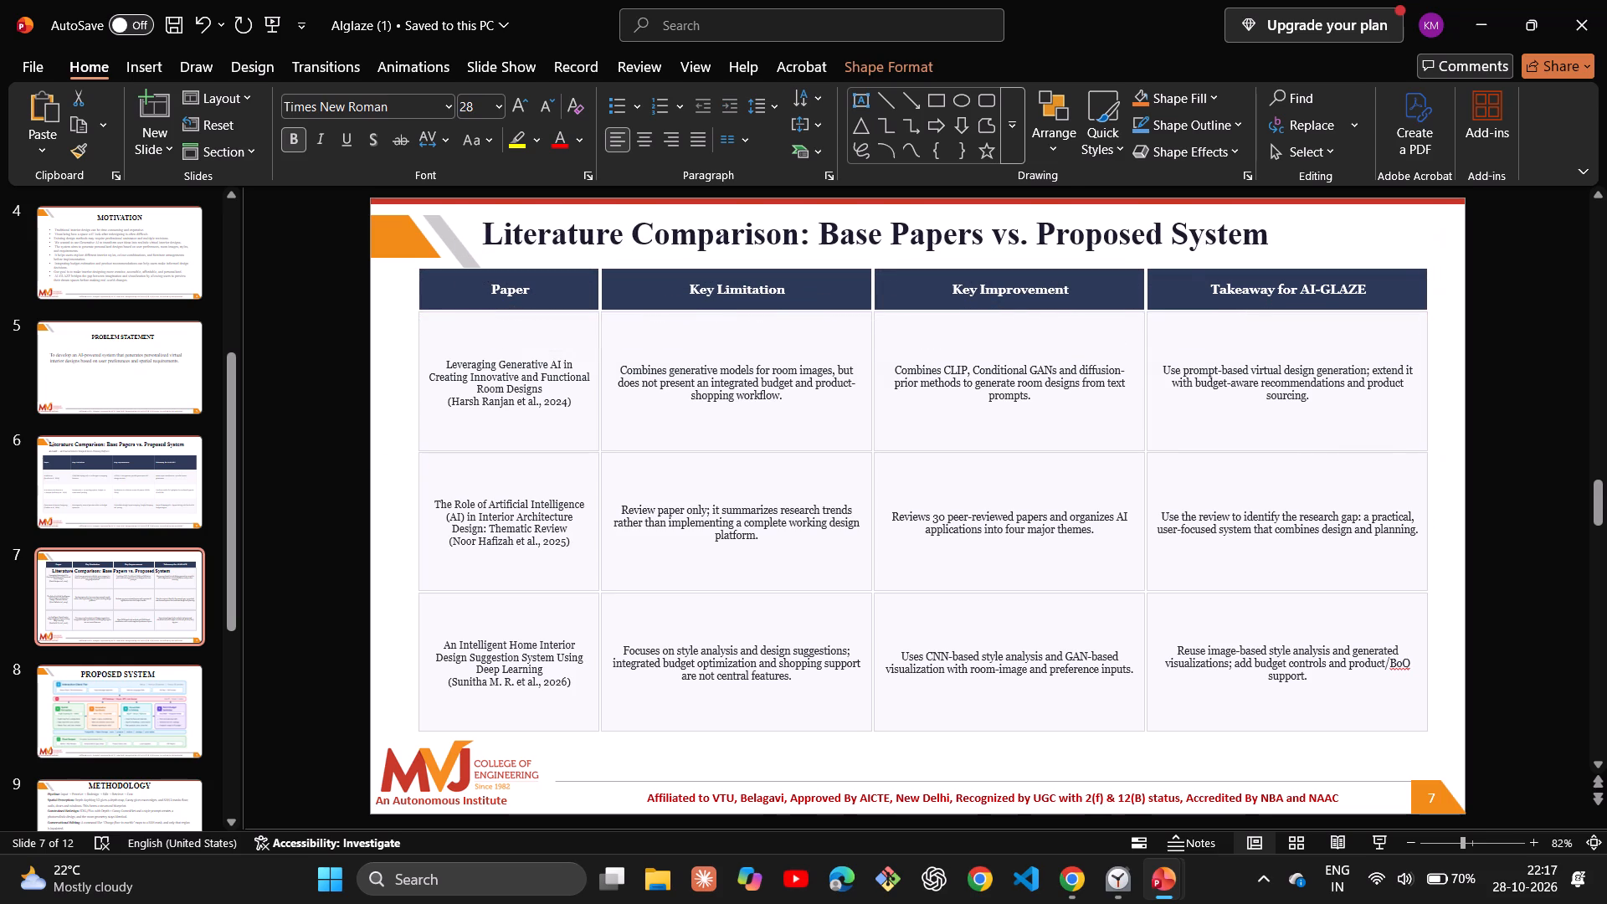
left_click_drag(743, 208, 738, 208)
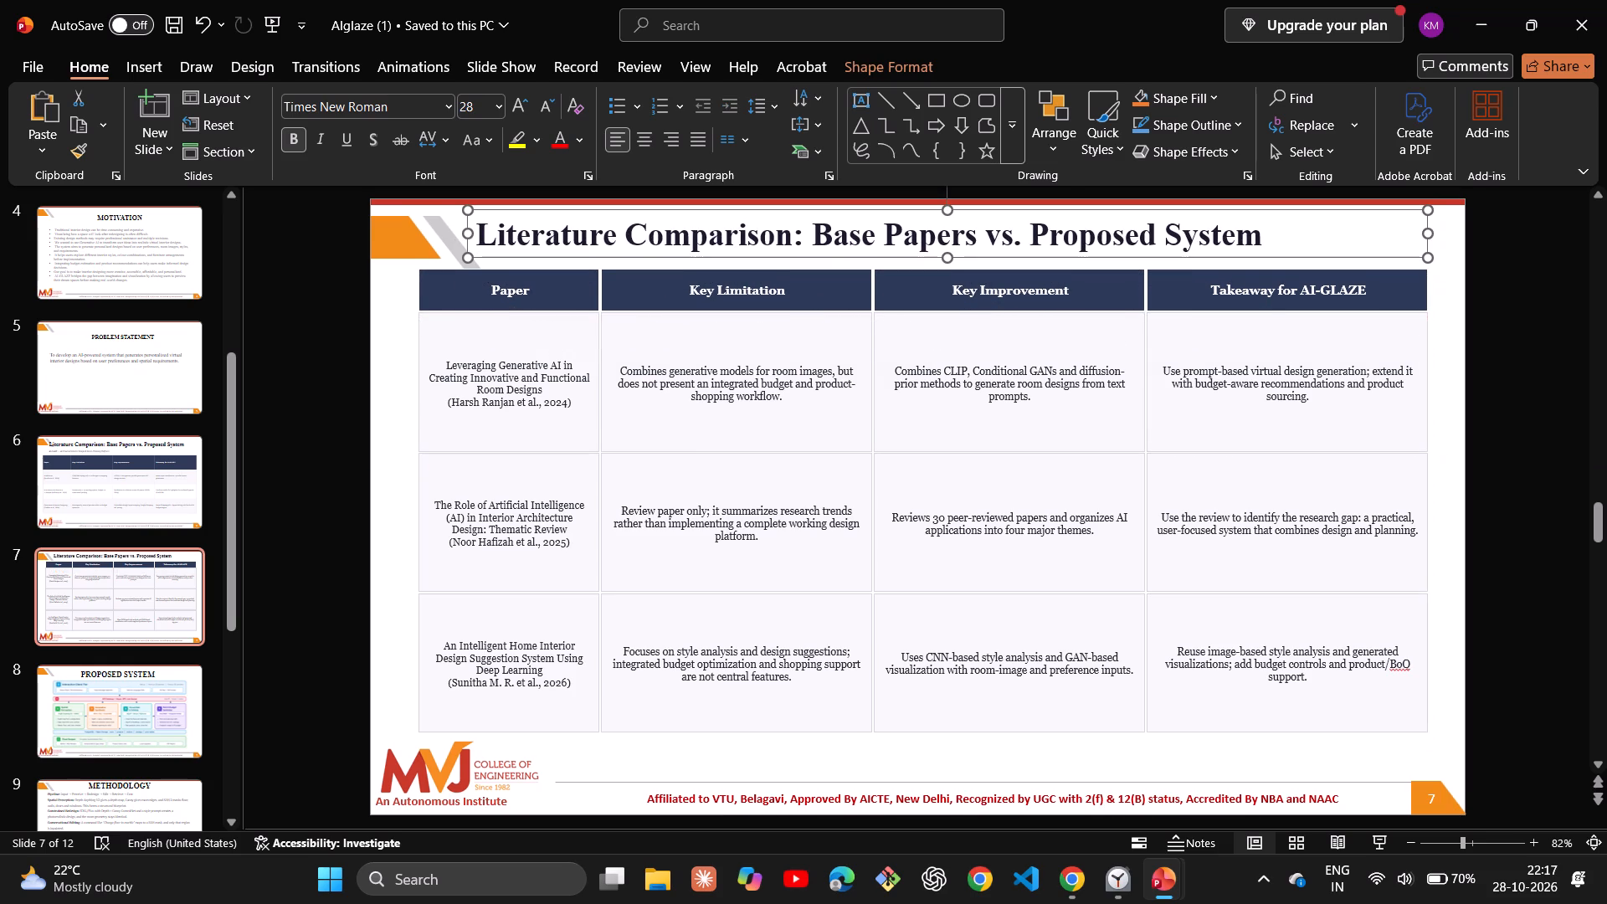
left_click(1513, 277)
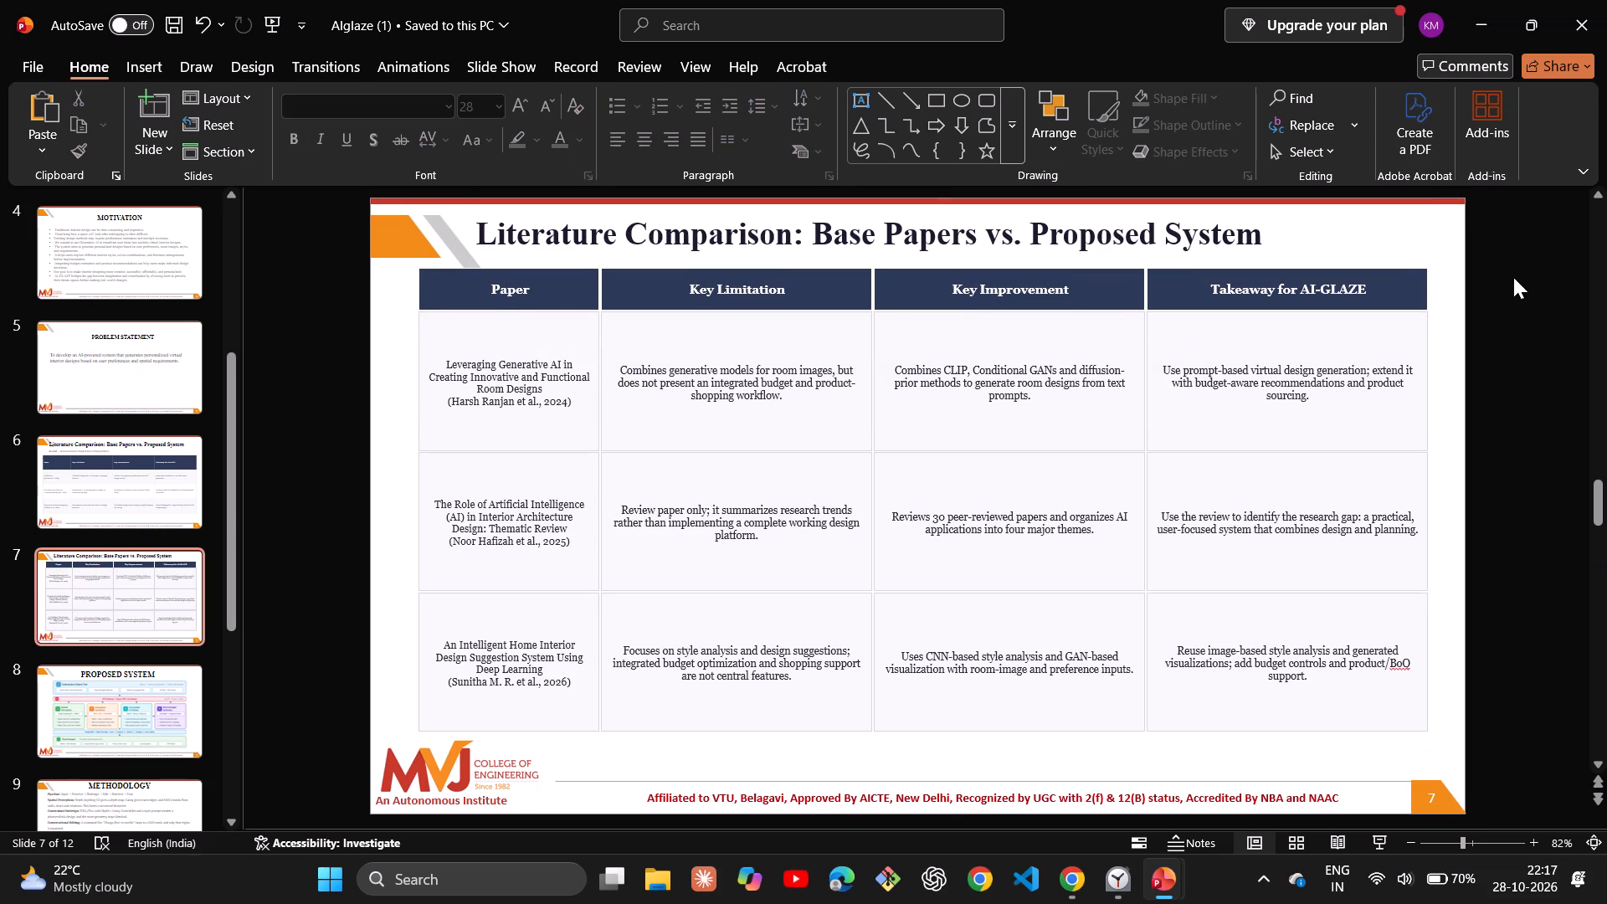
Review the presentation from the beginning, looking at the title slide and the AI-GLAZE overview slide.
scroll(145, 244, "up", 20)
scroll(145, 244, "up", 20)
scroll(145, 244, "up", 11)
scroll(140, 265, "up", 11)
left_click(150, 235)
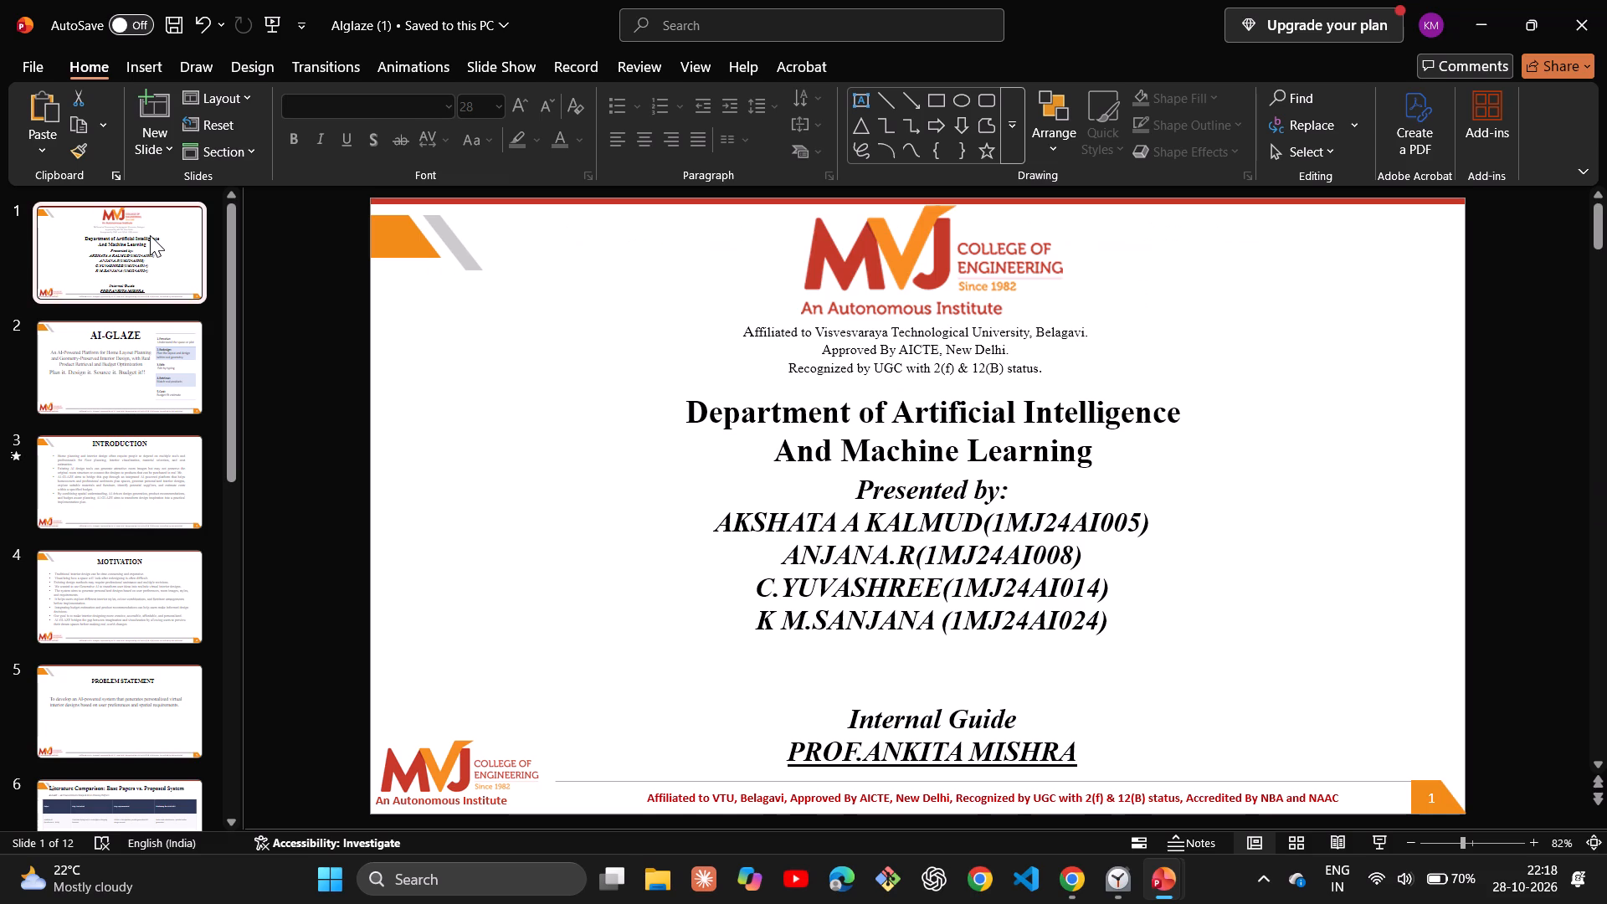
key("Right")
key("Right")
key("Right")
left_click(132, 360)
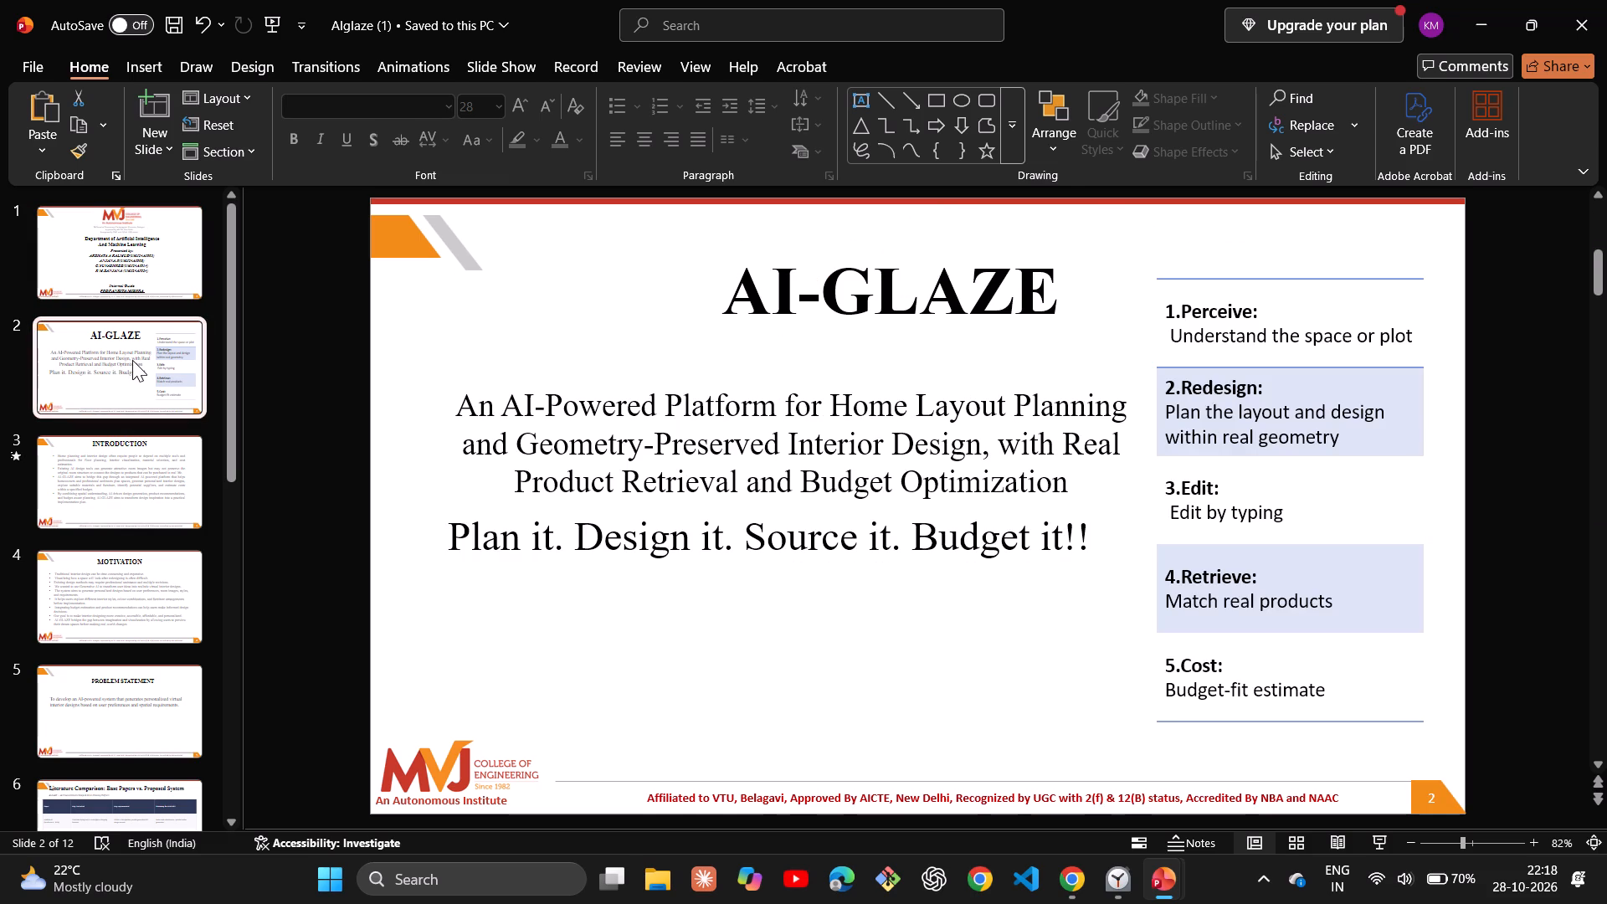
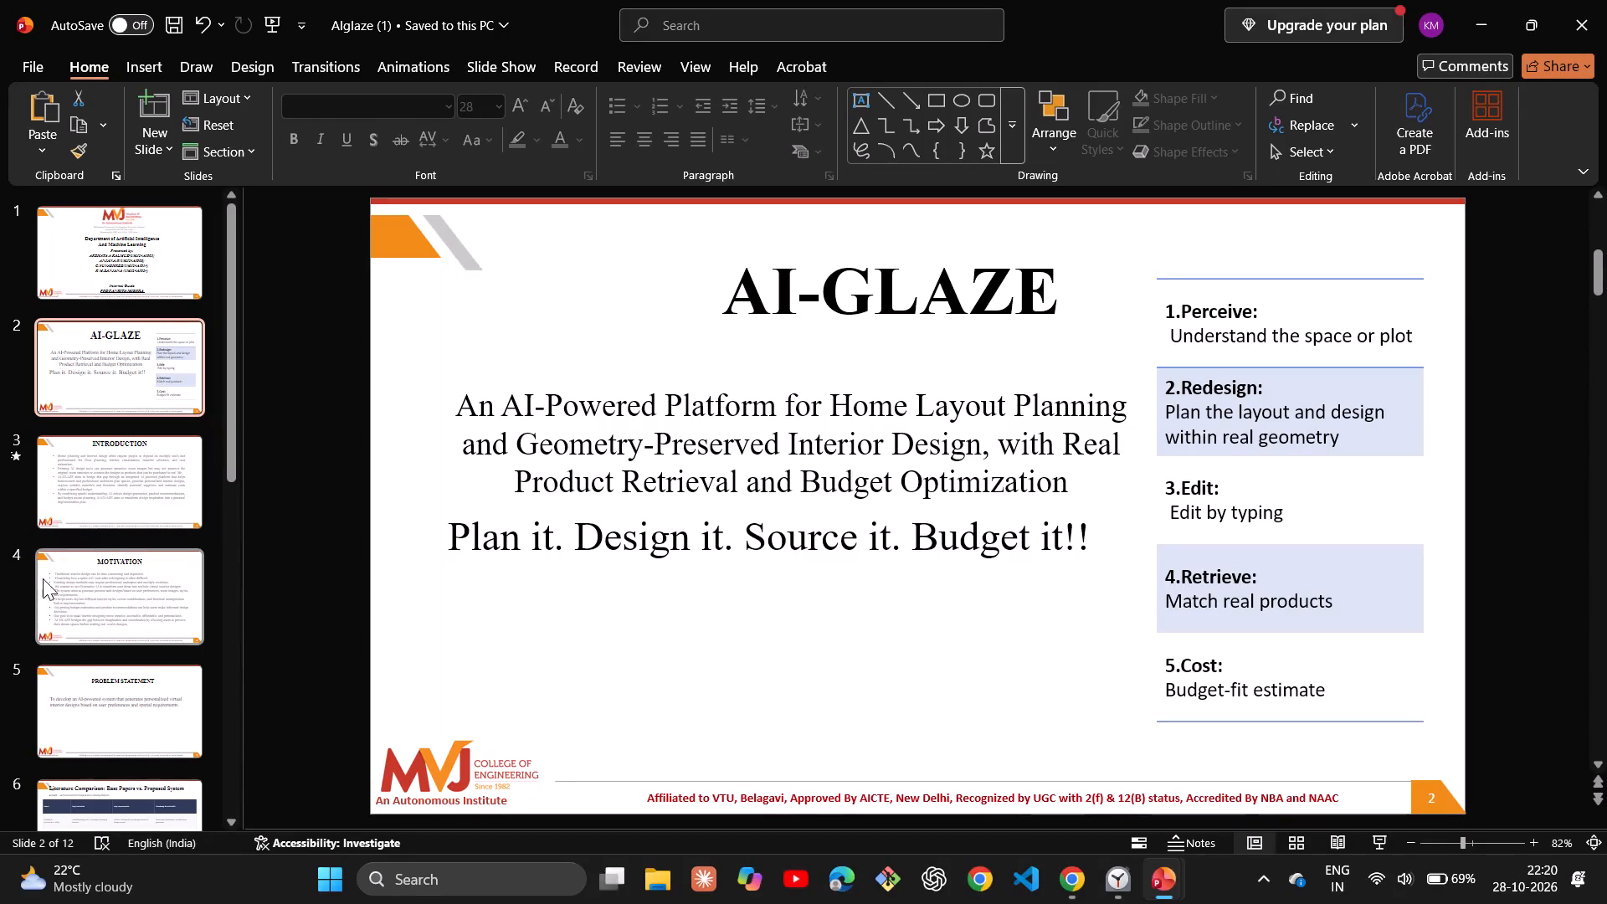
Continue reviewing the presentation through the Introduction, Motivation and Problem Statement slides.
left_click(117, 474)
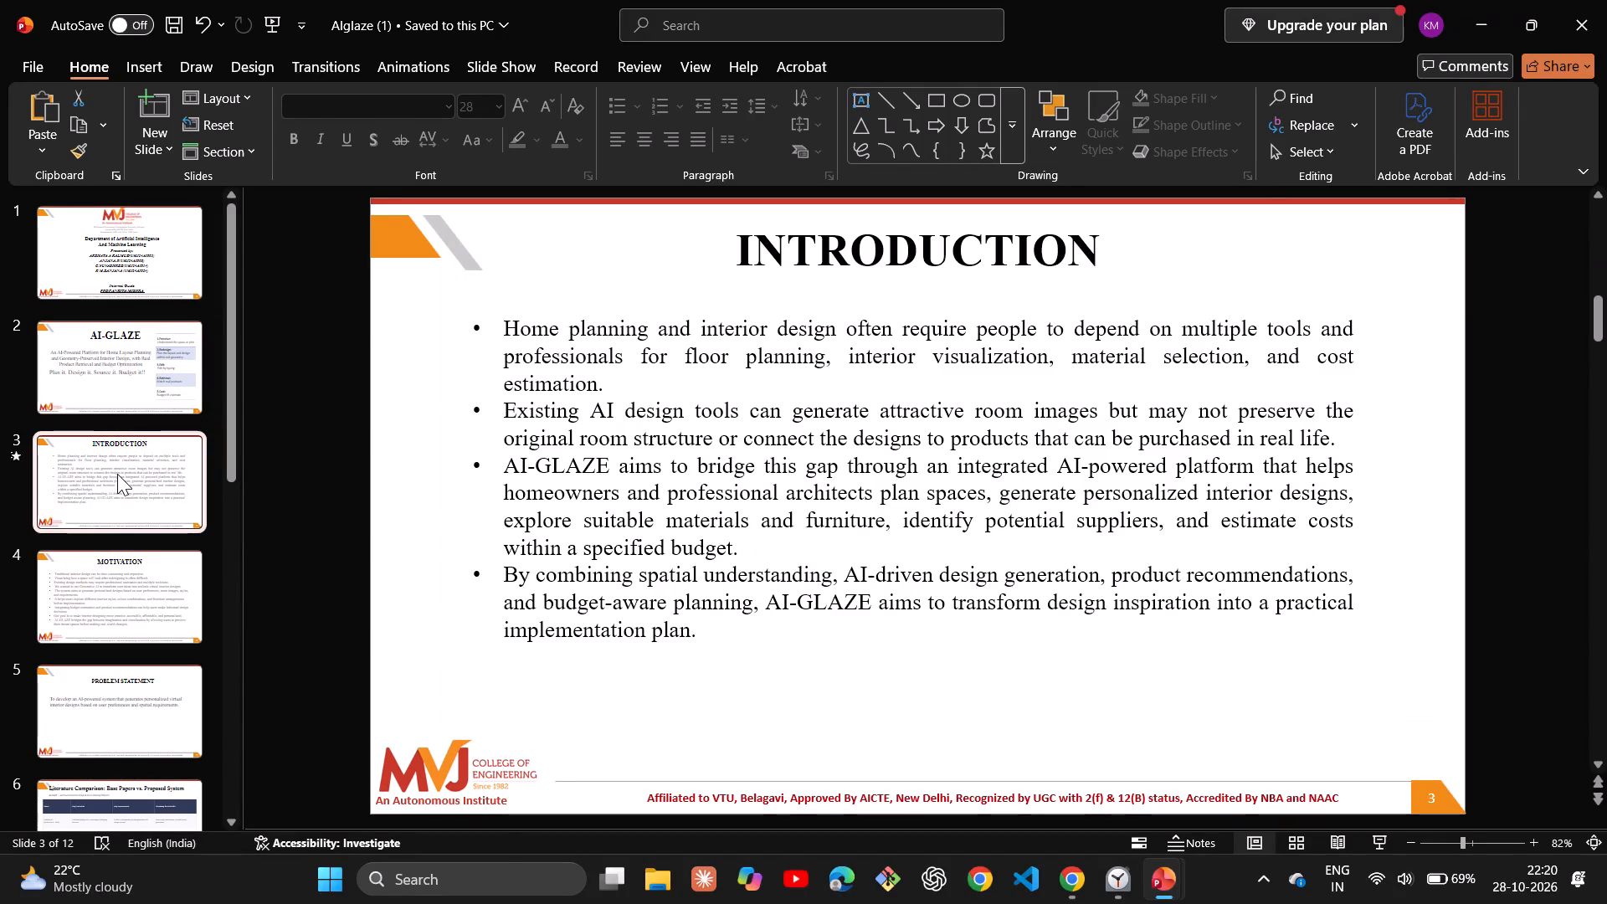
left_click(139, 587)
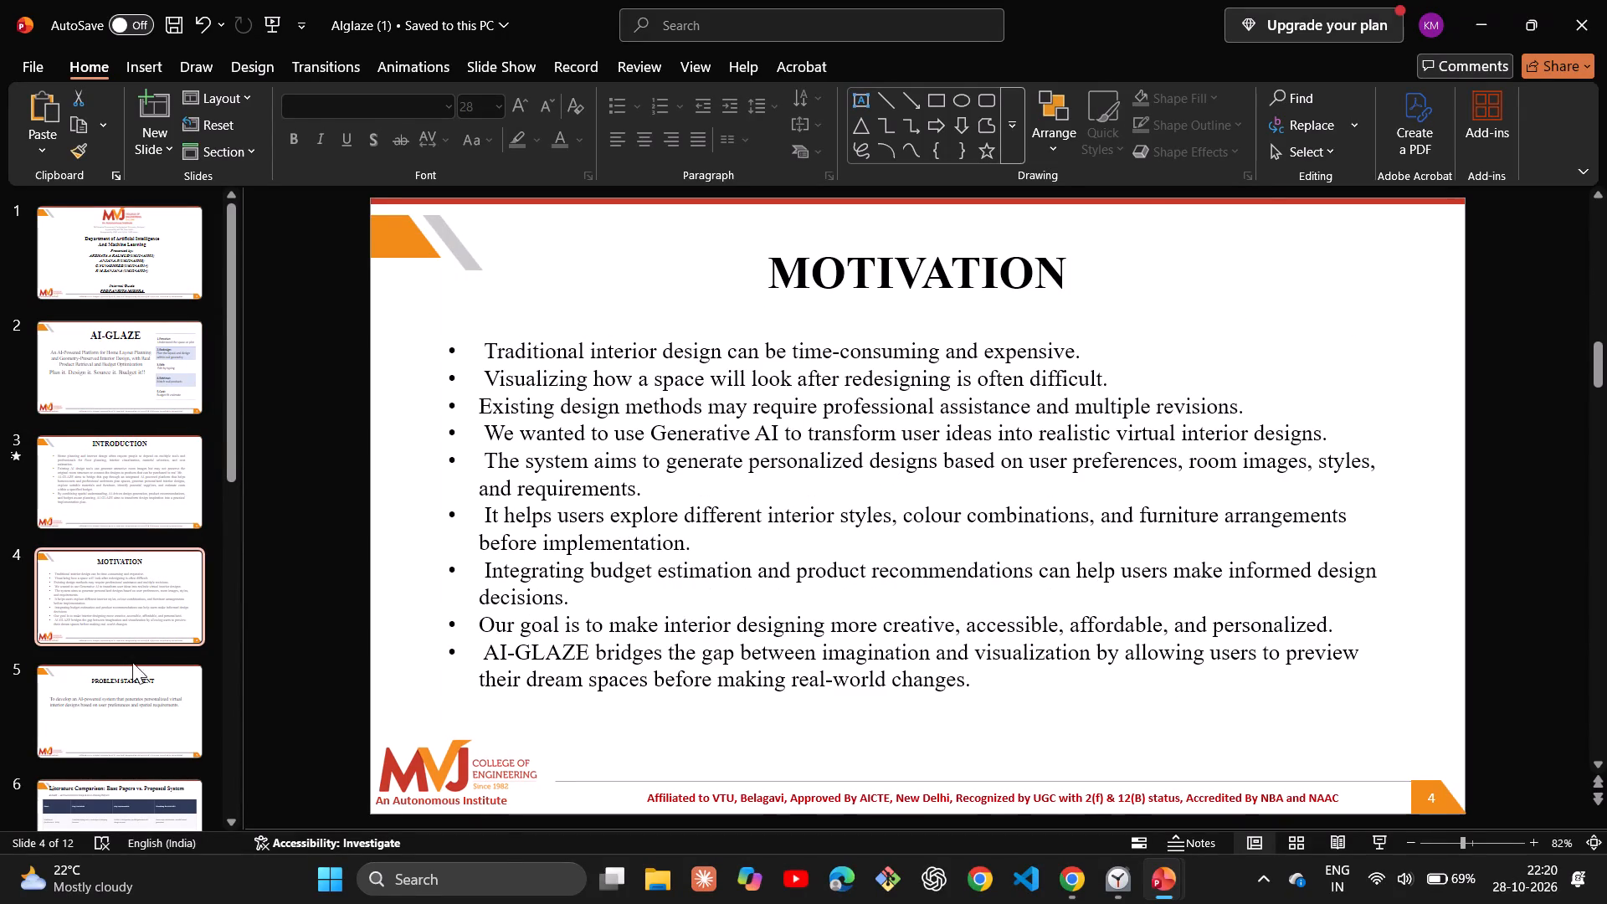
left_click(123, 702)
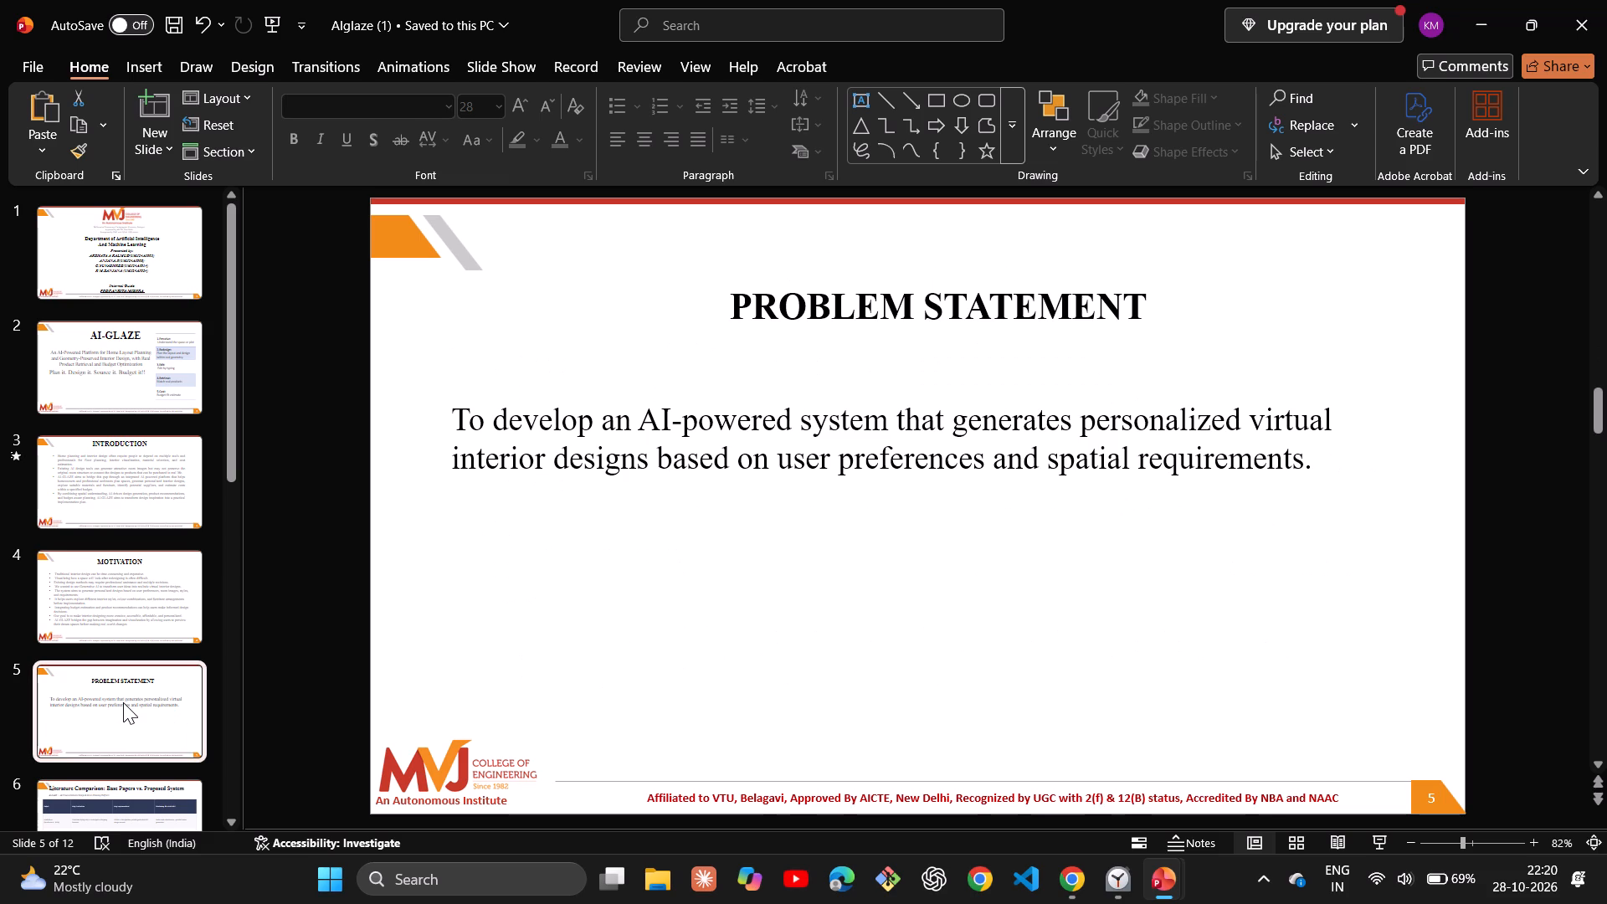
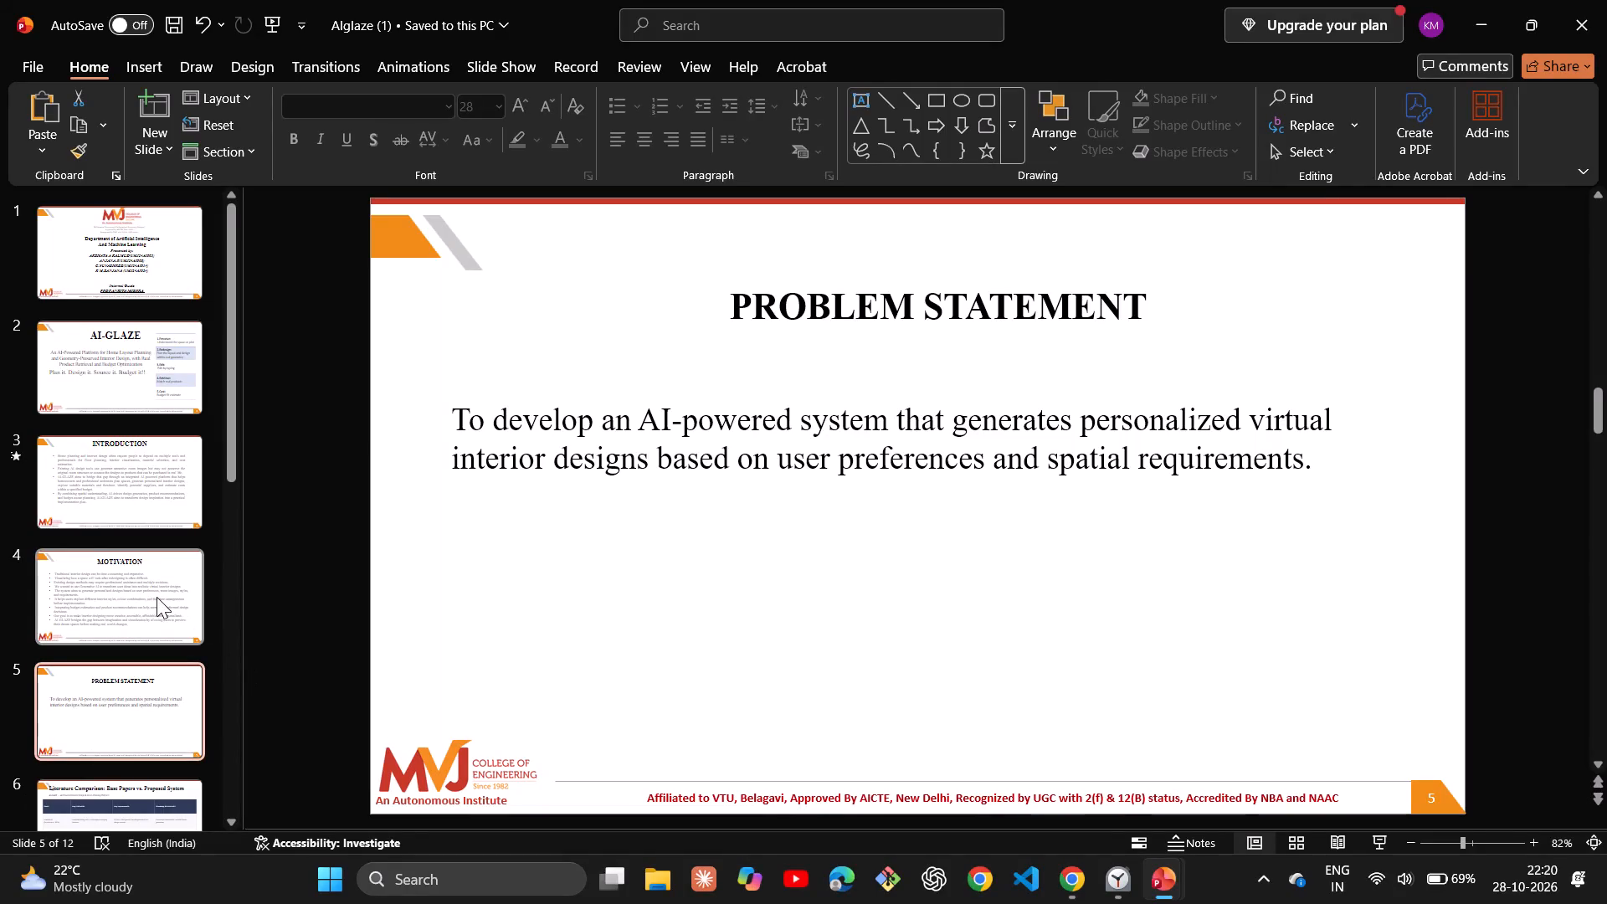
Copy the flowchart picture from the Flowchart slide, slide 10, and check the Proposed System slide against it.
scroll(157, 597, "down", 3)
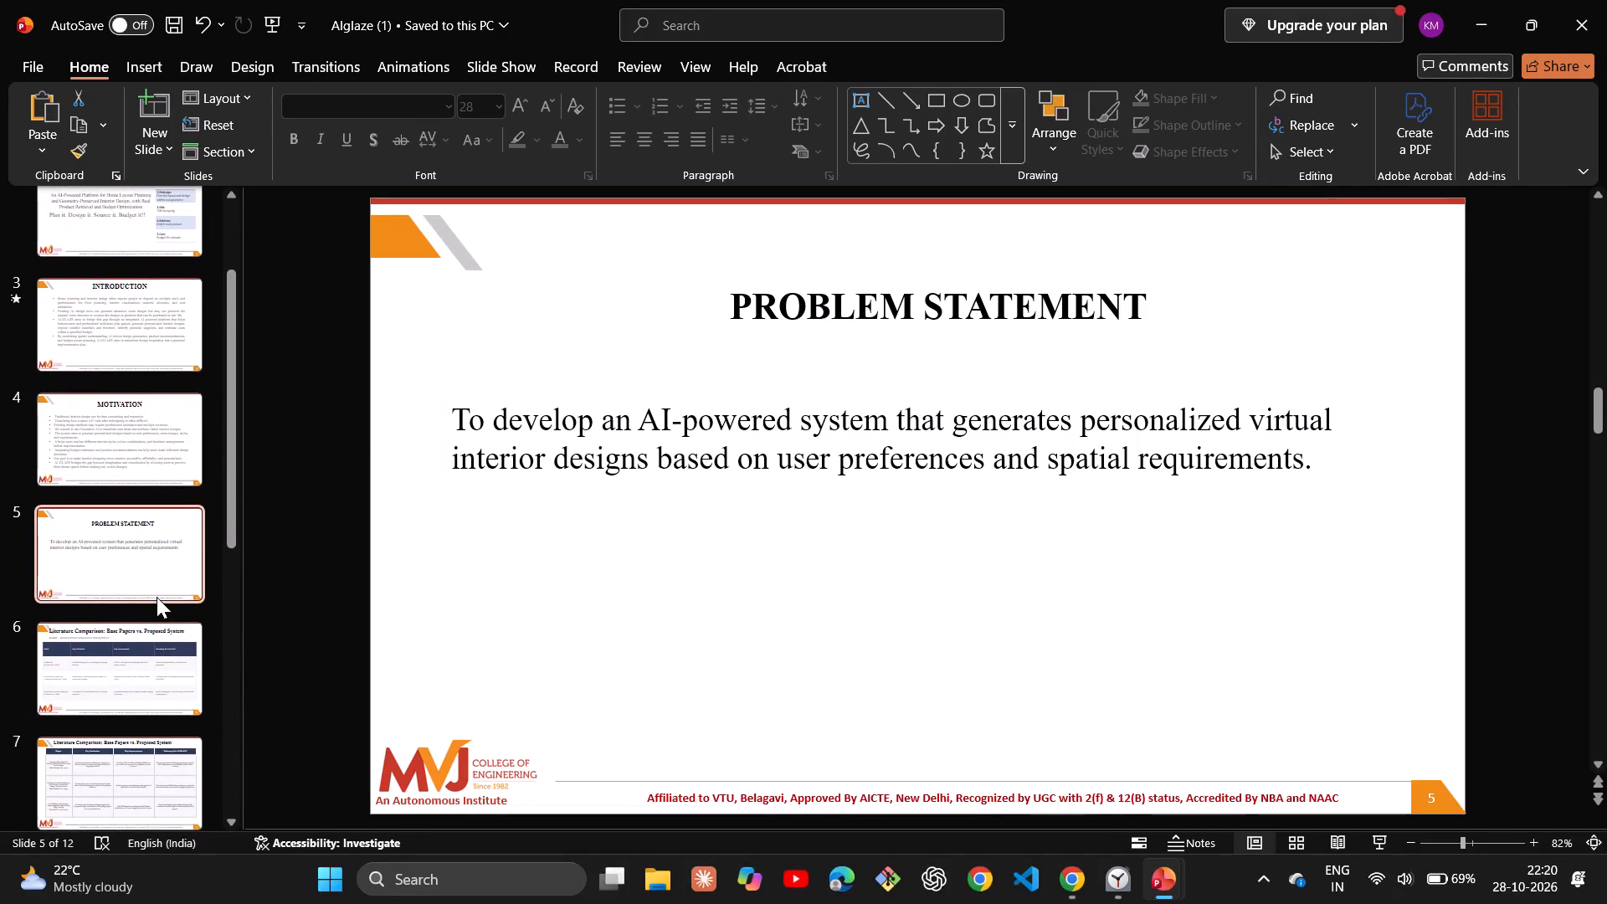
scroll(157, 597, "down", 4)
left_click(126, 504)
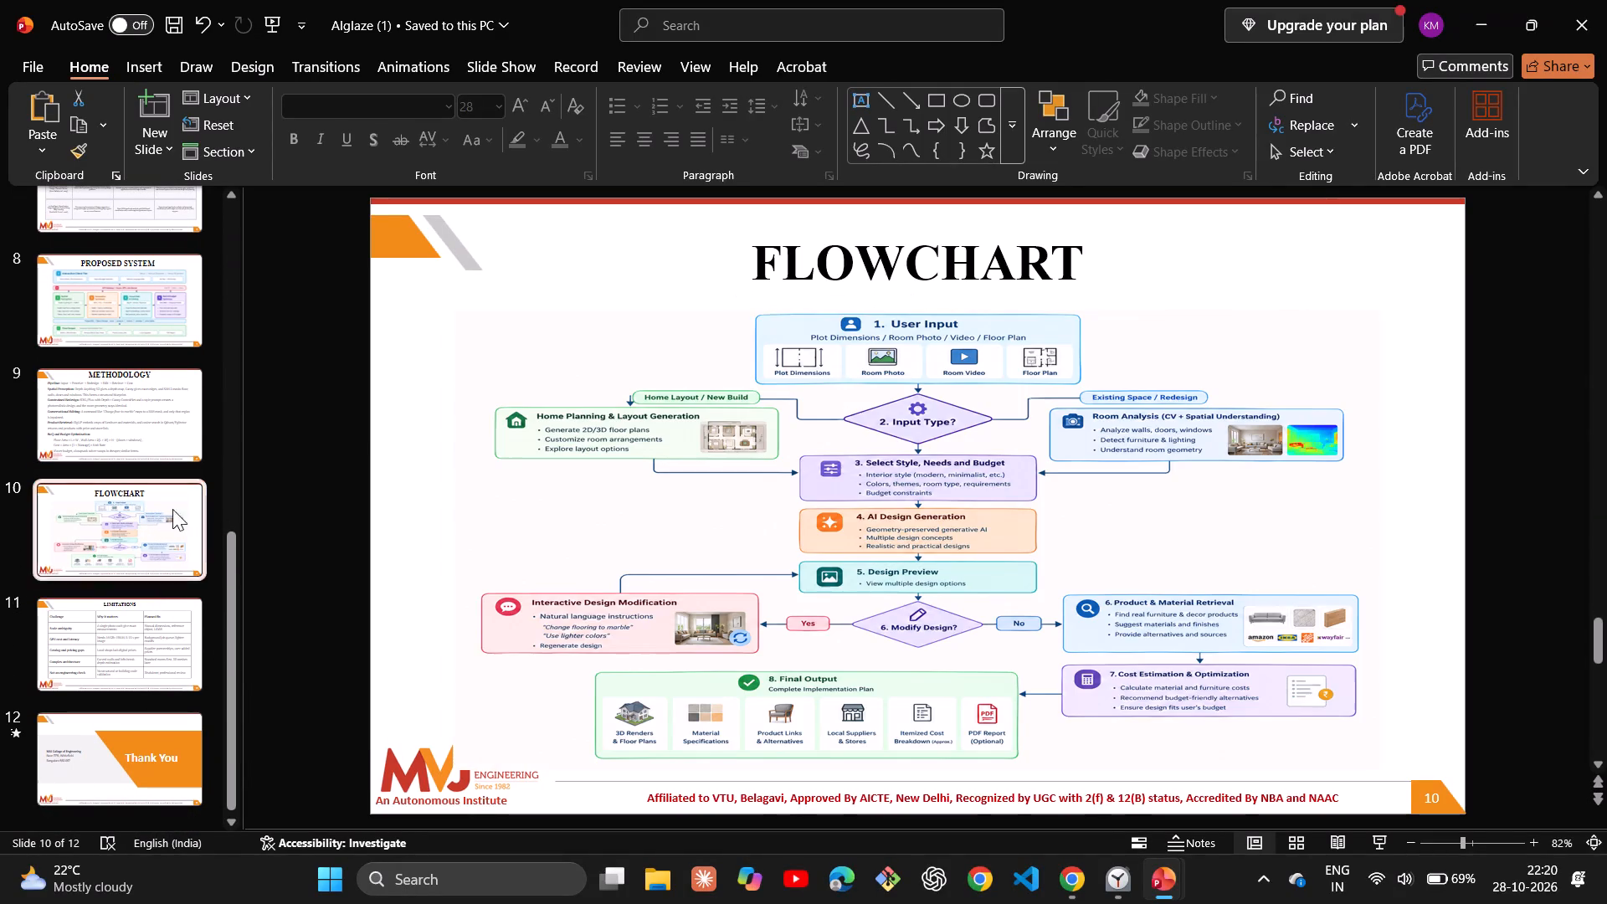
left_click(952, 348)
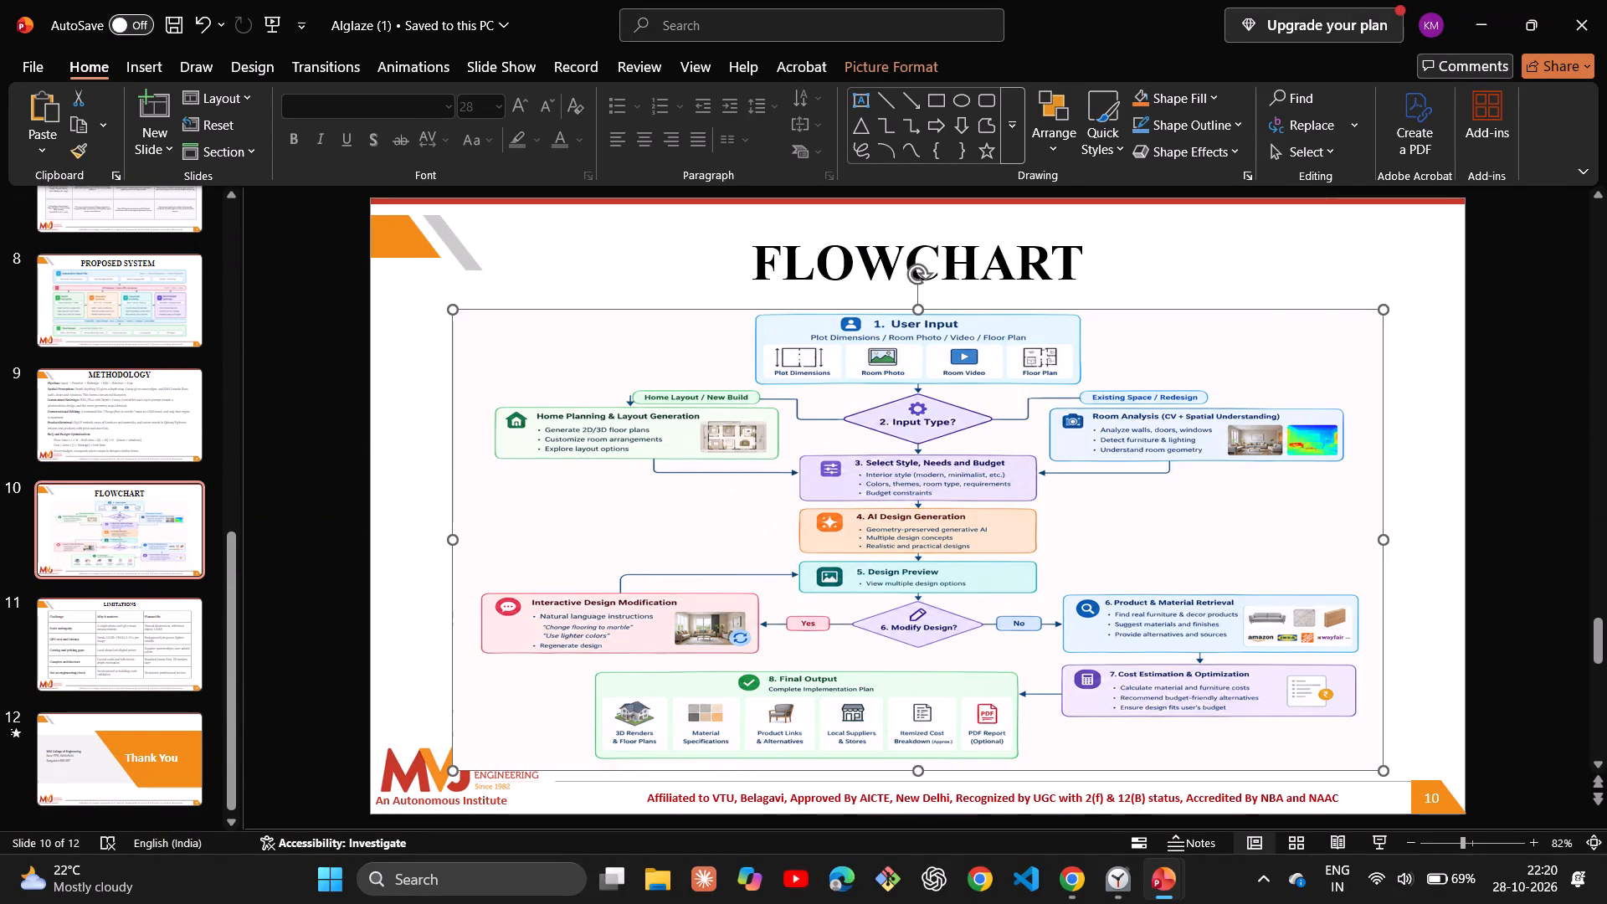
key("ctrl+c")
left_click(165, 309)
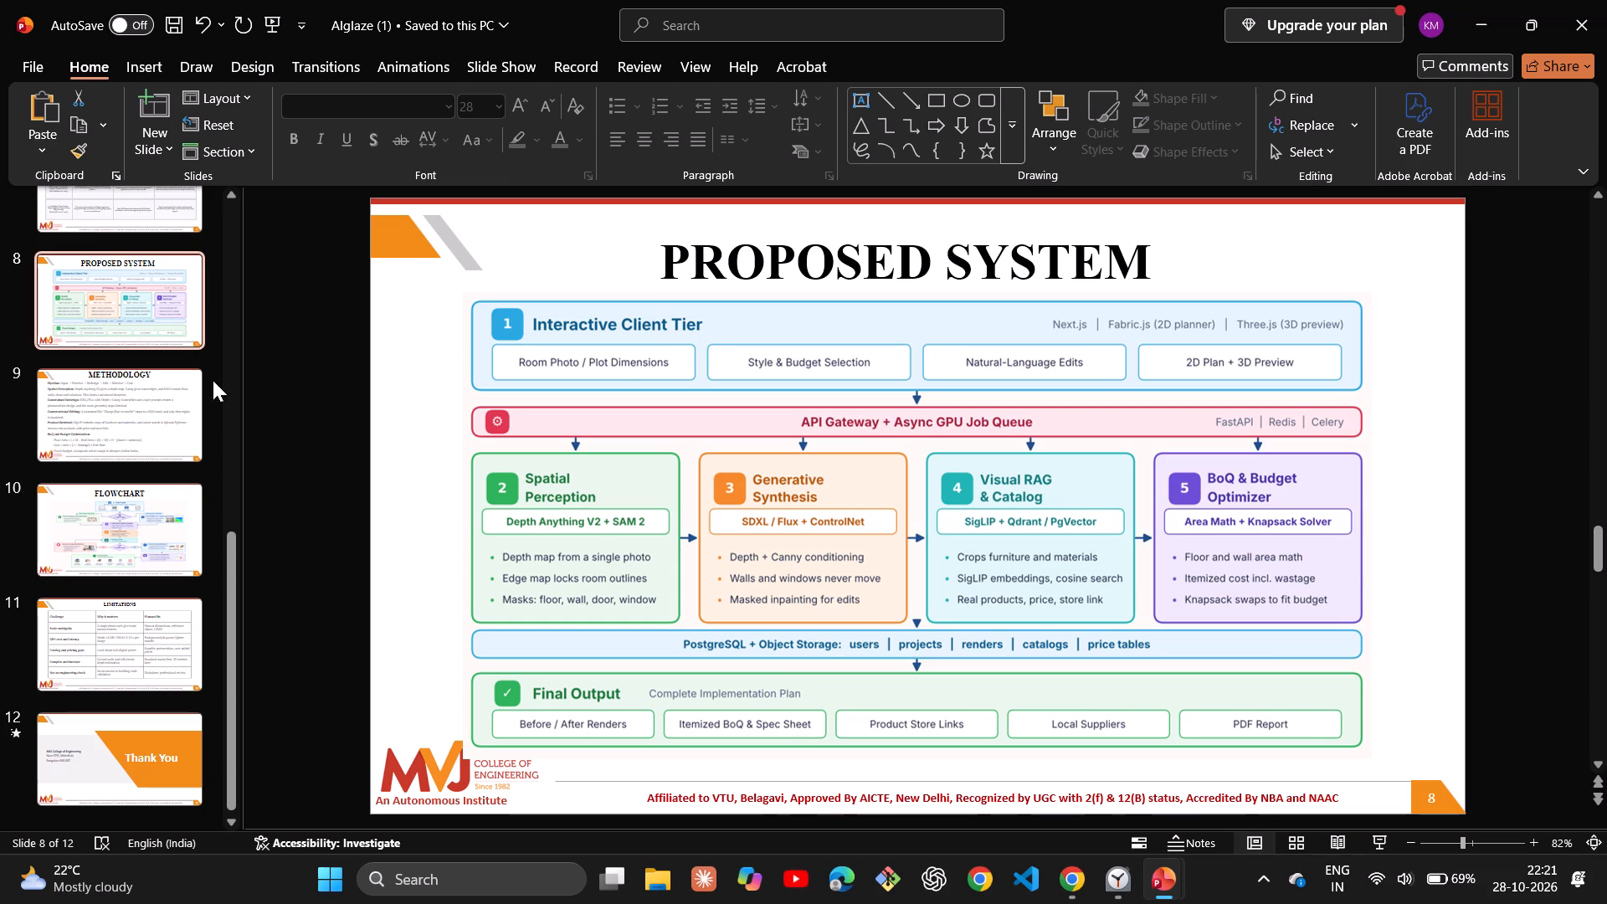
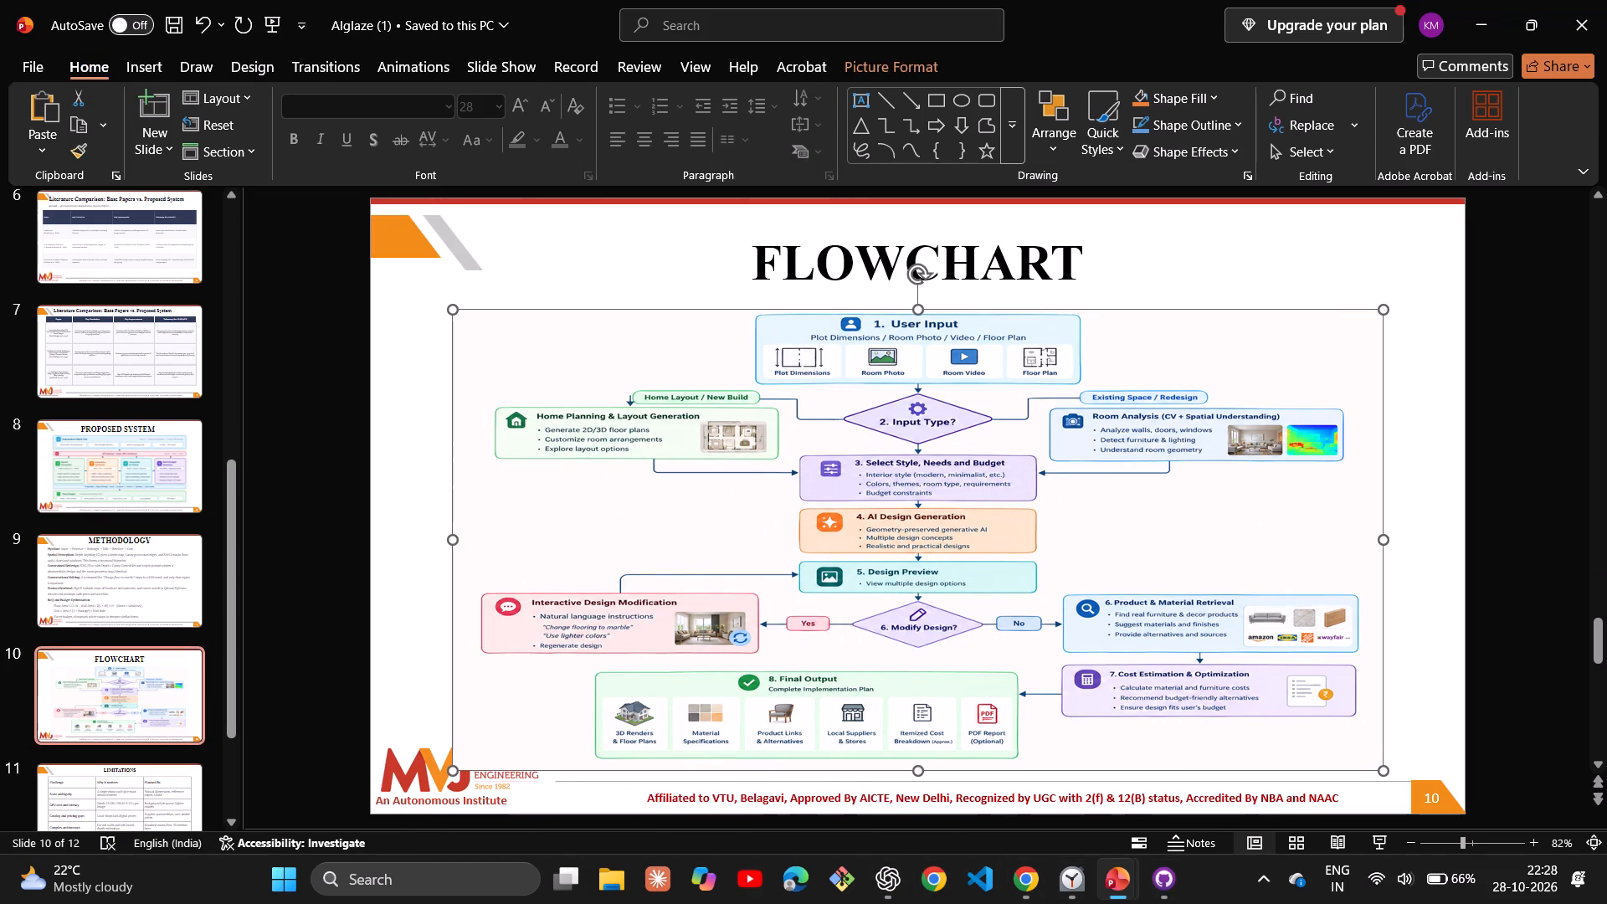
left_click(157, 63)
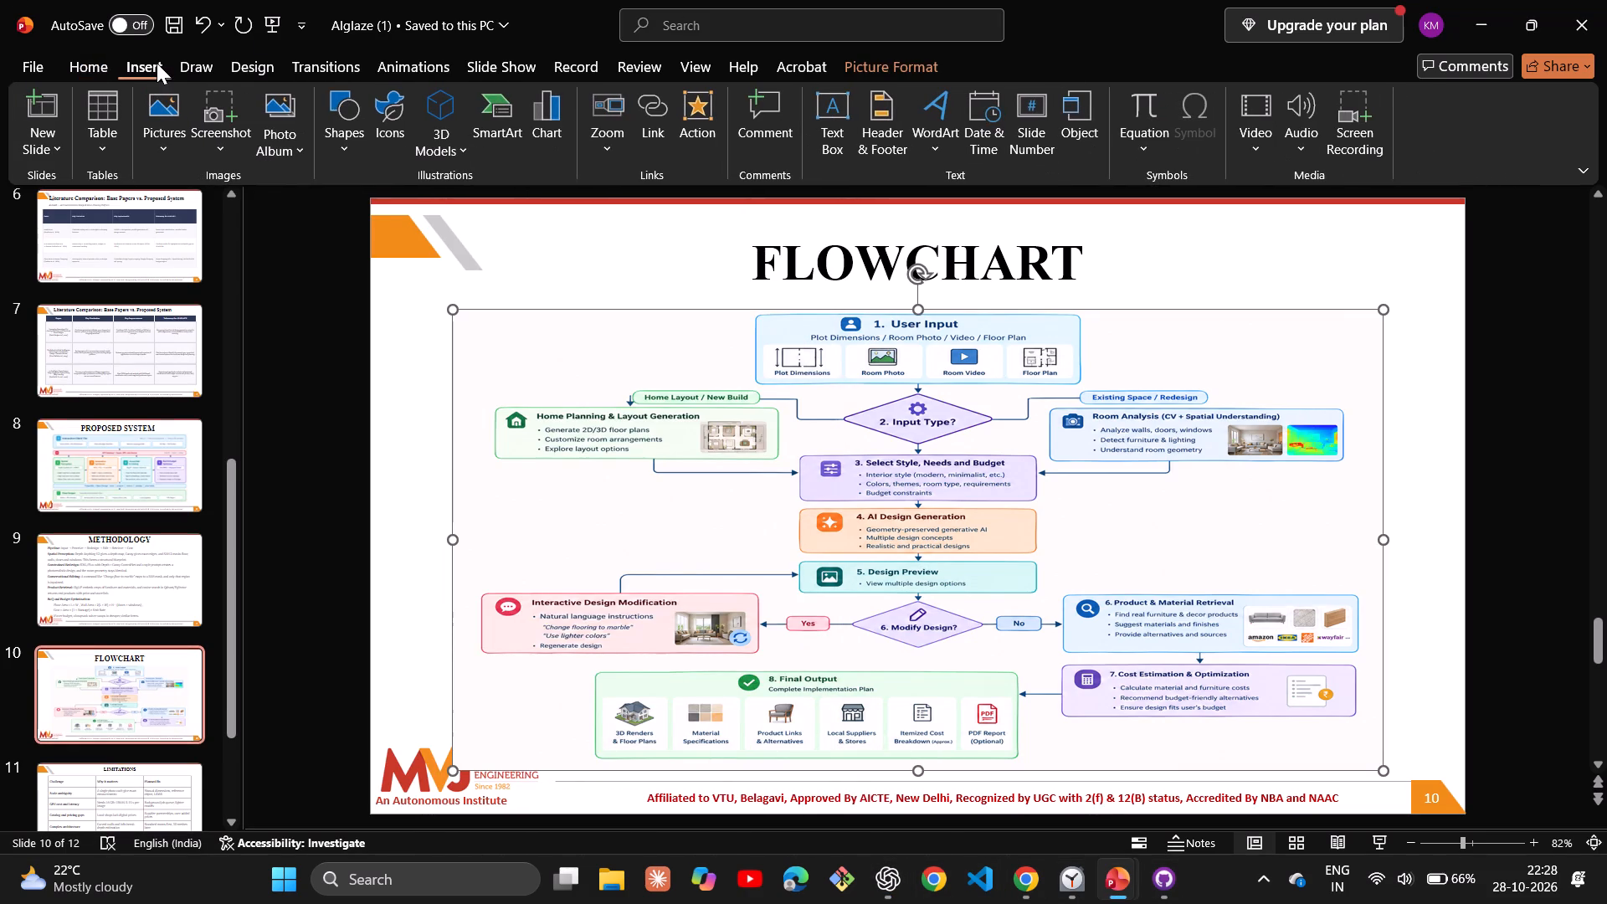
left_click(162, 150)
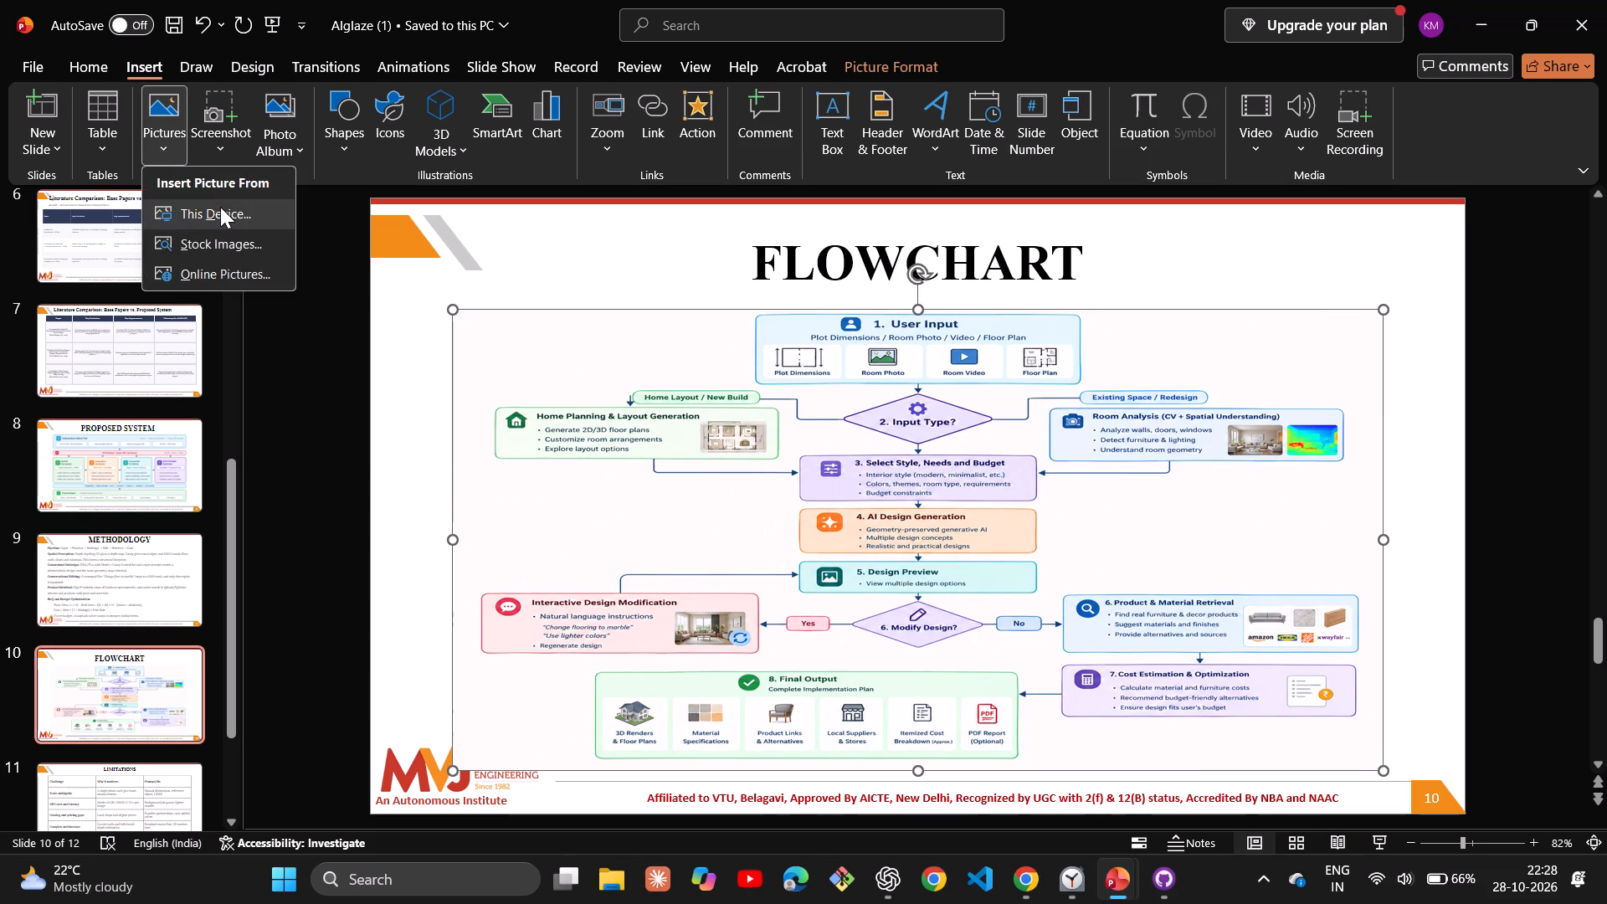
left_click(220, 207)
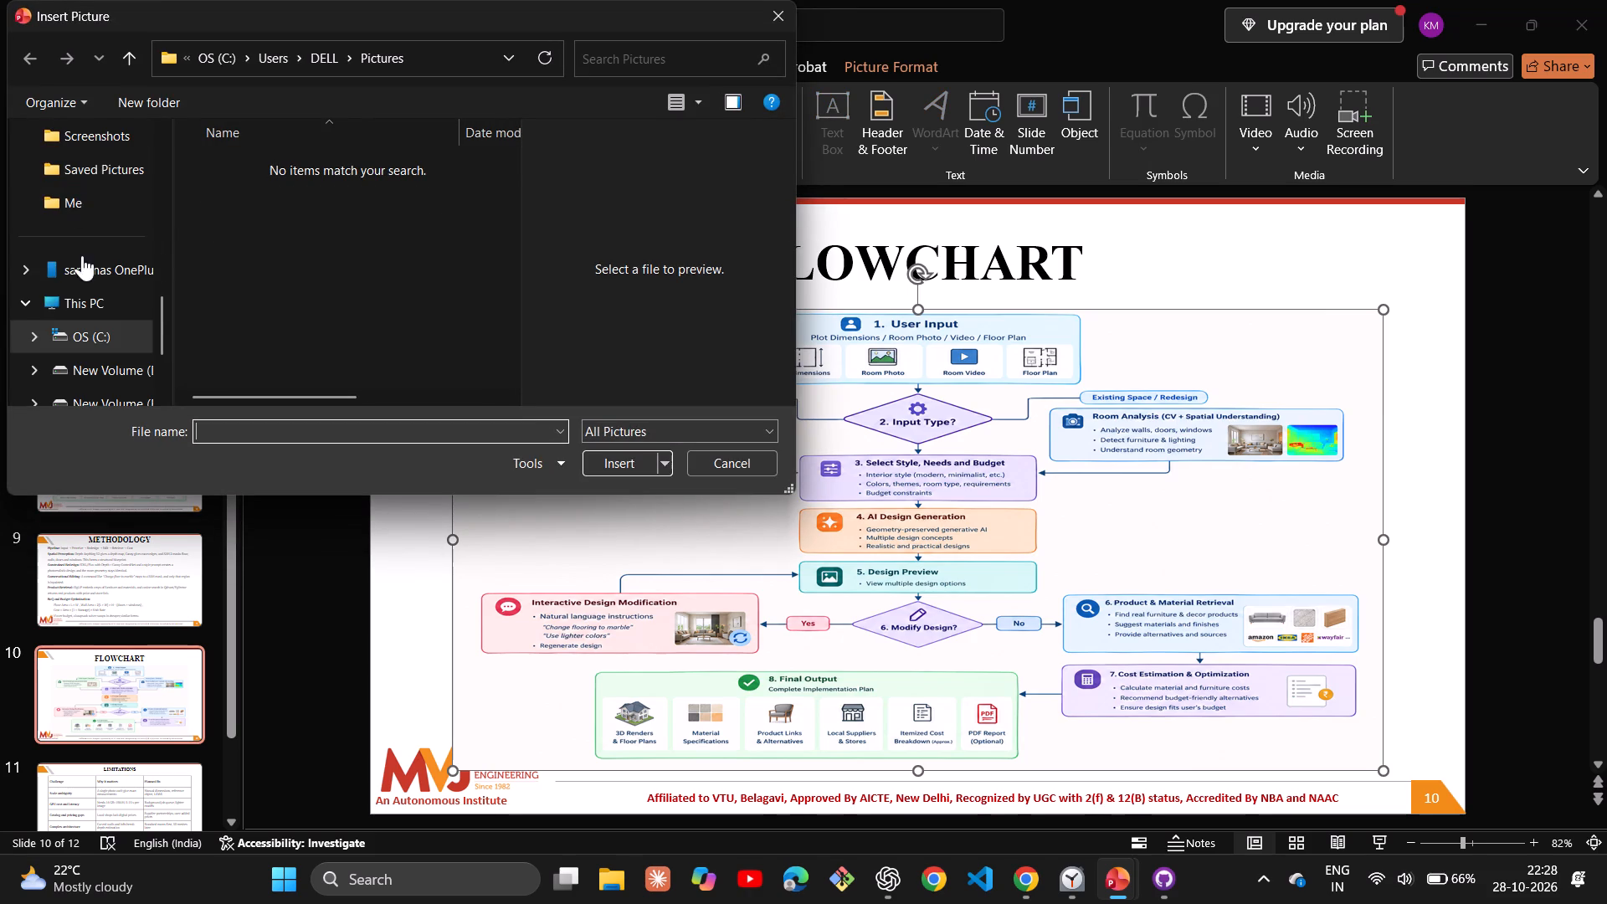
scroll(74, 293, "down", 1)
scroll(113, 242, "up", 7)
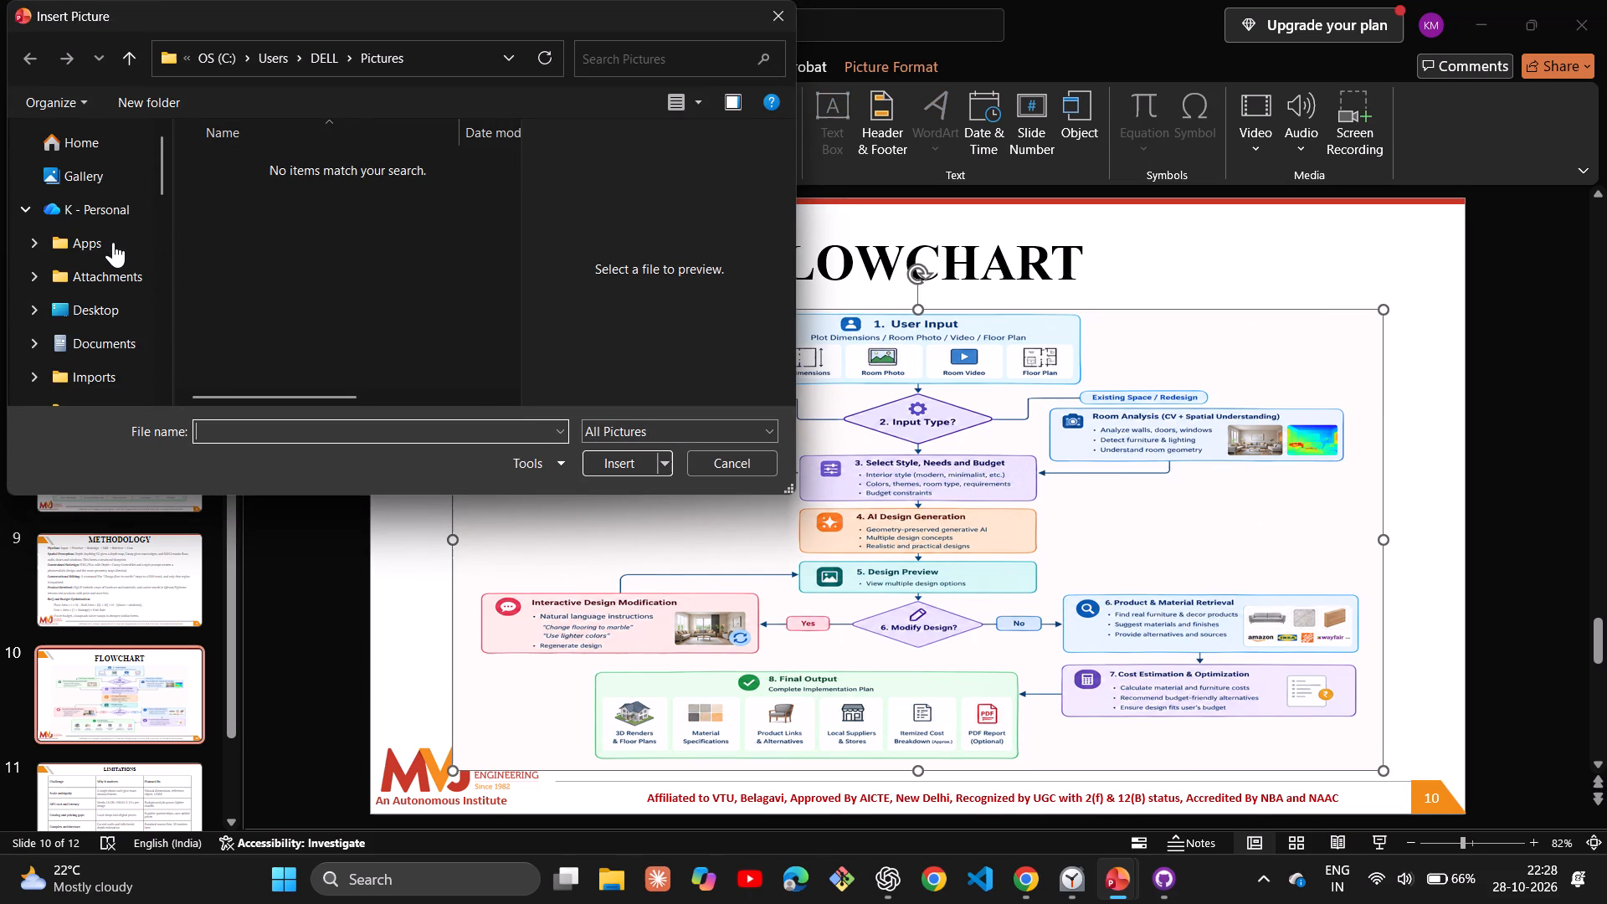
scroll(89, 377, "down", 1)
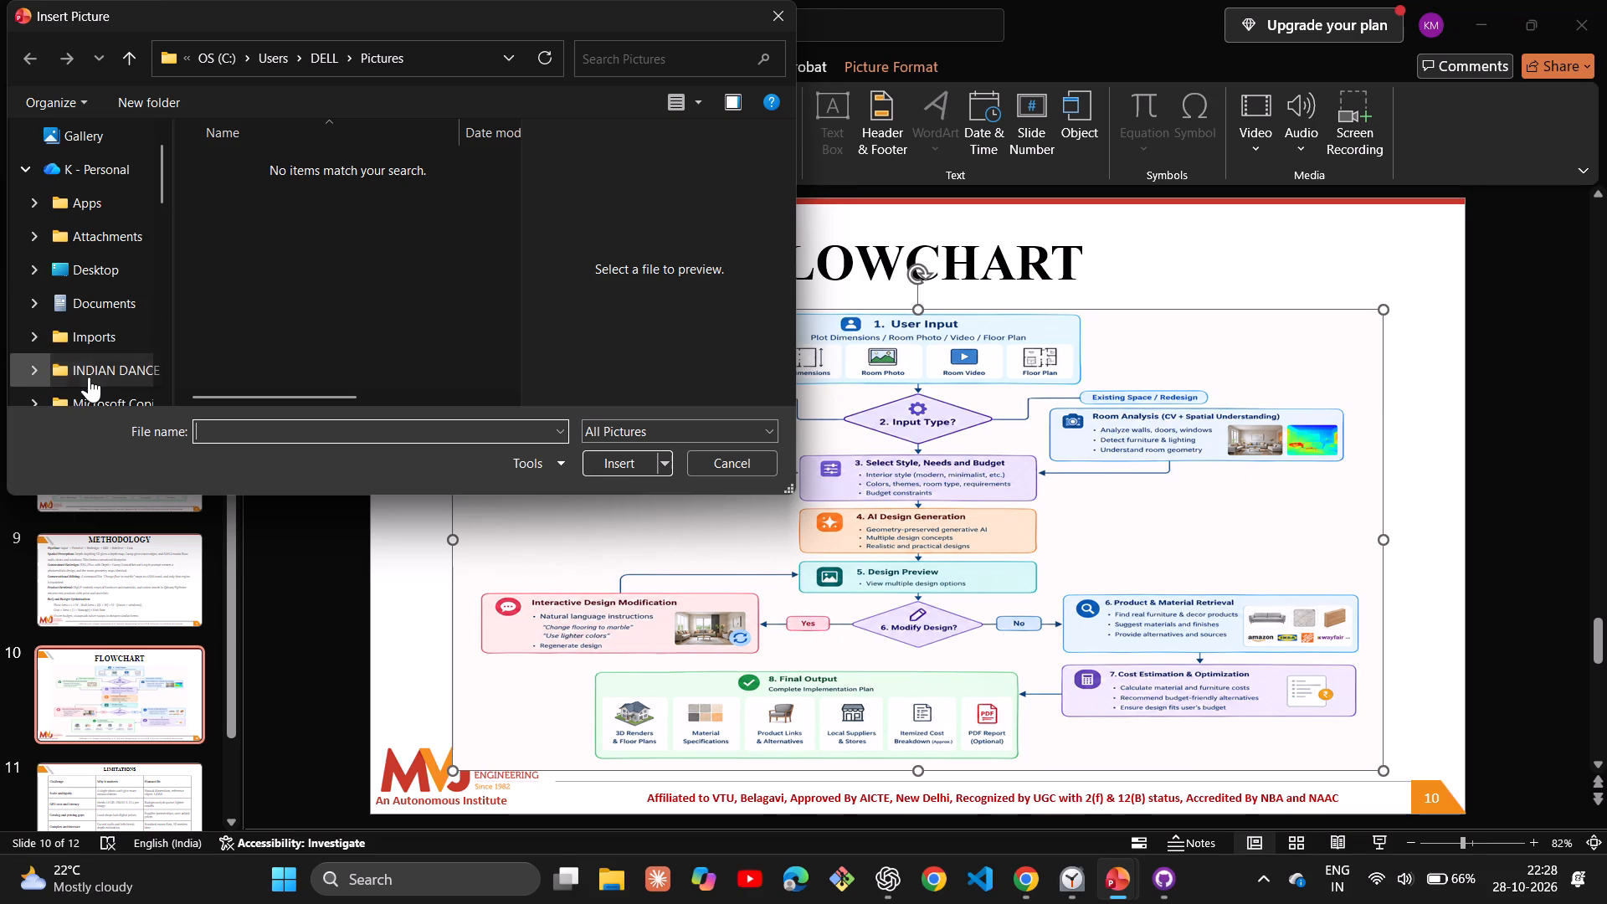
scroll(89, 377, "down", 2)
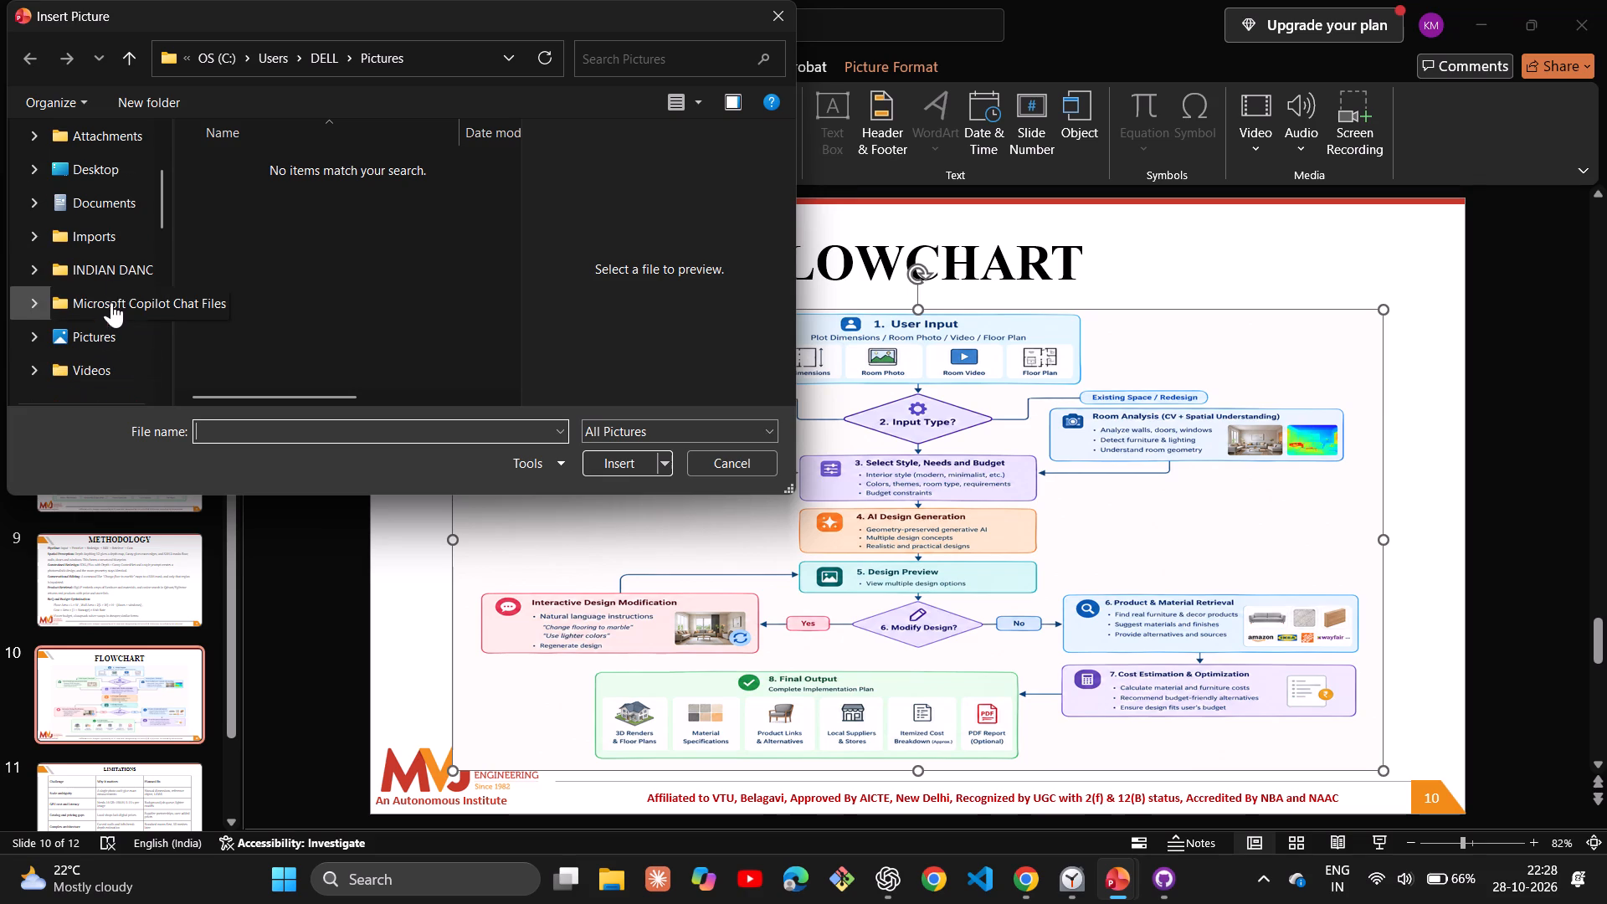
scroll(116, 175, "up", 5)
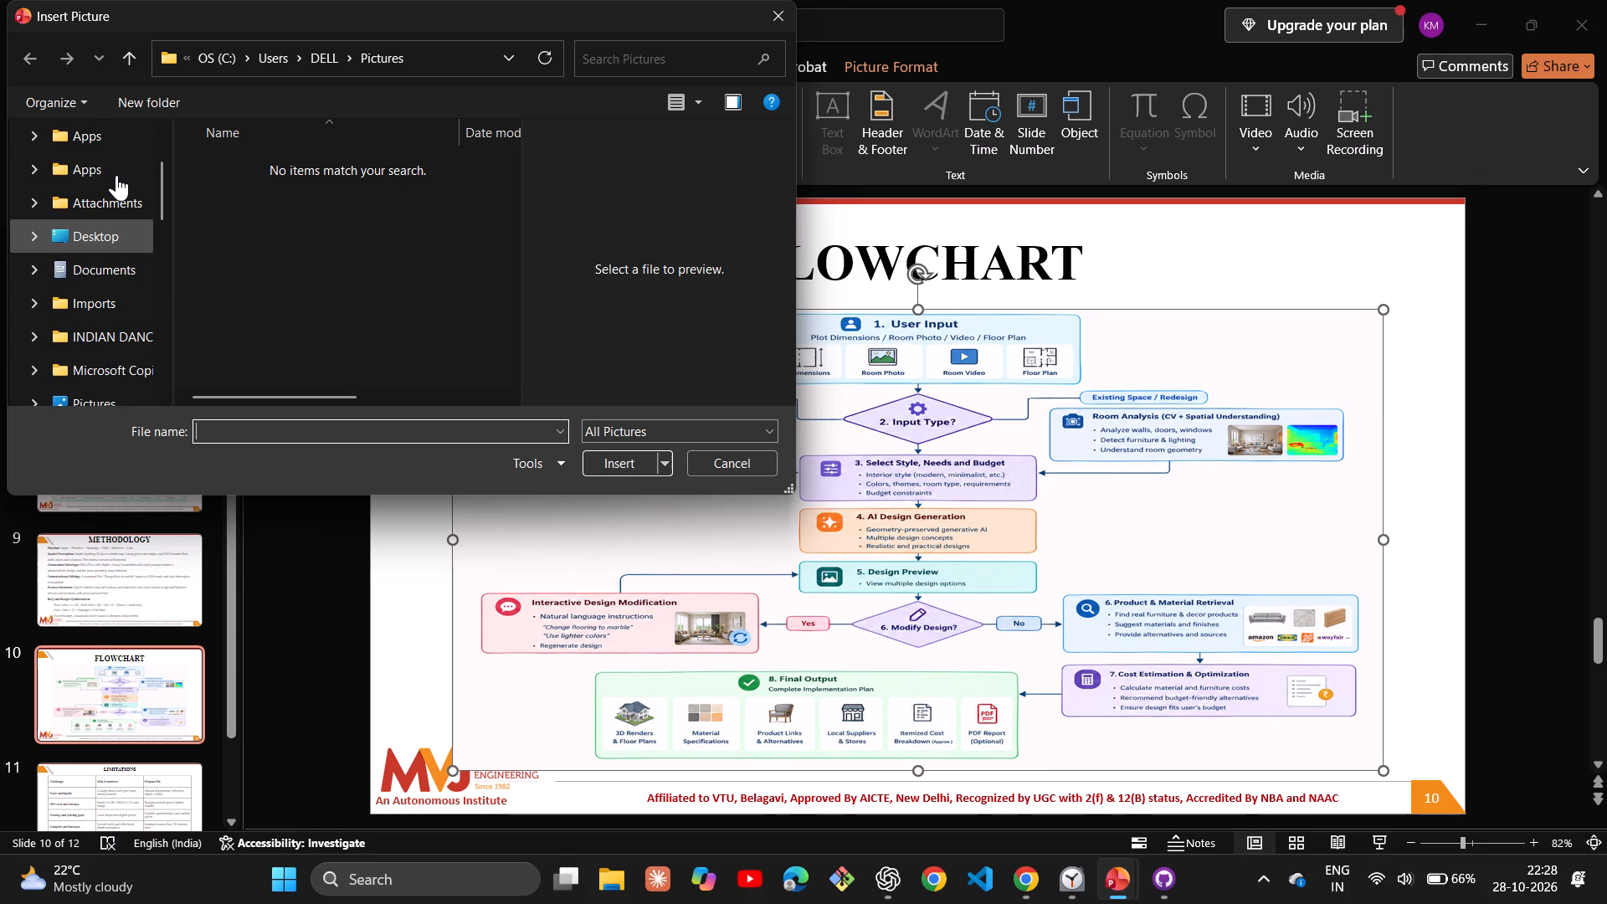
scroll(116, 175, "up", 2)
scroll(116, 175, "down", 2)
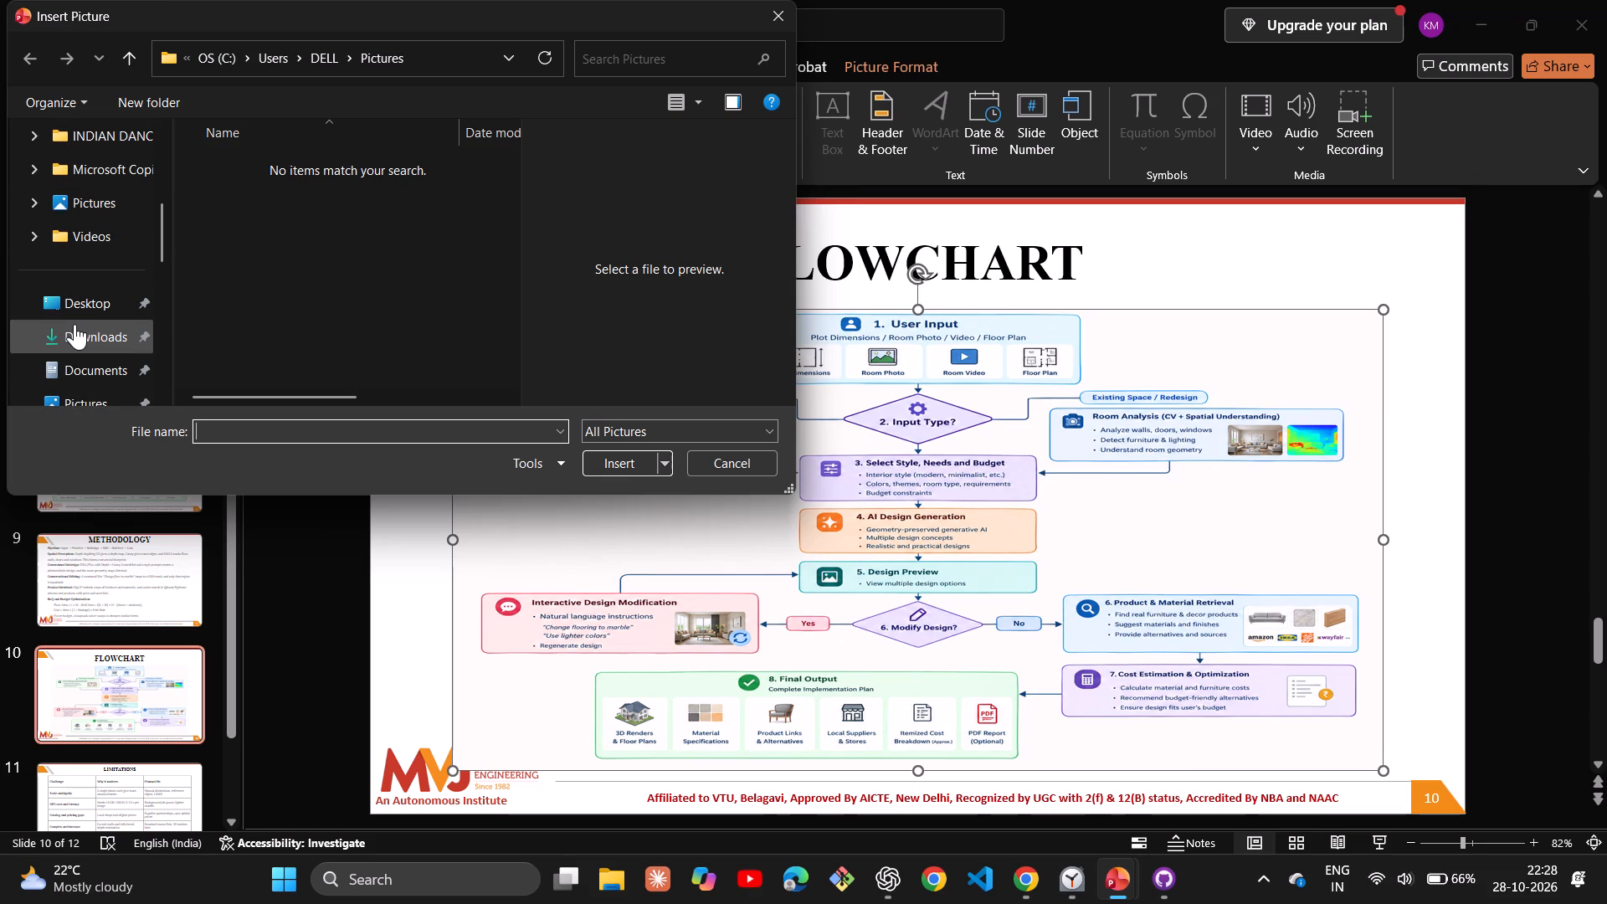
left_click(74, 326)
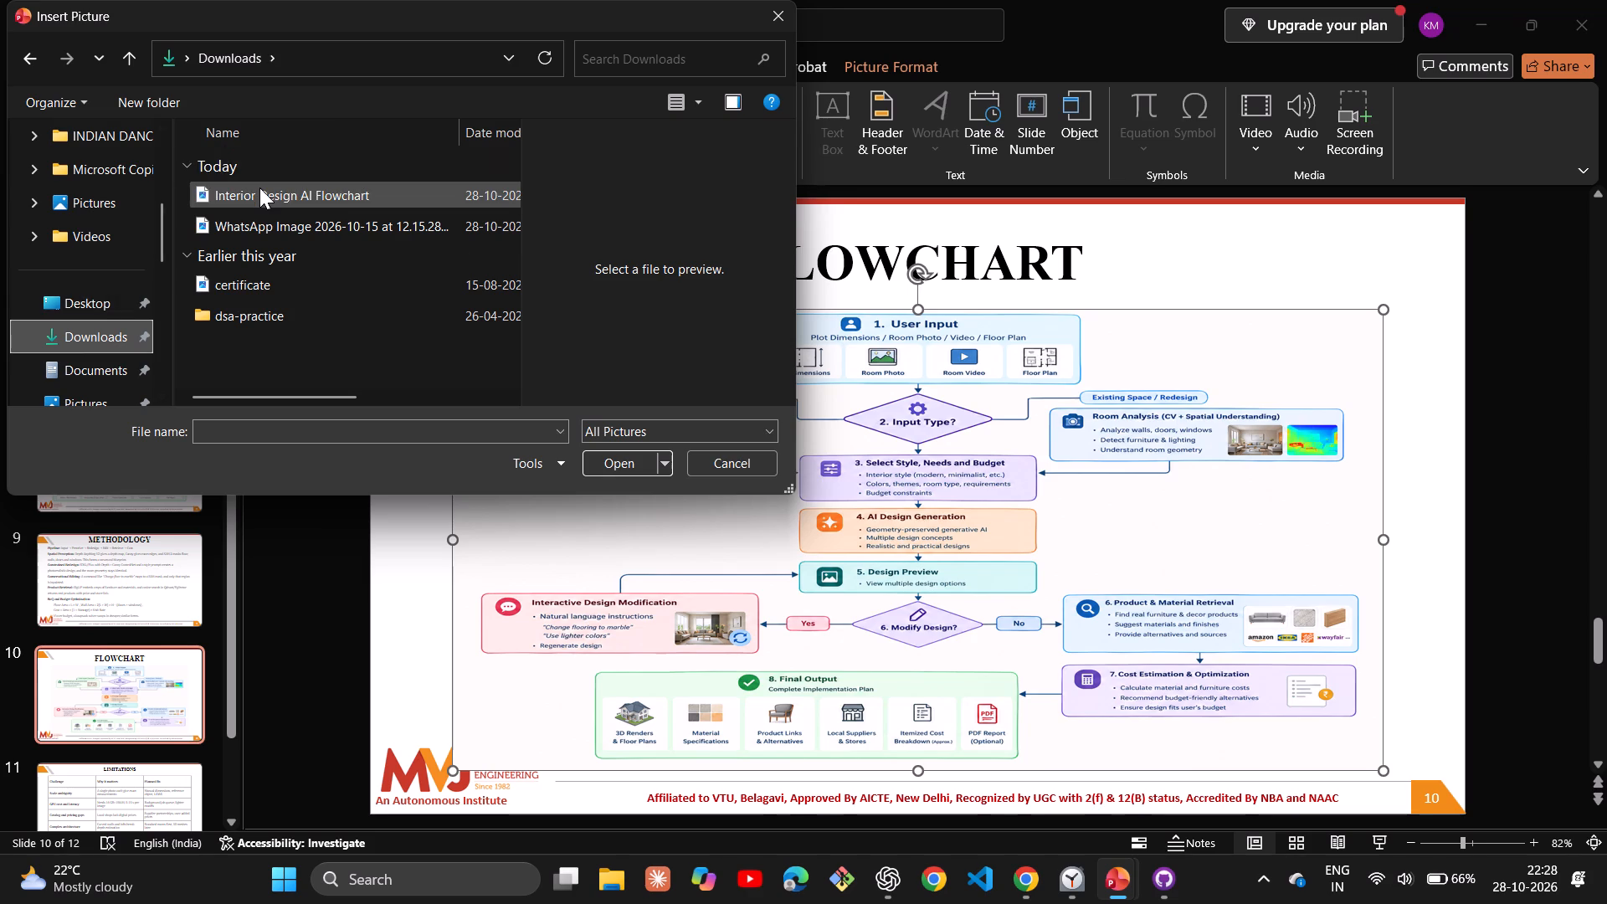
left_click(352, 203)
left_click(615, 456)
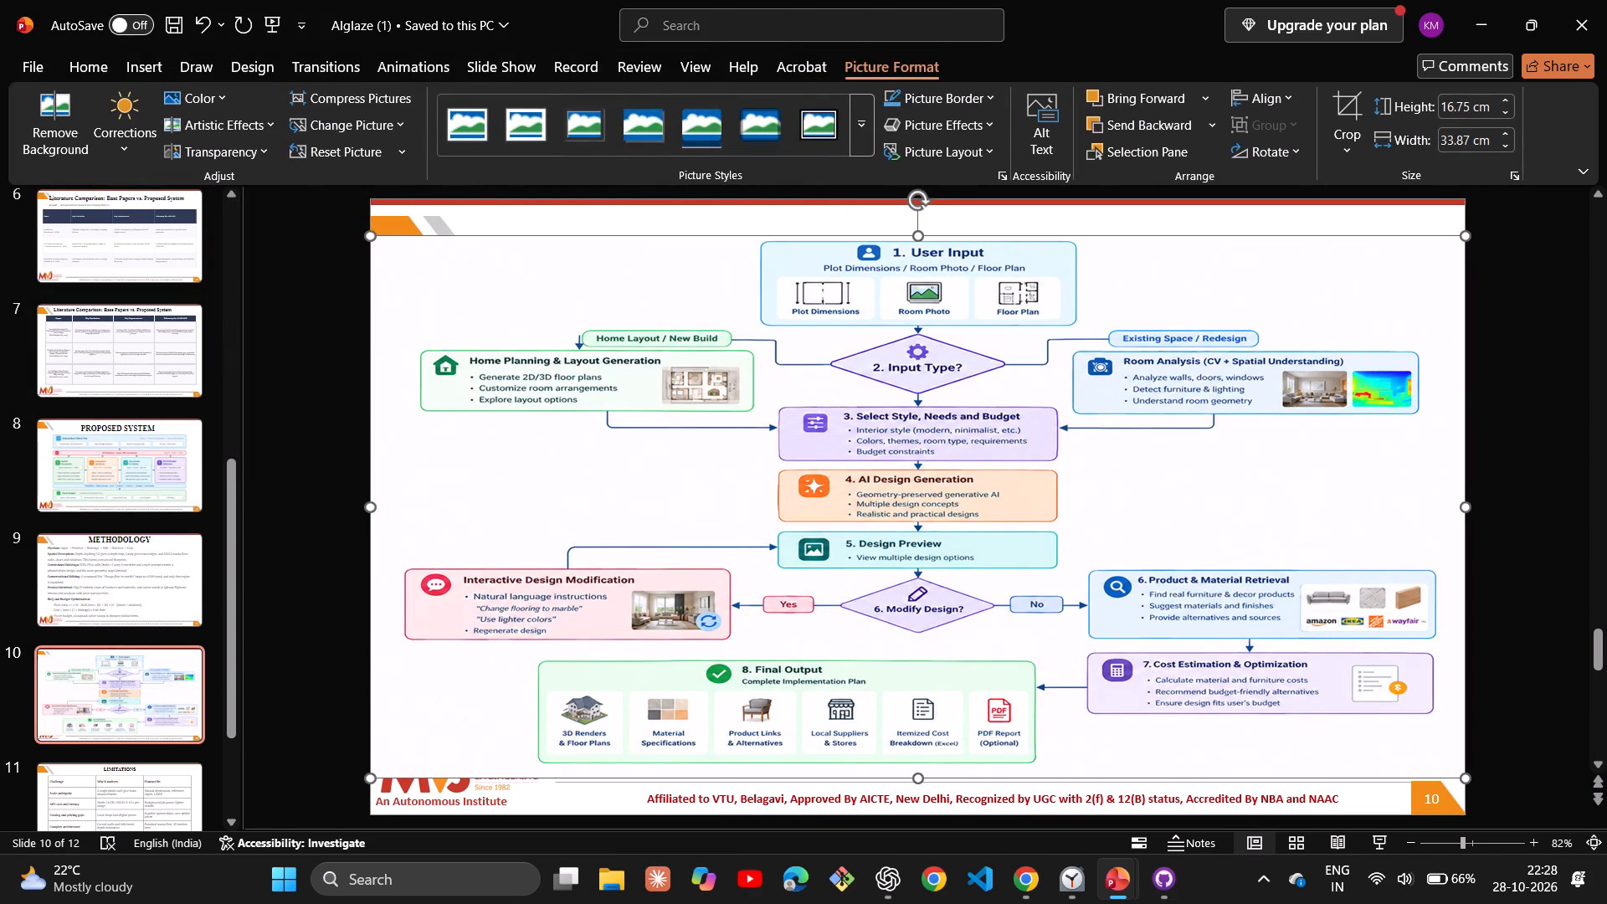
Move the inserted flowchart off the old one and delete the old flowchart picture containing Room Video.
left_click_drag(1457, 775, 1373, 706)
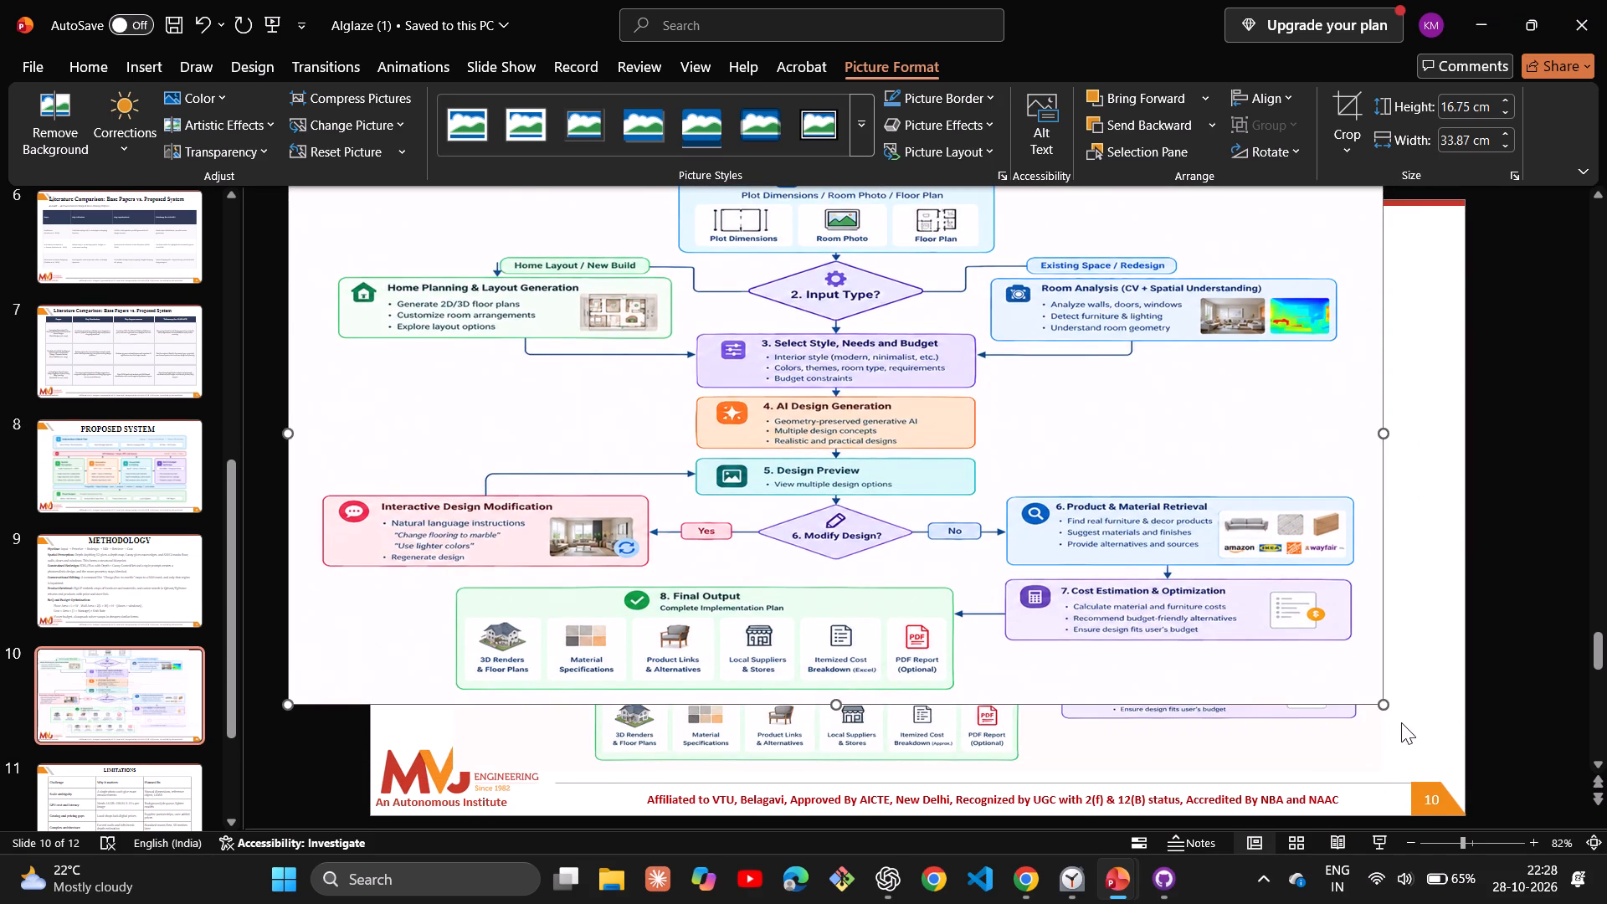
left_click(1101, 742)
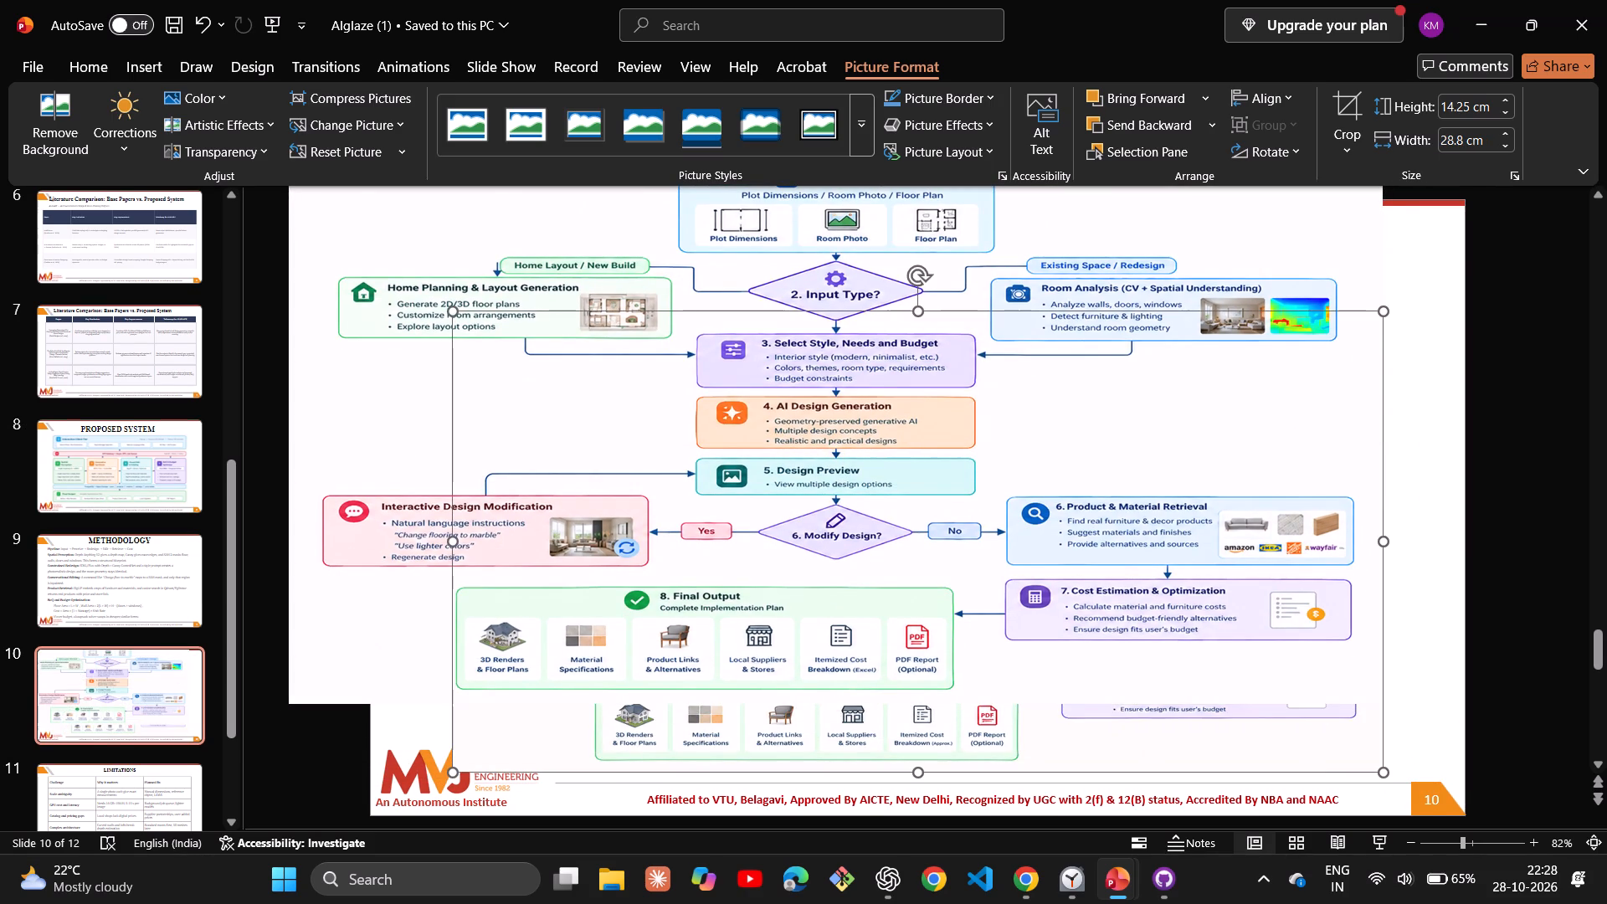
key("Delete")
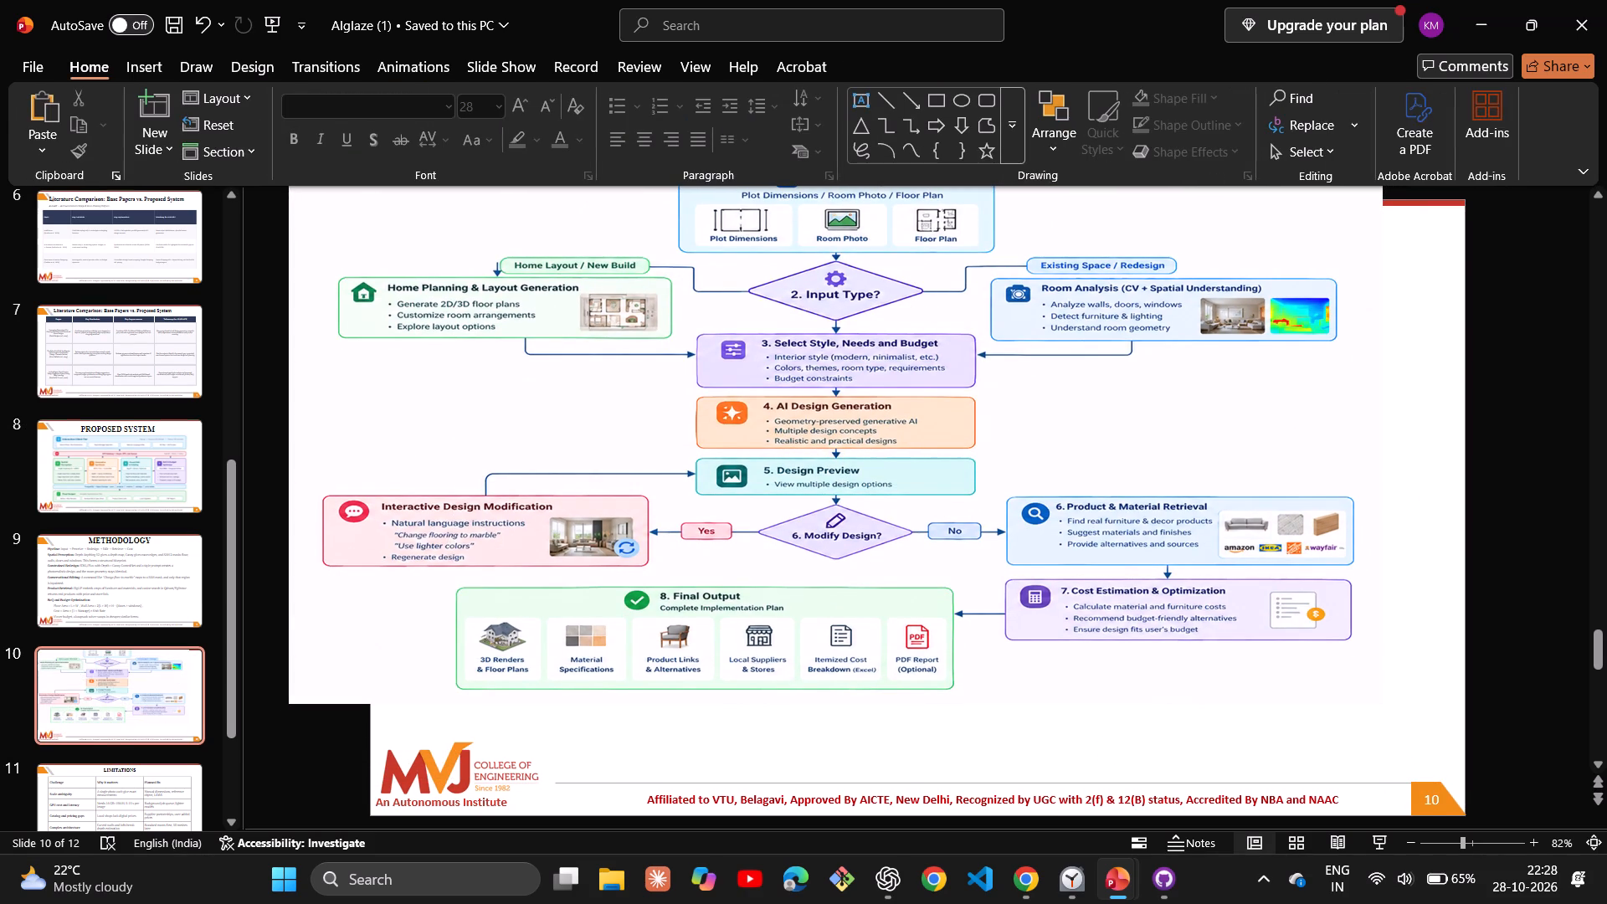
Shrink the new flowchart picture to about 28.74 cm by 14.22 cm and position it beneath the FLOWCHART title.
left_click_drag(1168, 470, 1241, 556)
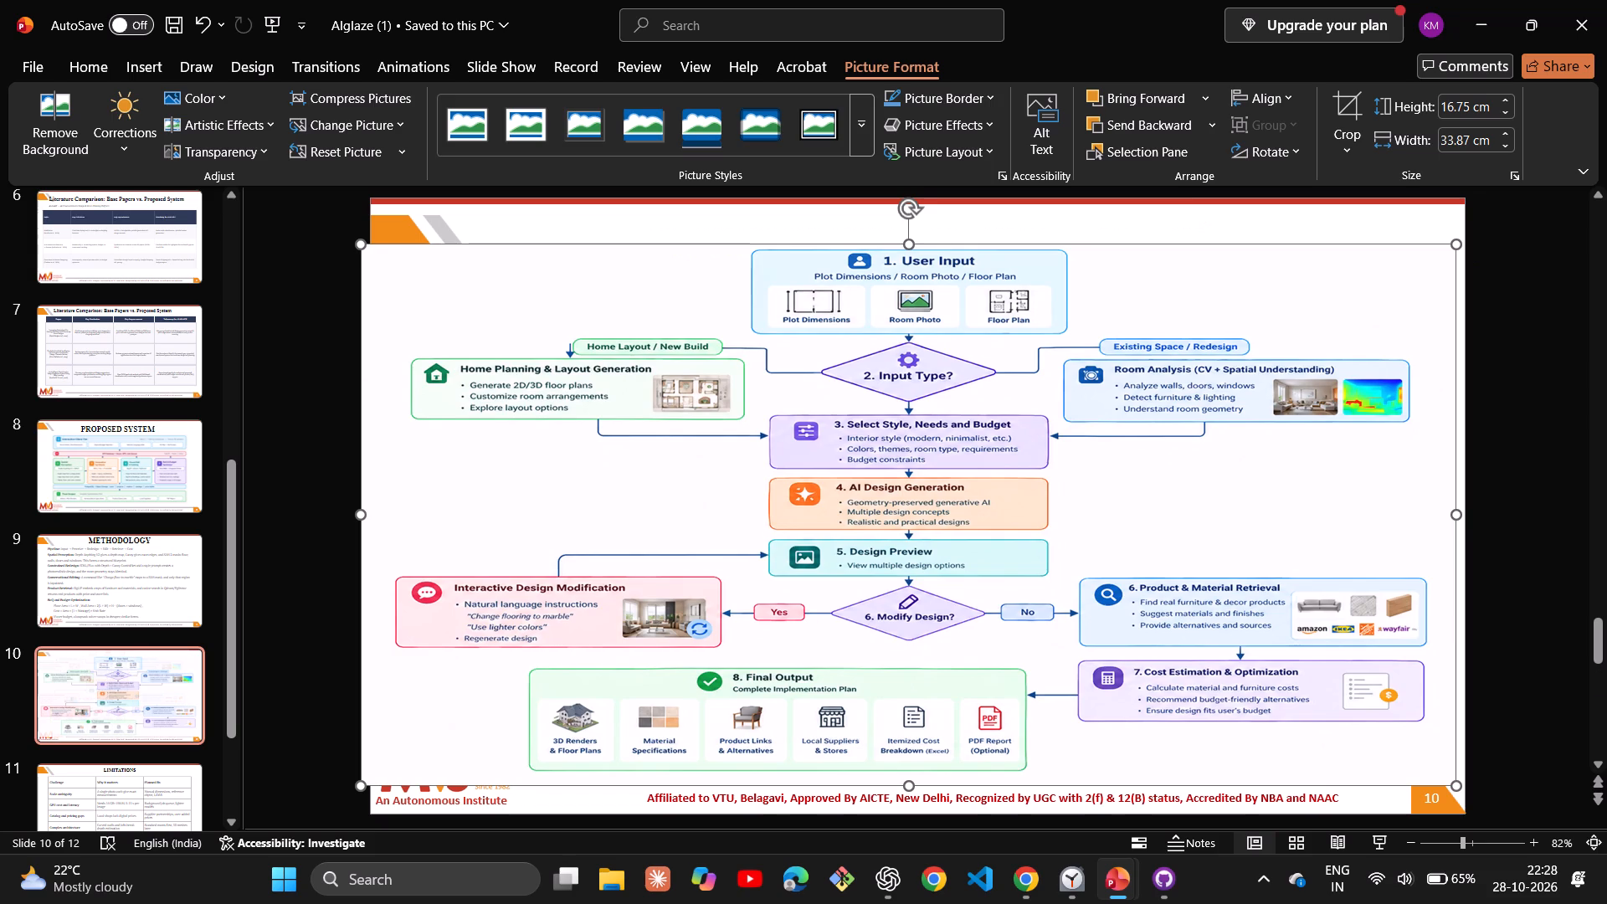
left_click_drag(1459, 788, 1310, 600)
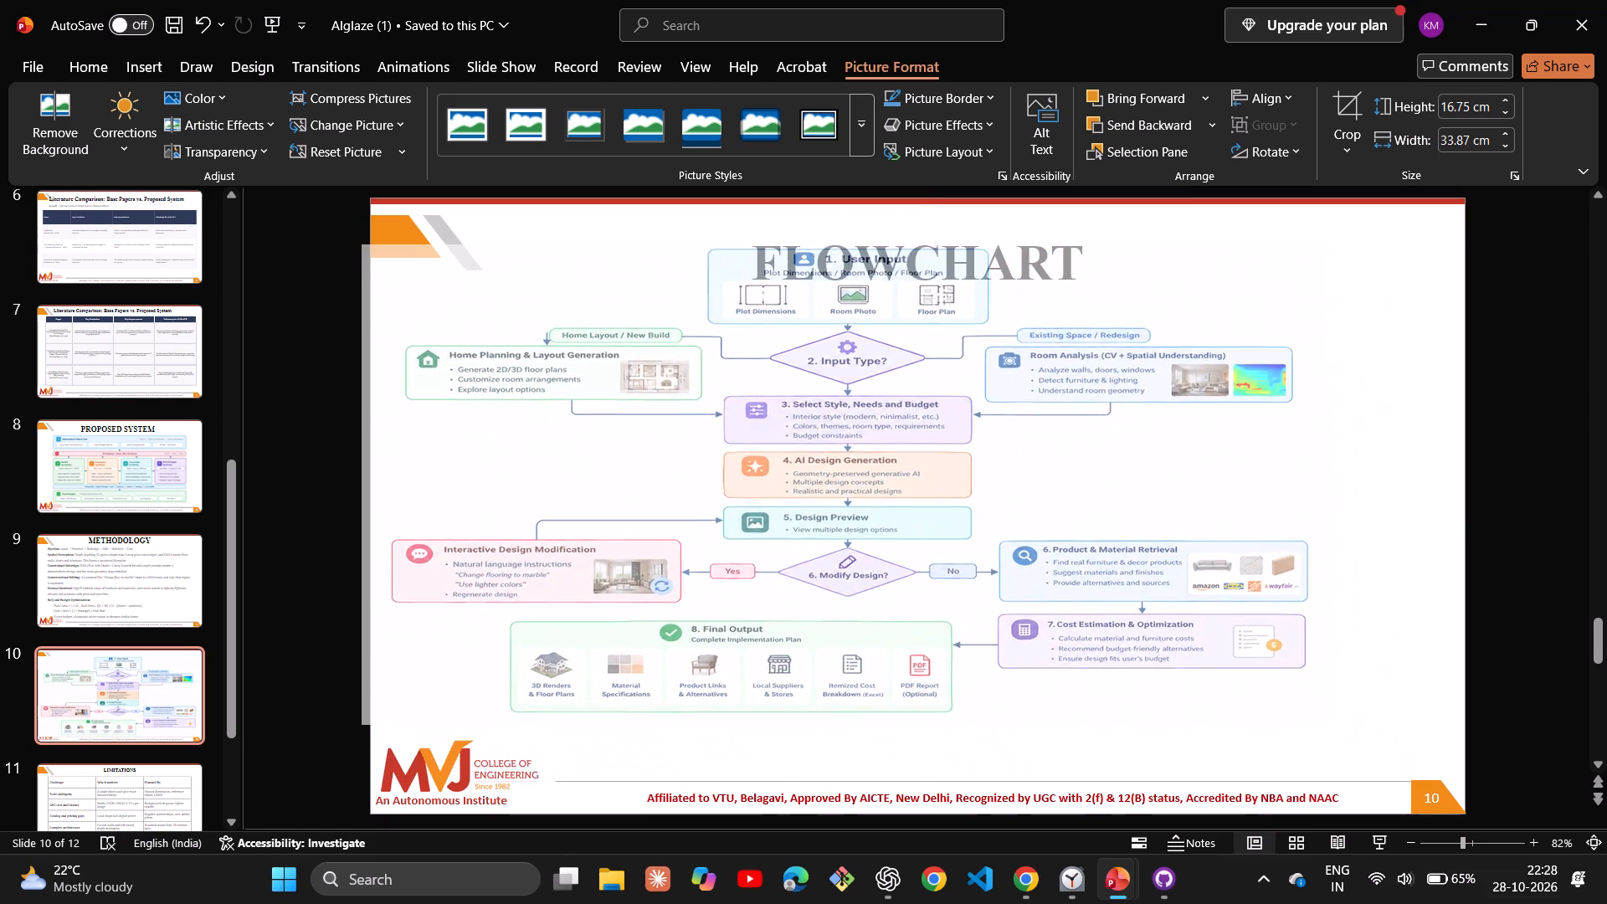
left_click_drag(1310, 600, 1290, 591)
left_click_drag(1015, 491, 1096, 511)
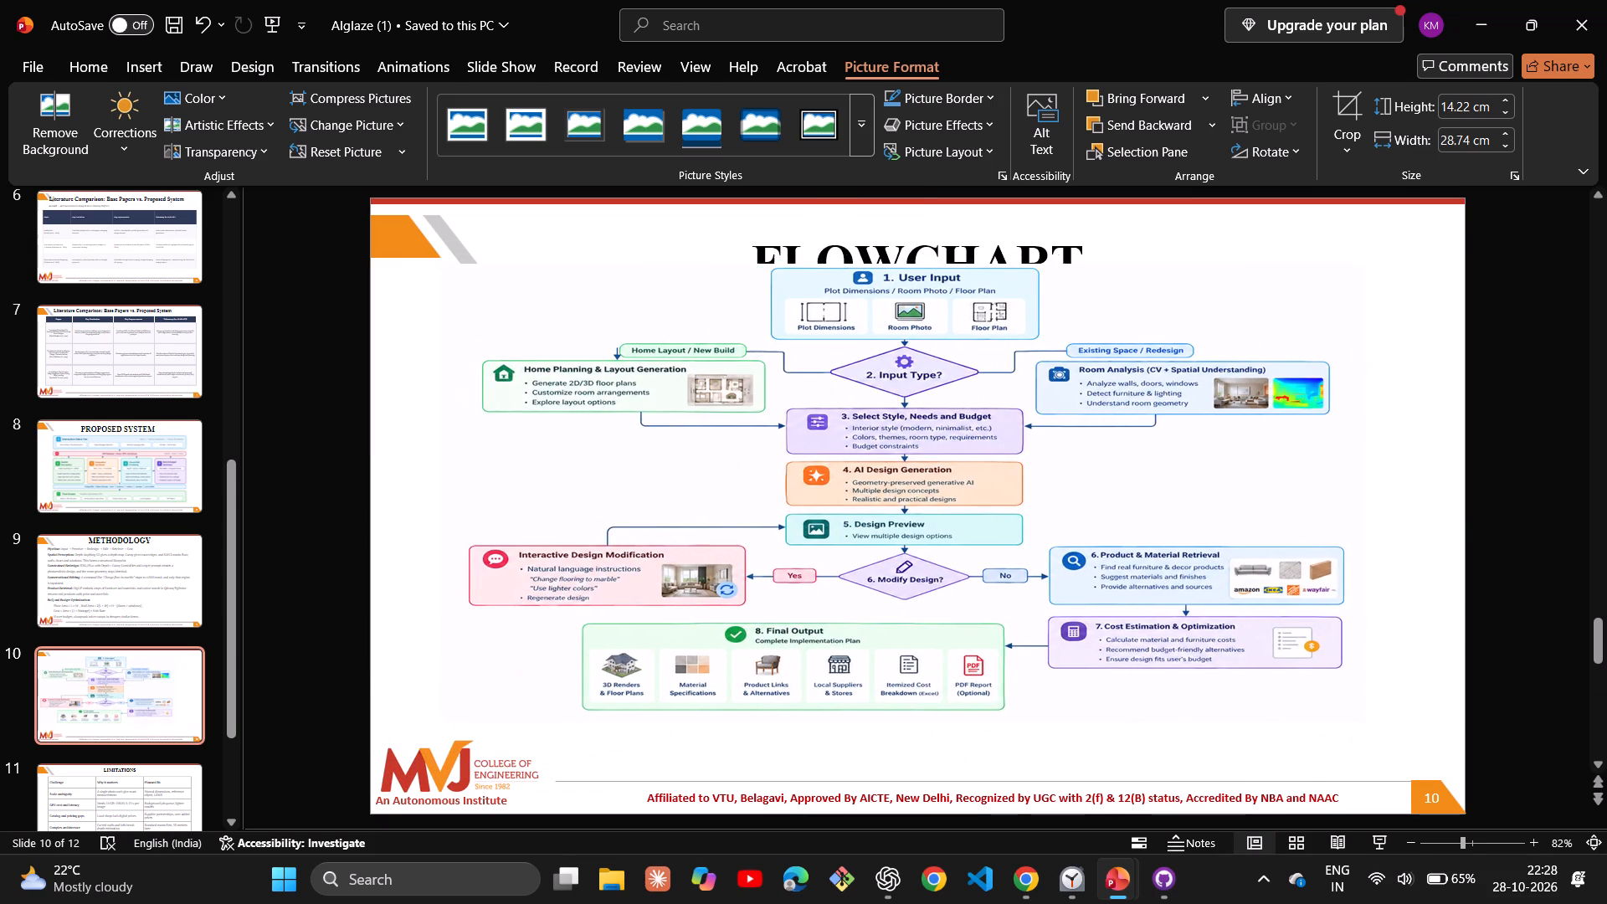
left_click_drag(1096, 511, 1102, 548)
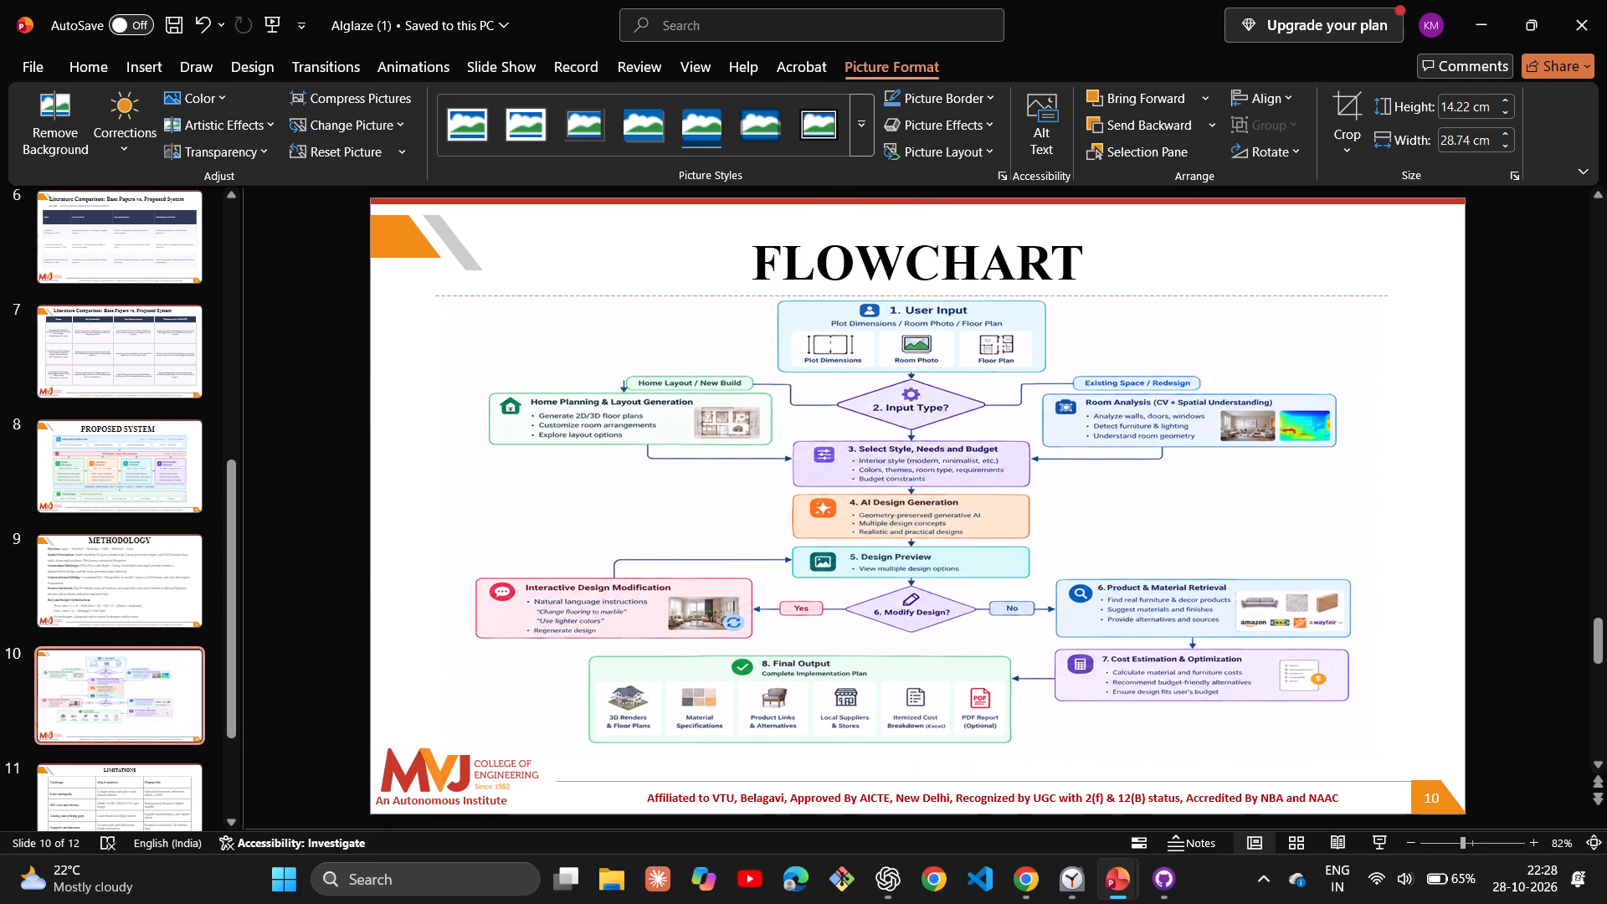
left_click_drag(1102, 548, 1102, 552)
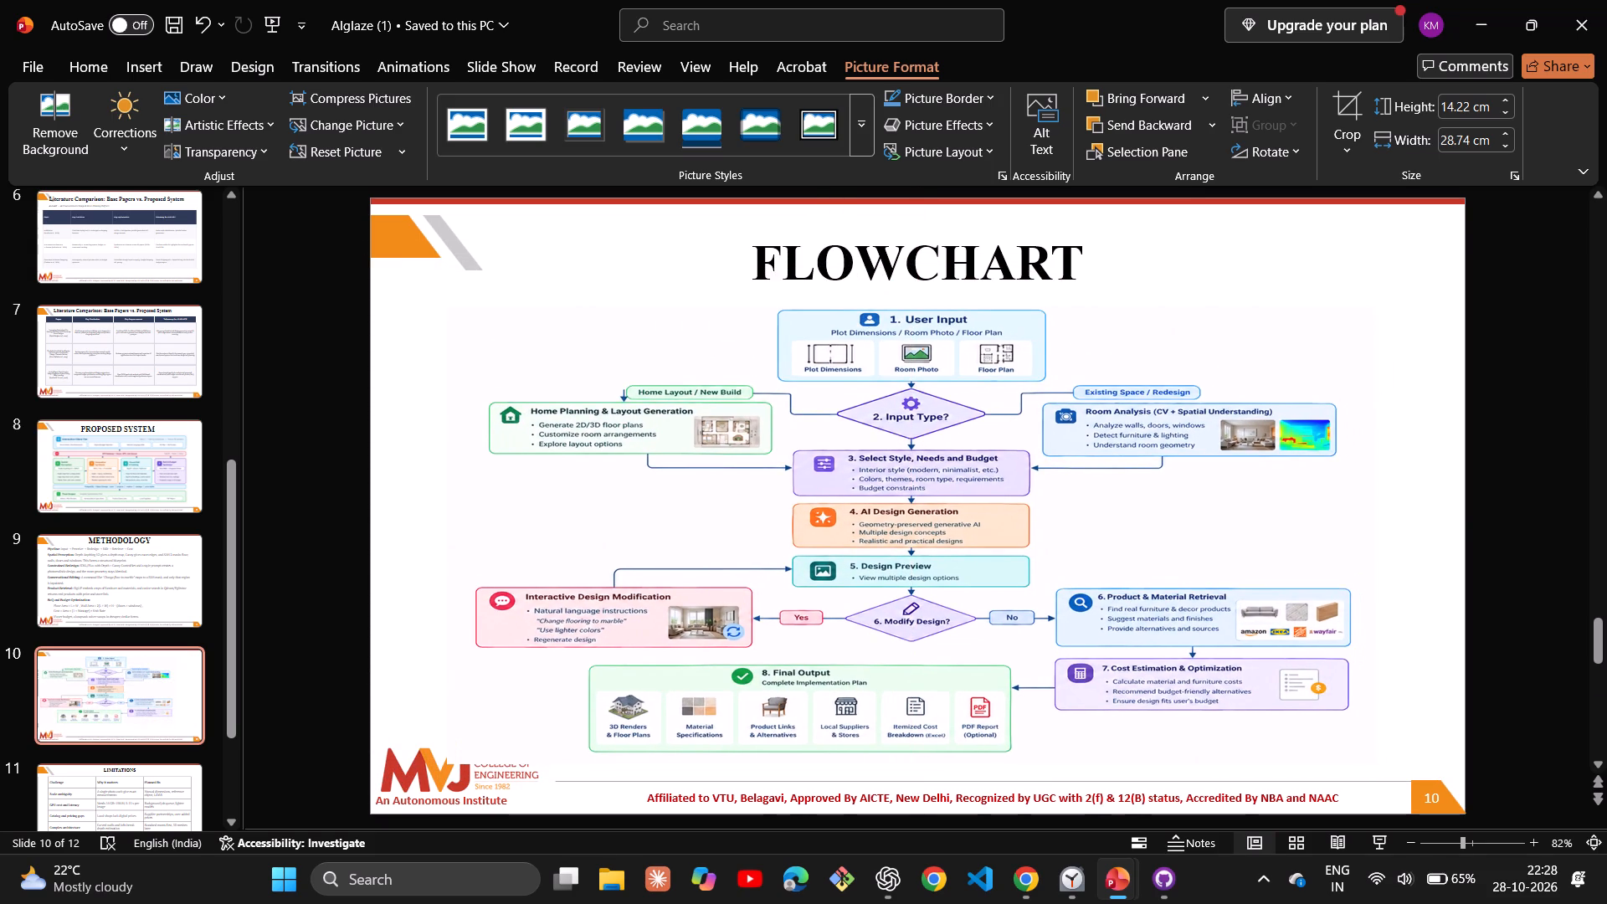
left_click_drag(1102, 552, 1107, 553)
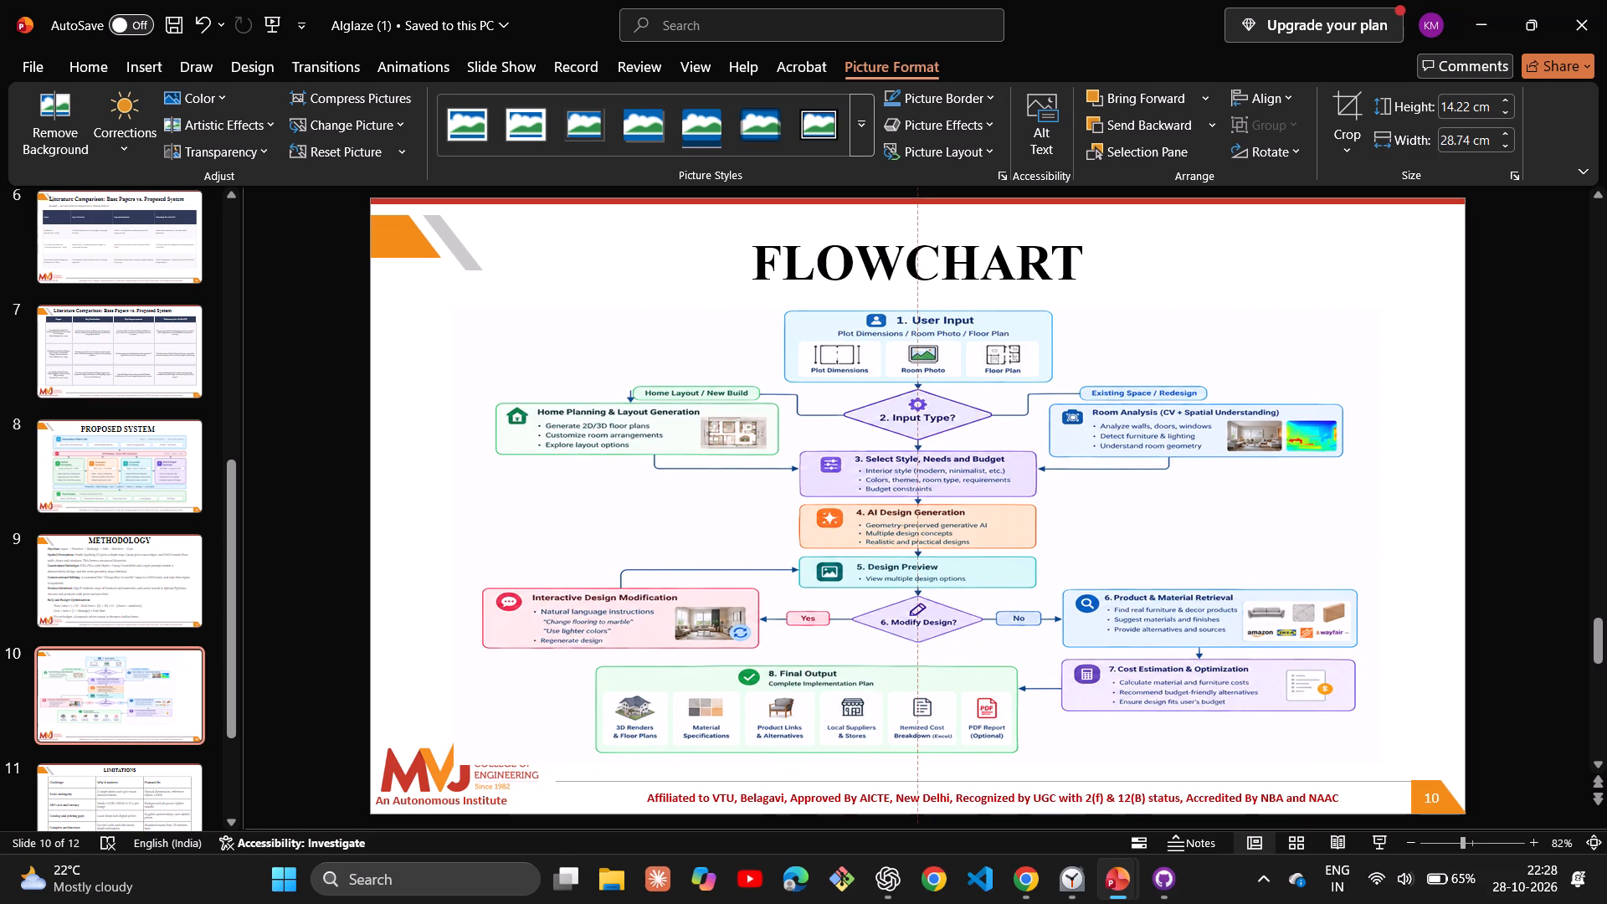
left_click_drag(1107, 553, 1090, 546)
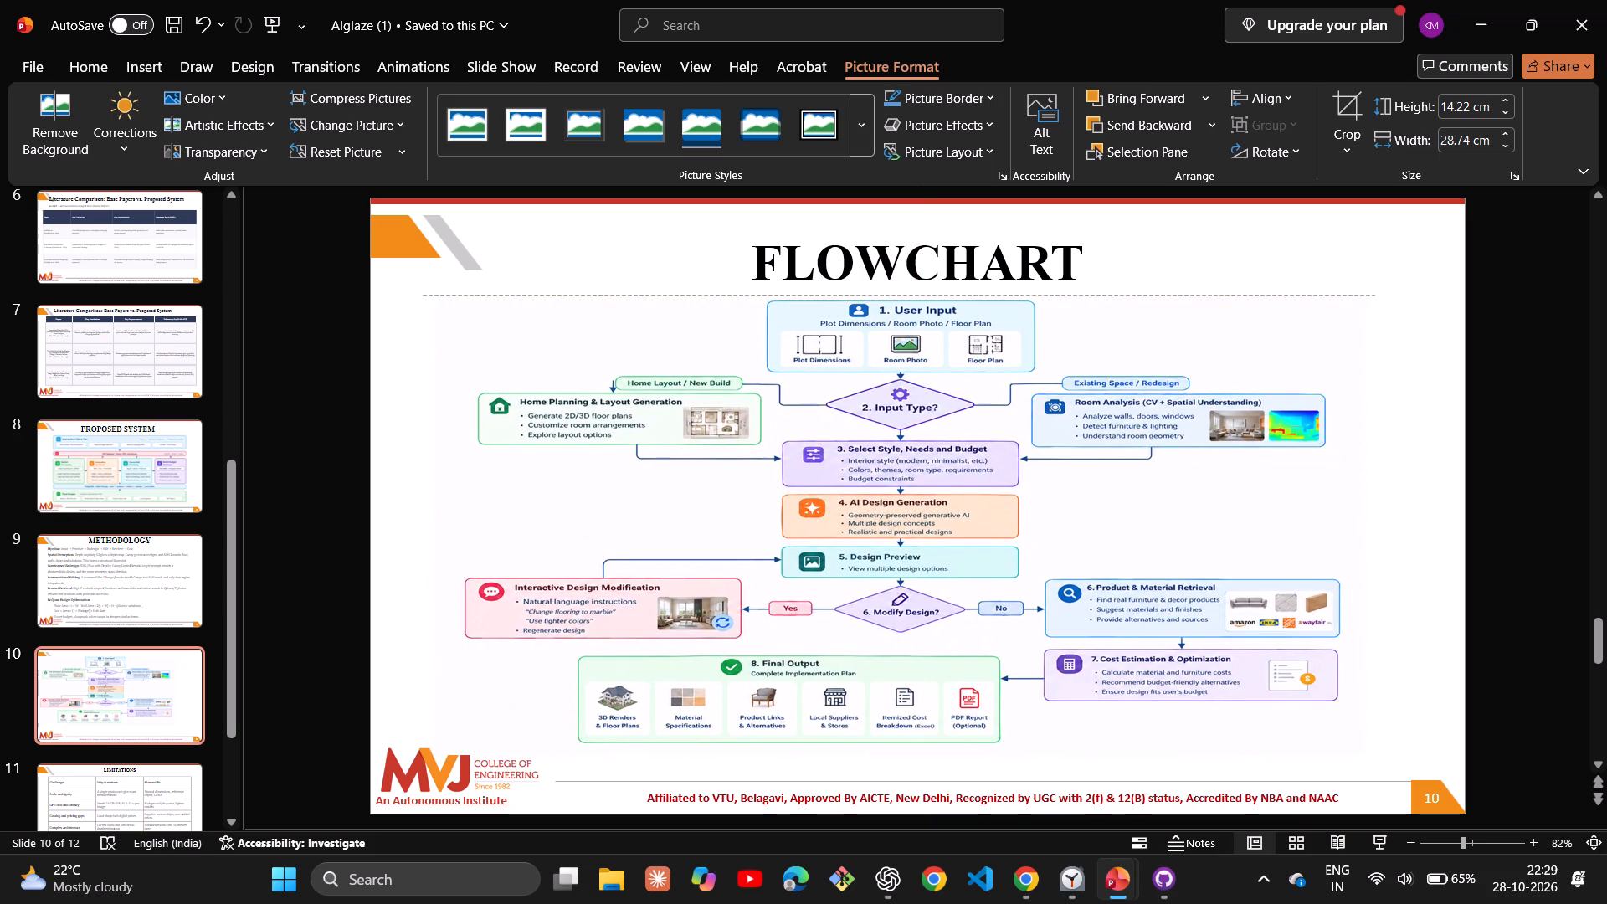
left_click_drag(1090, 546, 1090, 547)
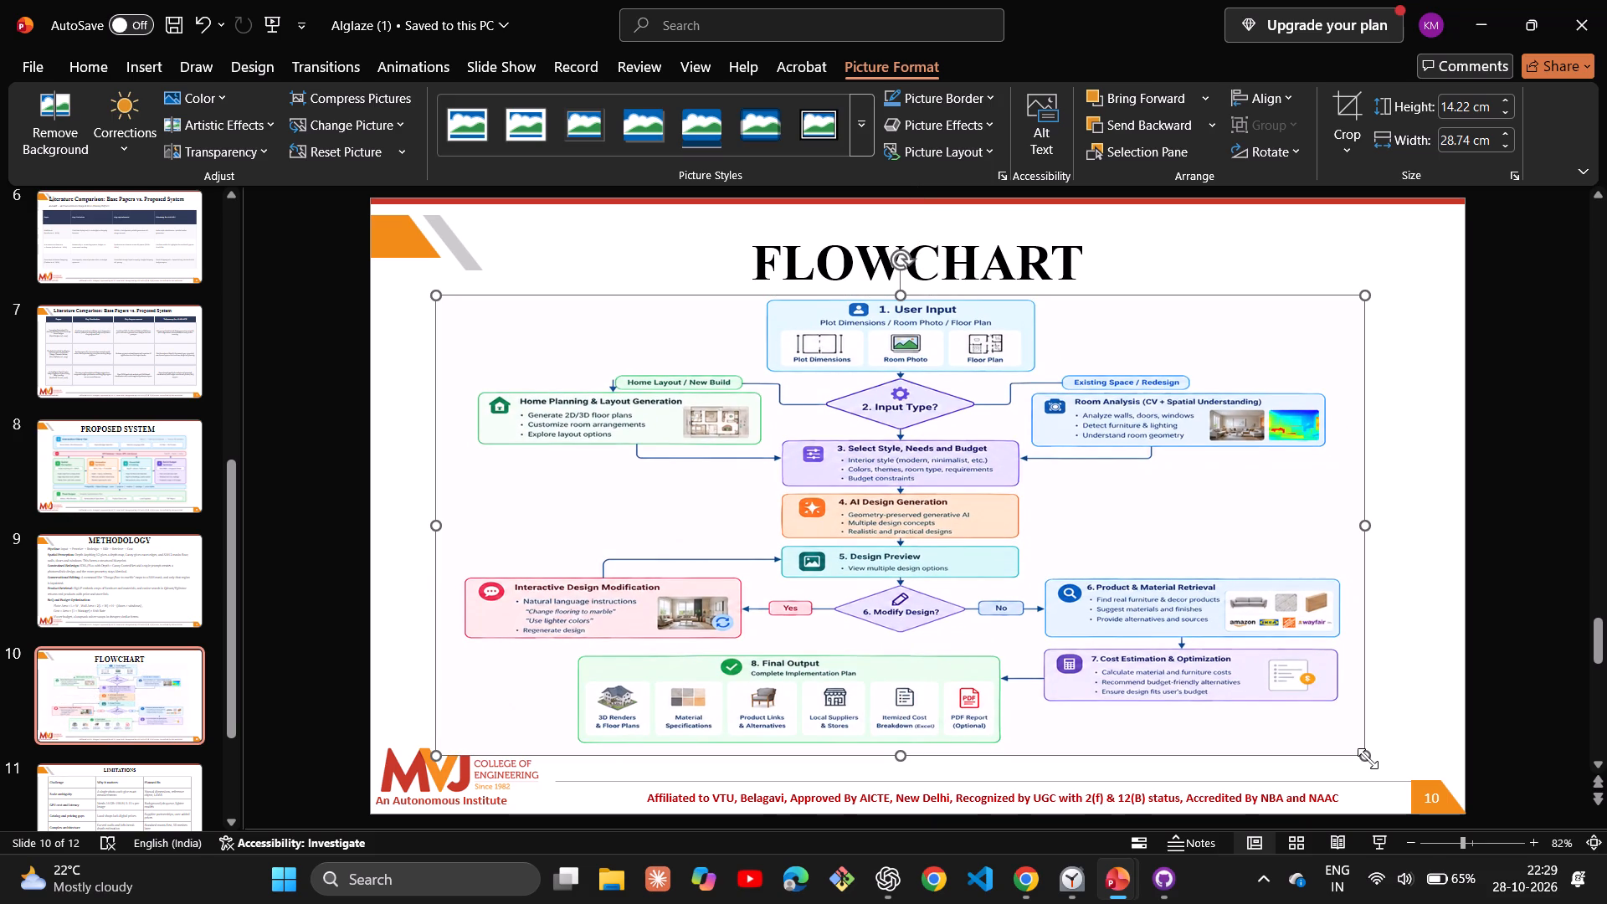
Reduce the flowchart picture to about 28.25 cm by 13.97 cm and shift it sideways to sit roughly centred between title and footer.
left_click_drag(1368, 758, 1348, 743)
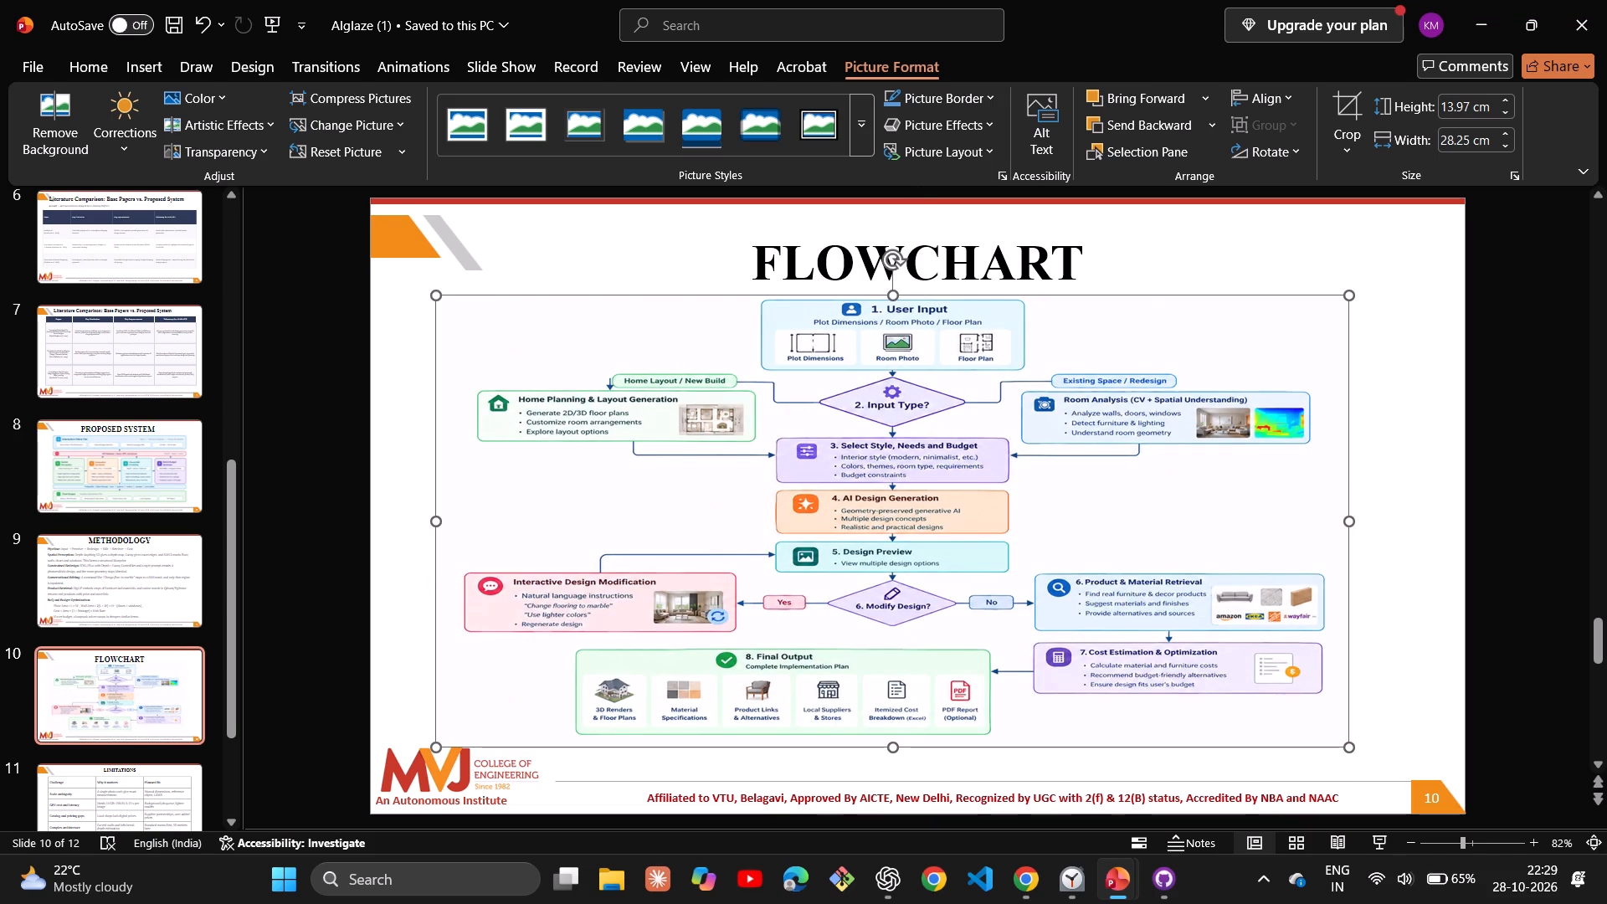
left_click_drag(1115, 616, 1159, 618)
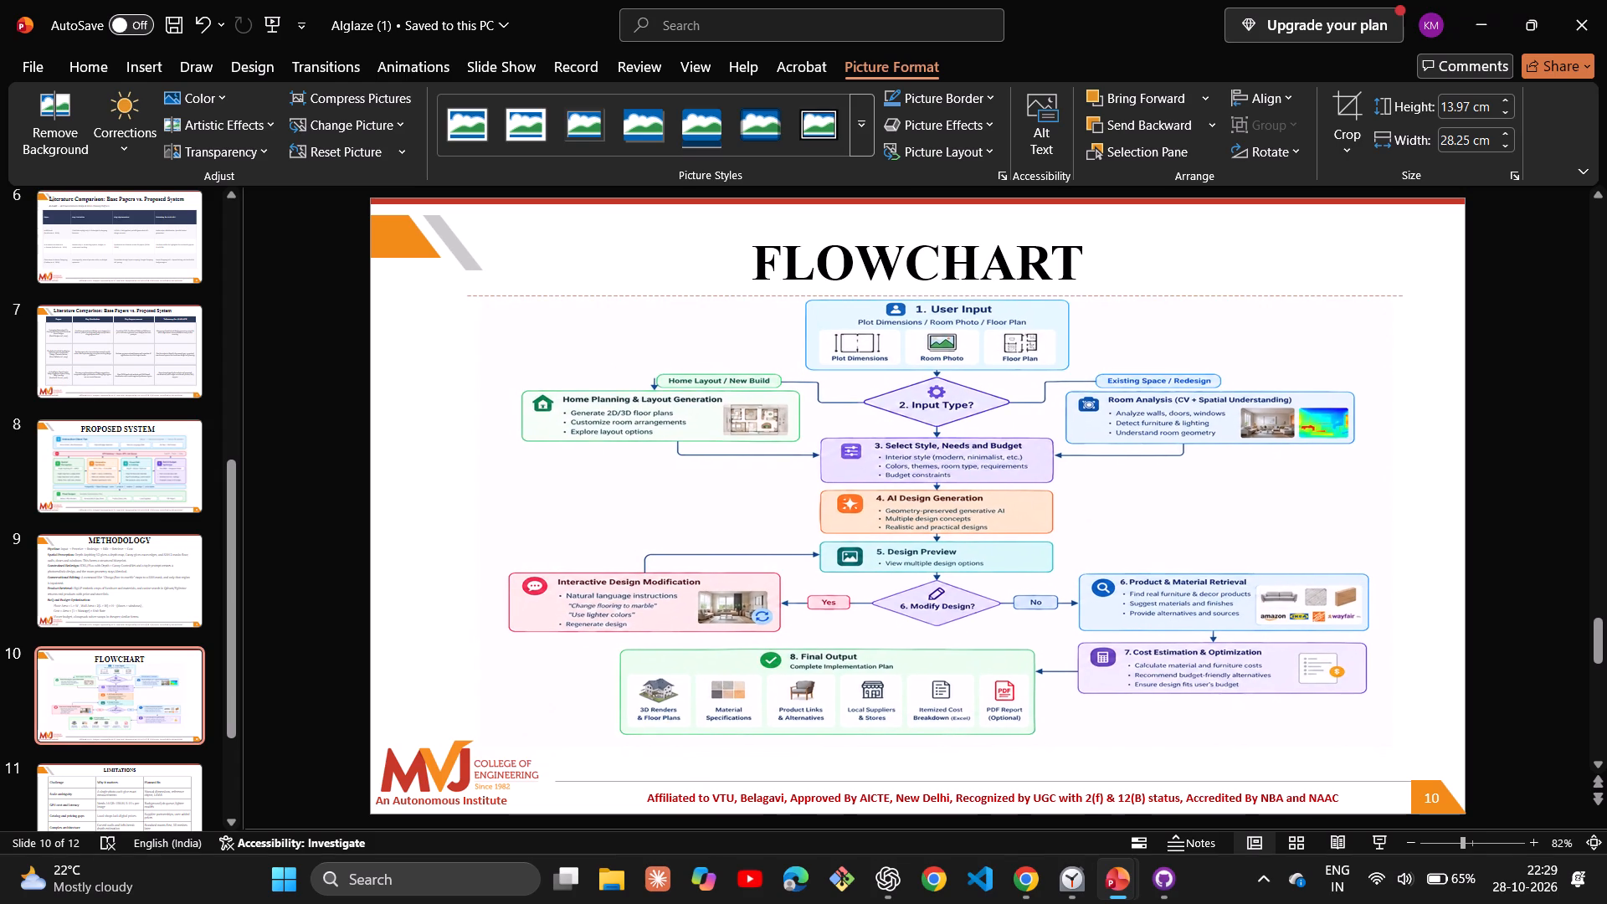
left_click_drag(1159, 618, 1153, 621)
left_click(1009, 269)
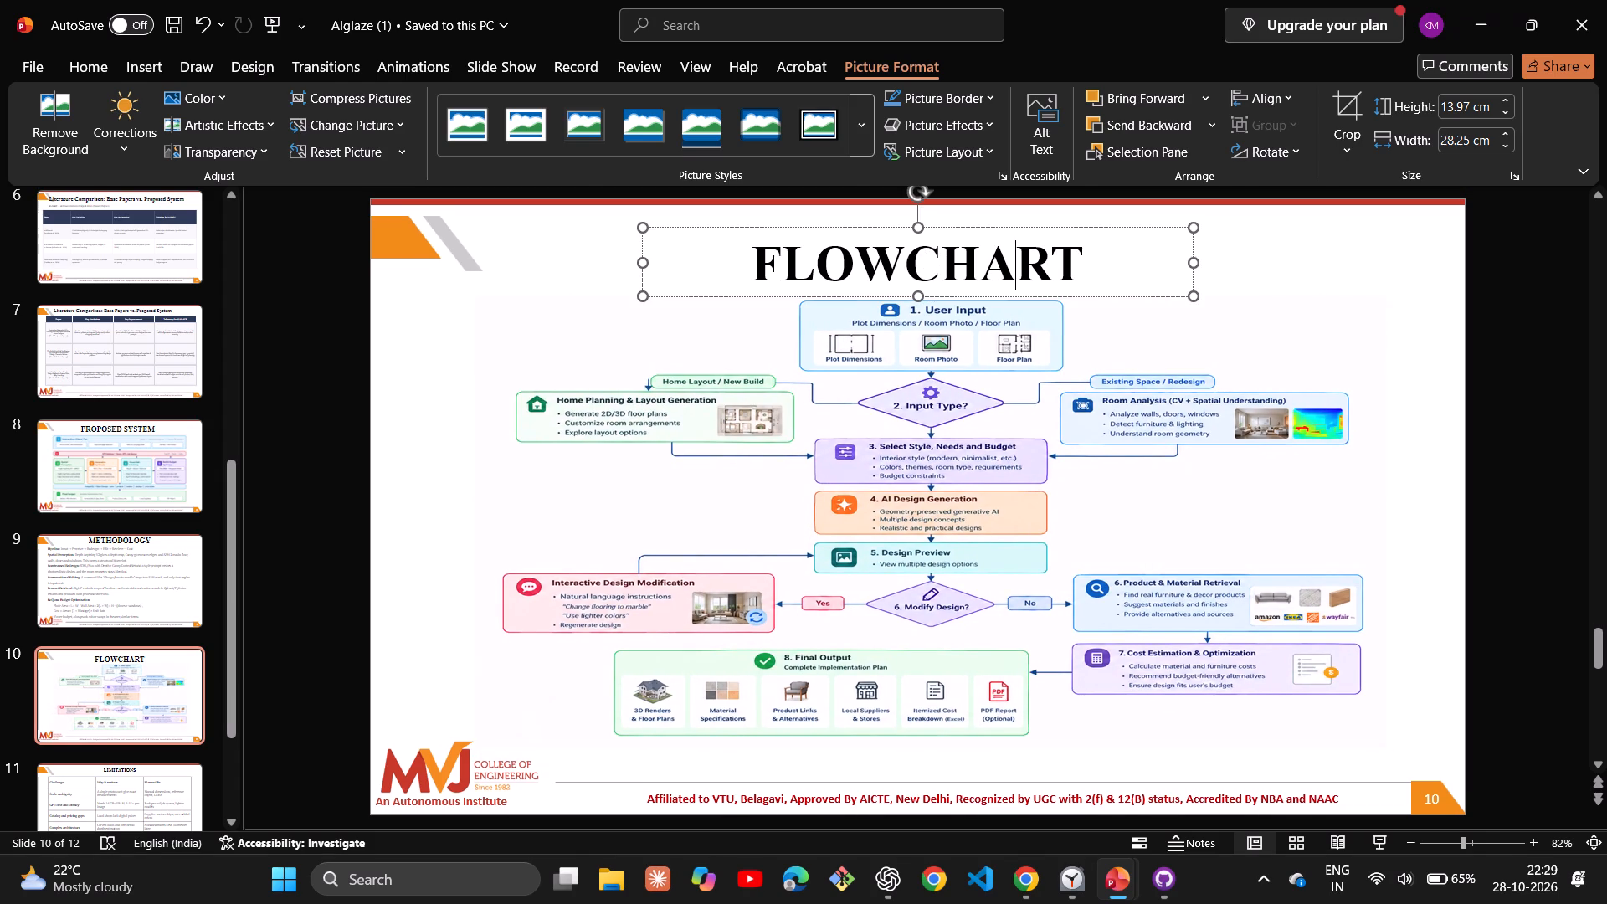
Raise the FLOWCHART title slightly on slide 10 and shift the flowchart picture sideways so it is centred beneath the title.
left_click_drag(969, 227, 983, 228)
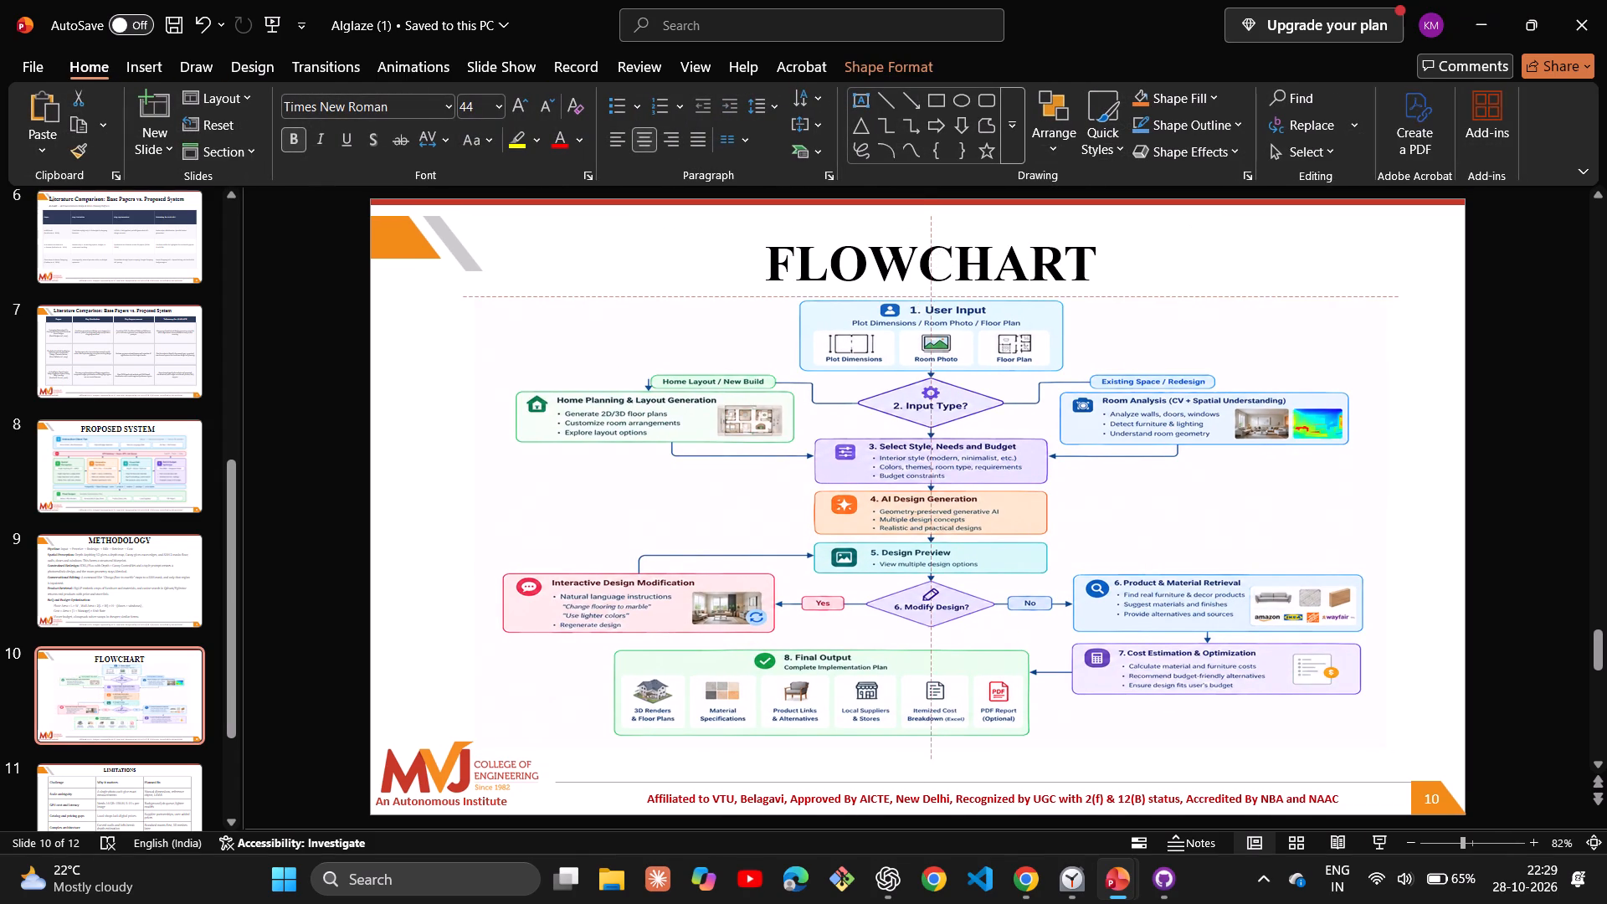
left_click_drag(983, 228, 970, 217)
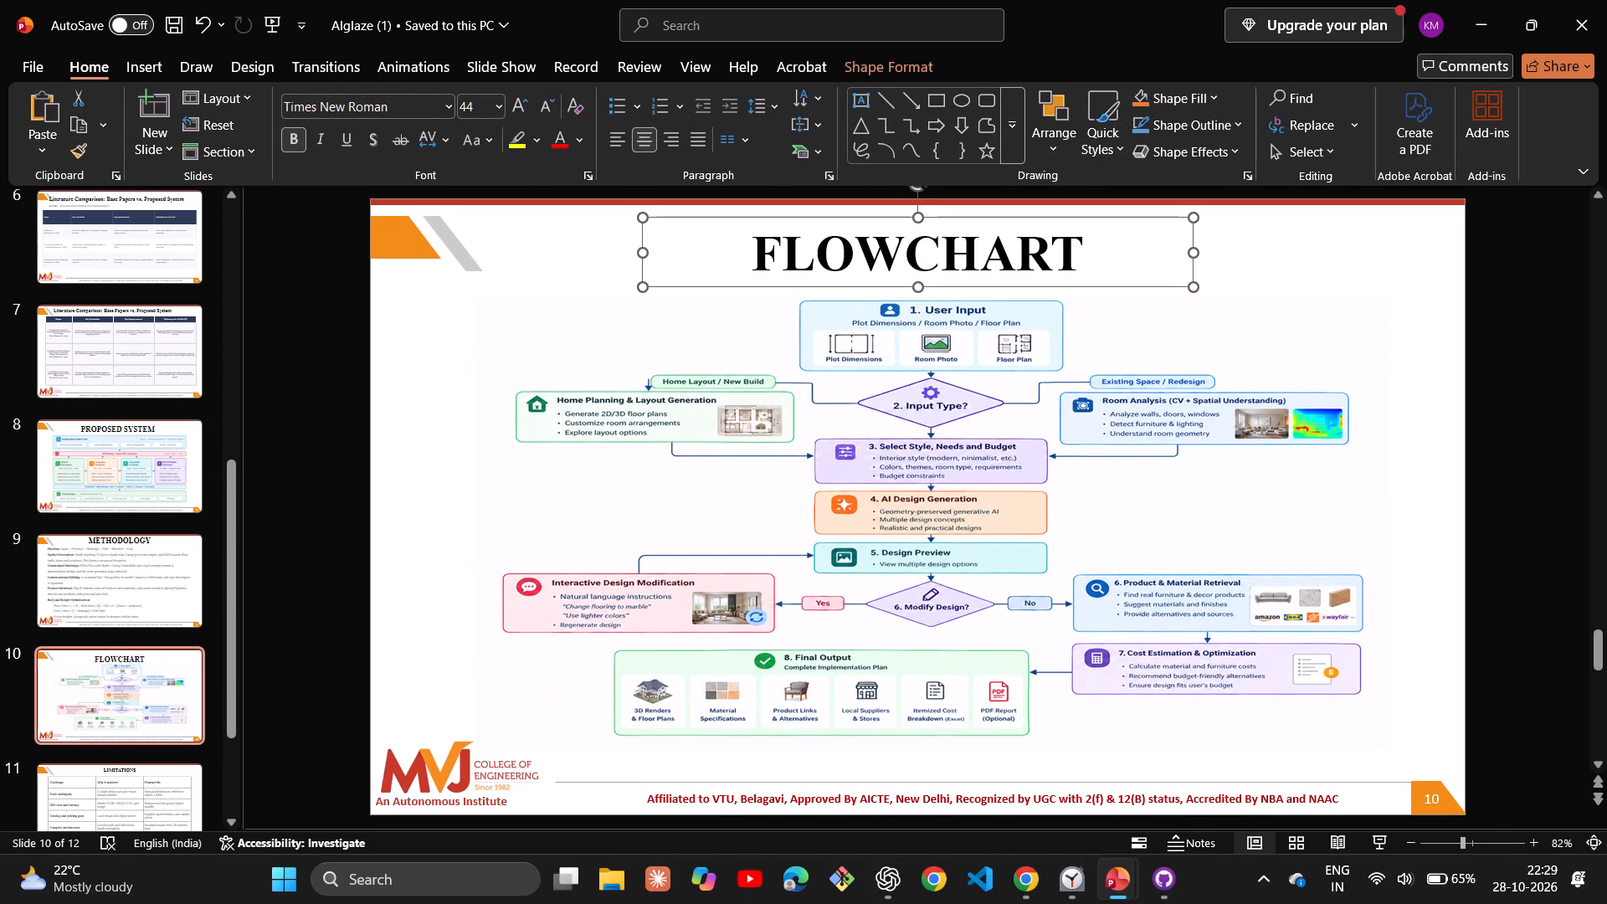
left_click(1254, 394)
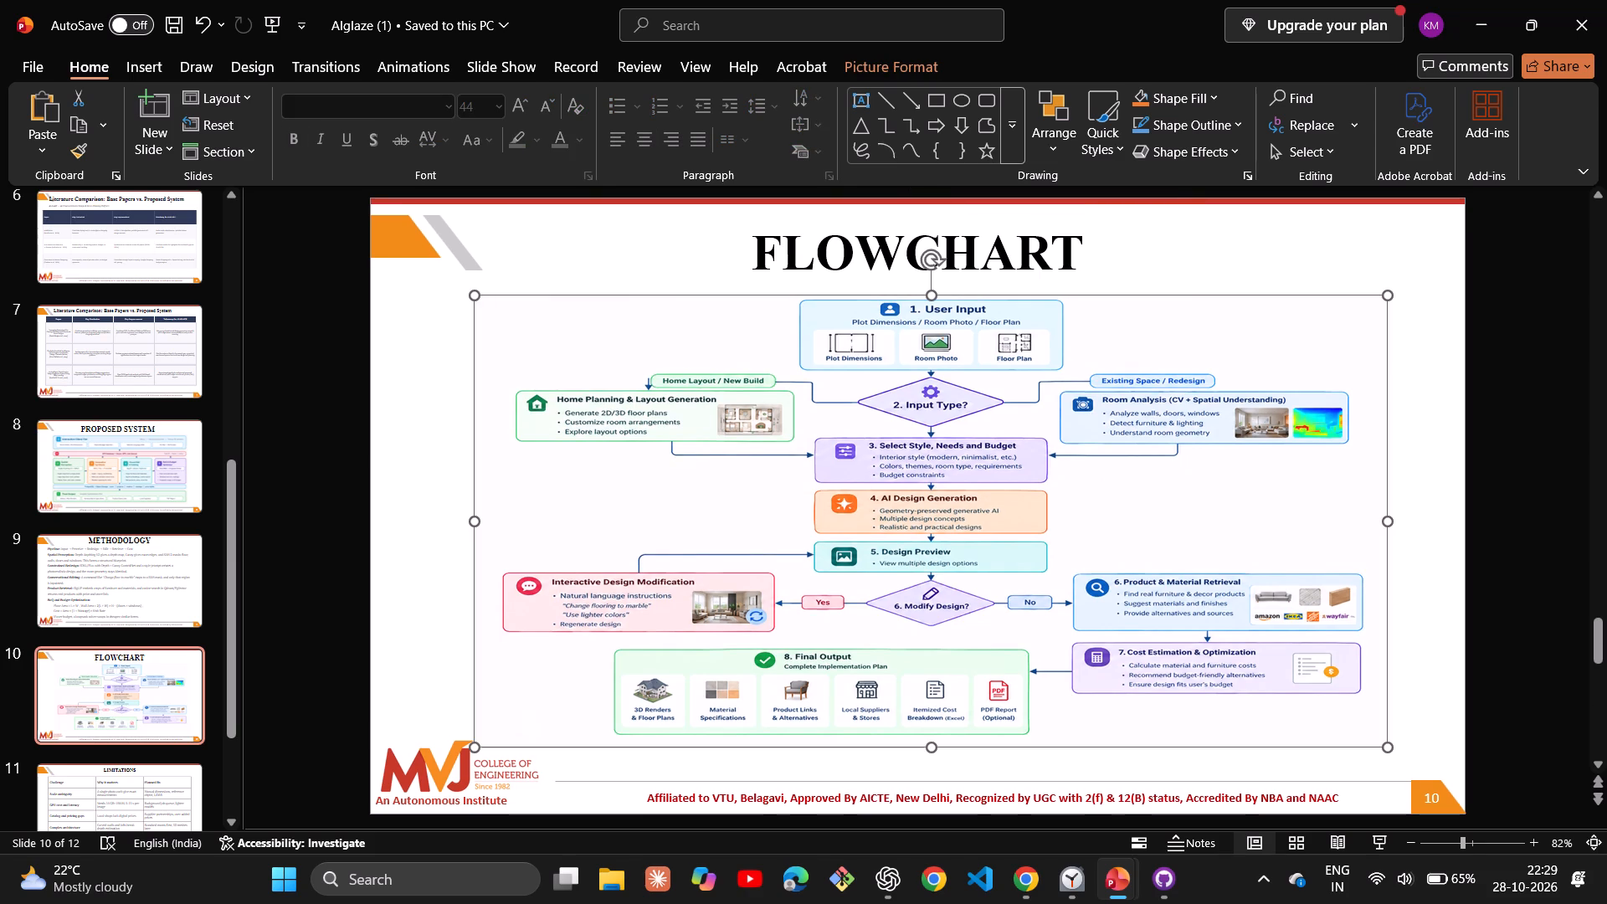
left_click_drag(1227, 290, 1215, 288)
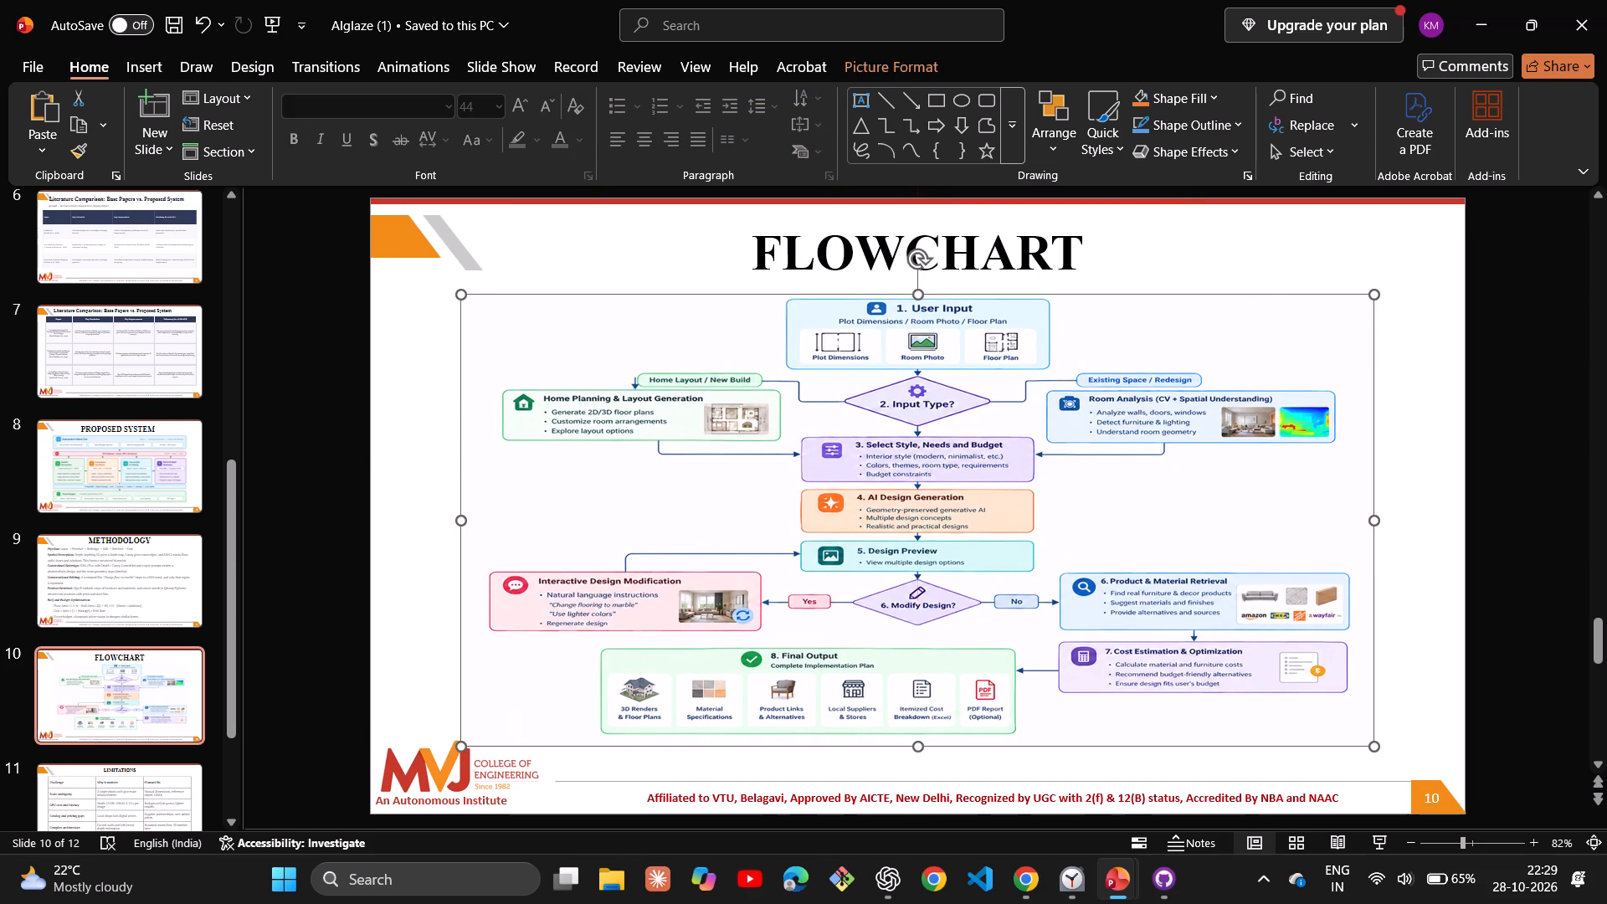
left_click(1443, 407)
Review the slides after the flowchart through to the closing one, going back through the whole deck to the title slide.
key("Down")
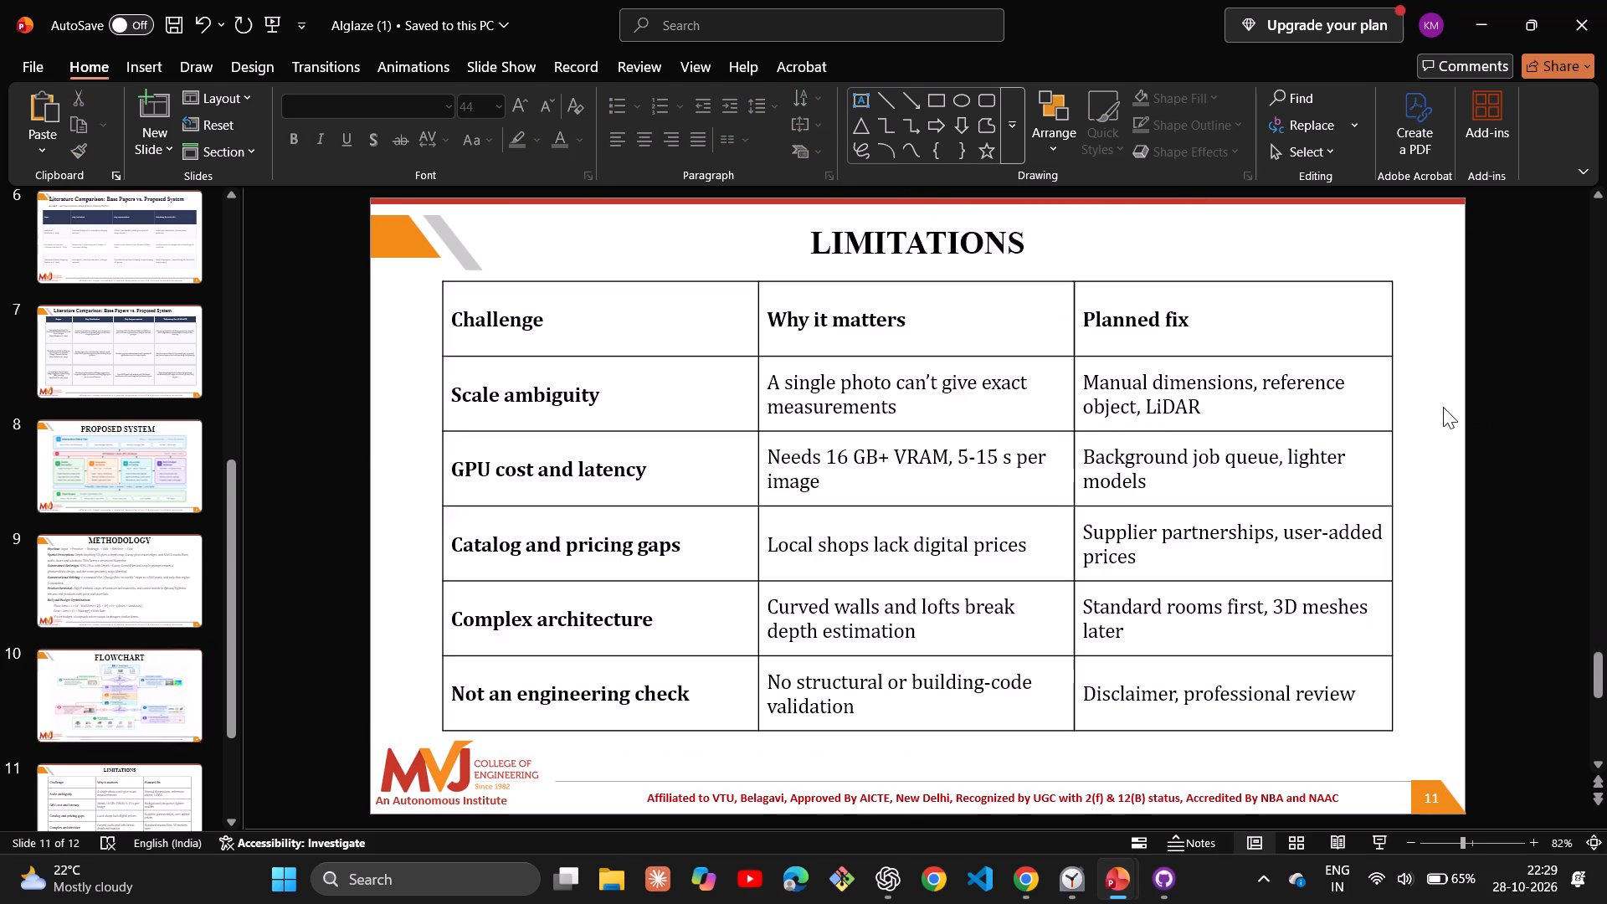
key("Down")
key("Up")
key("Up")
key("Up")
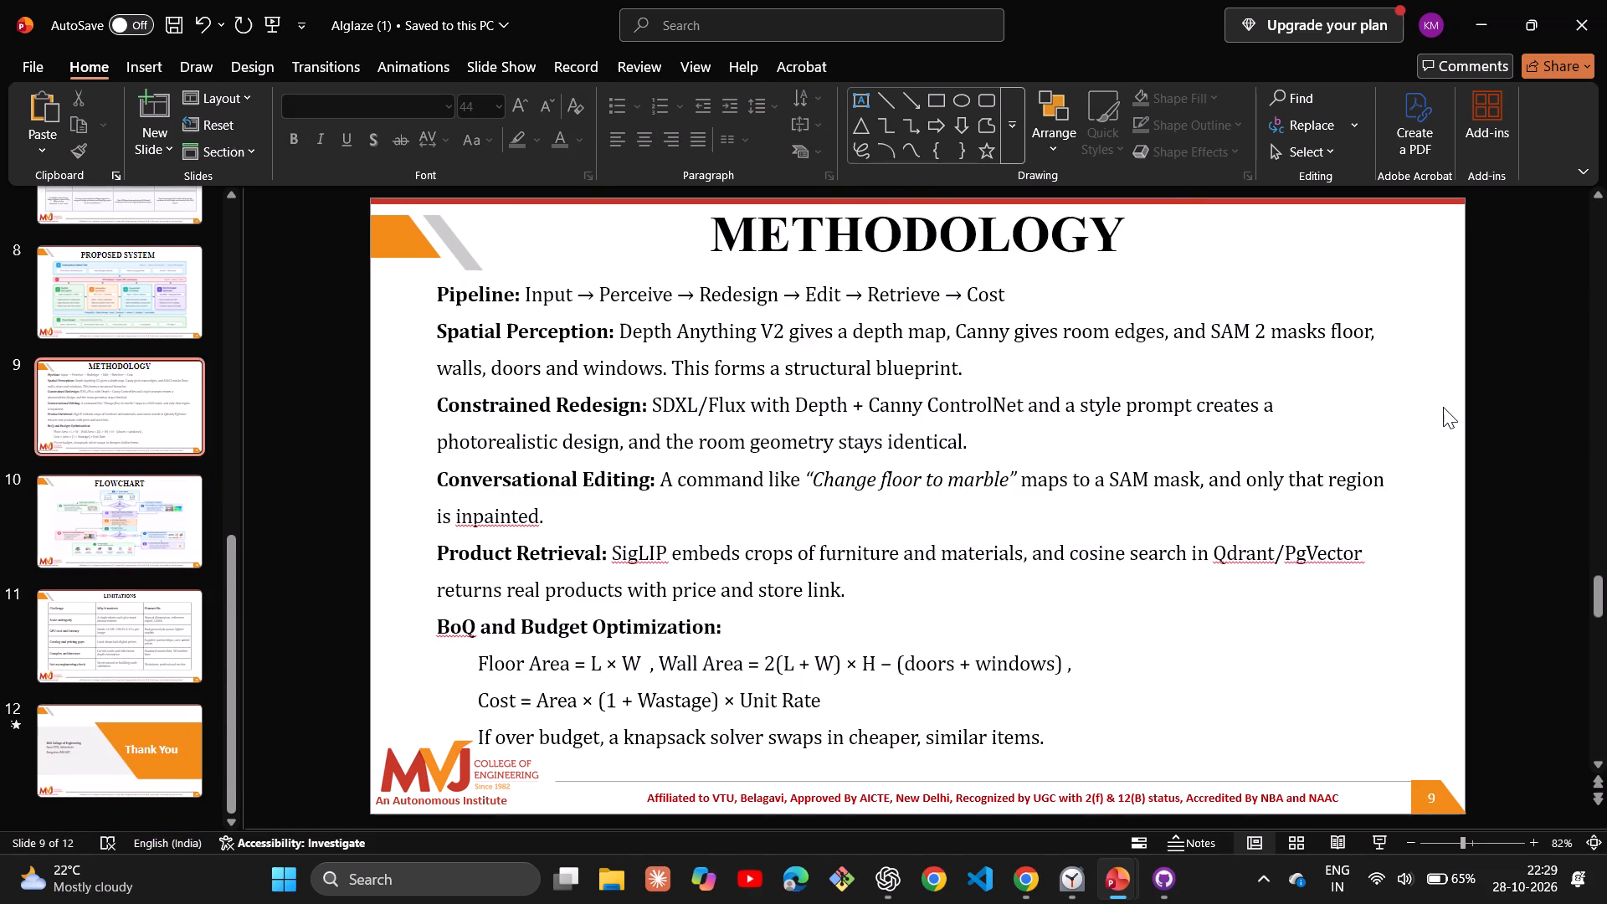
key("Up")
key("Up")
key("Up")
key("Up")
key("Up")
key("Up")
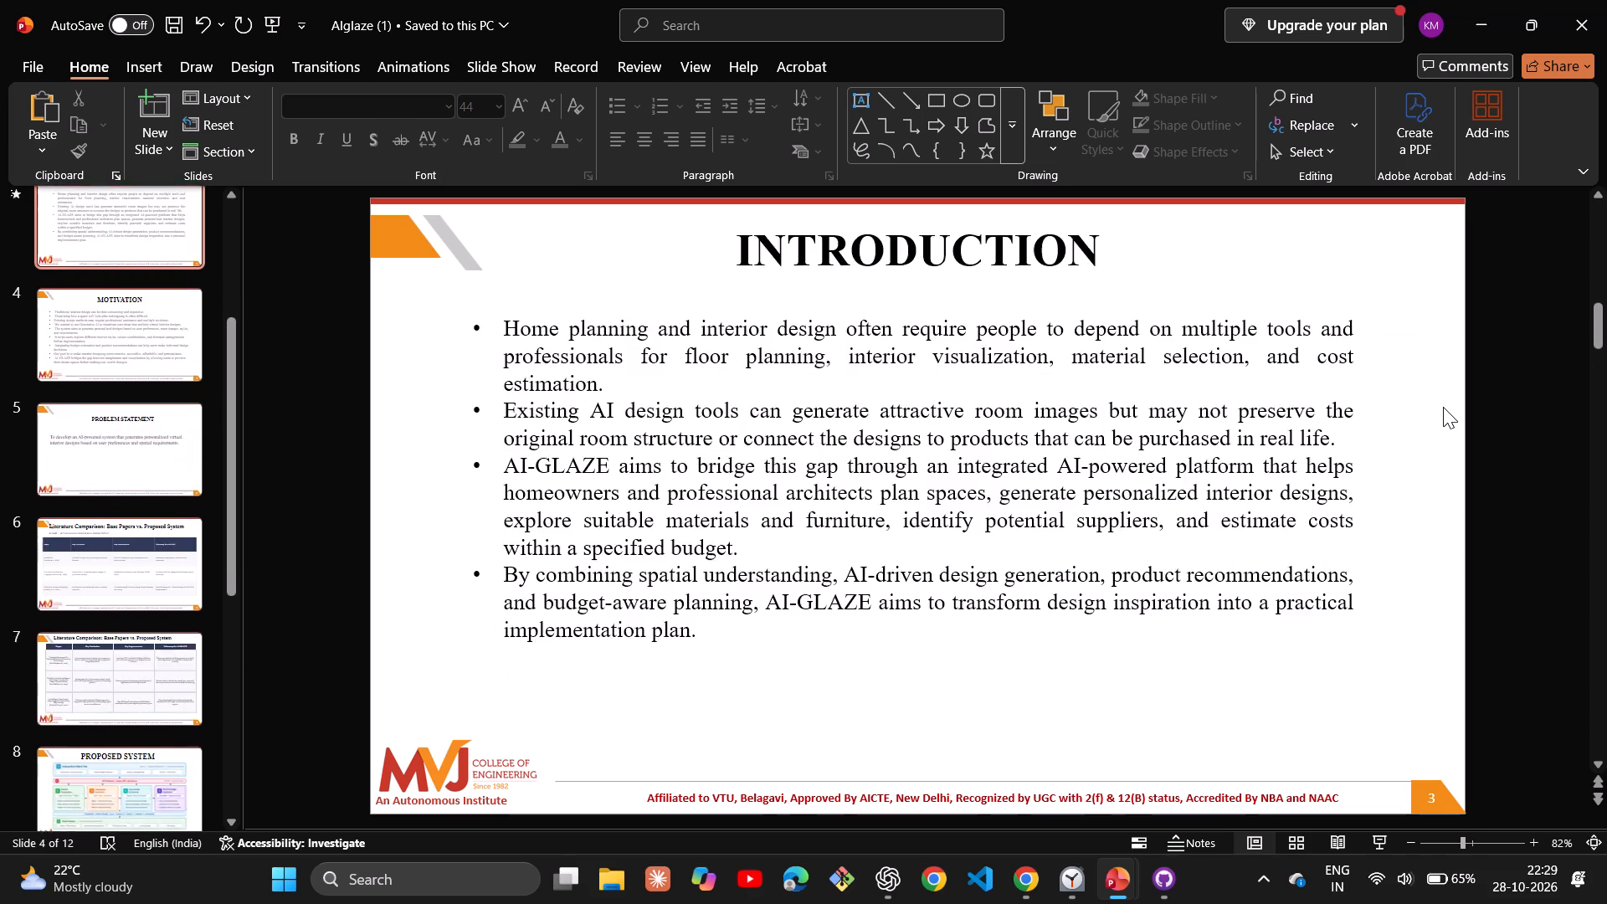
key("Up")
key("Up")
key("Up")
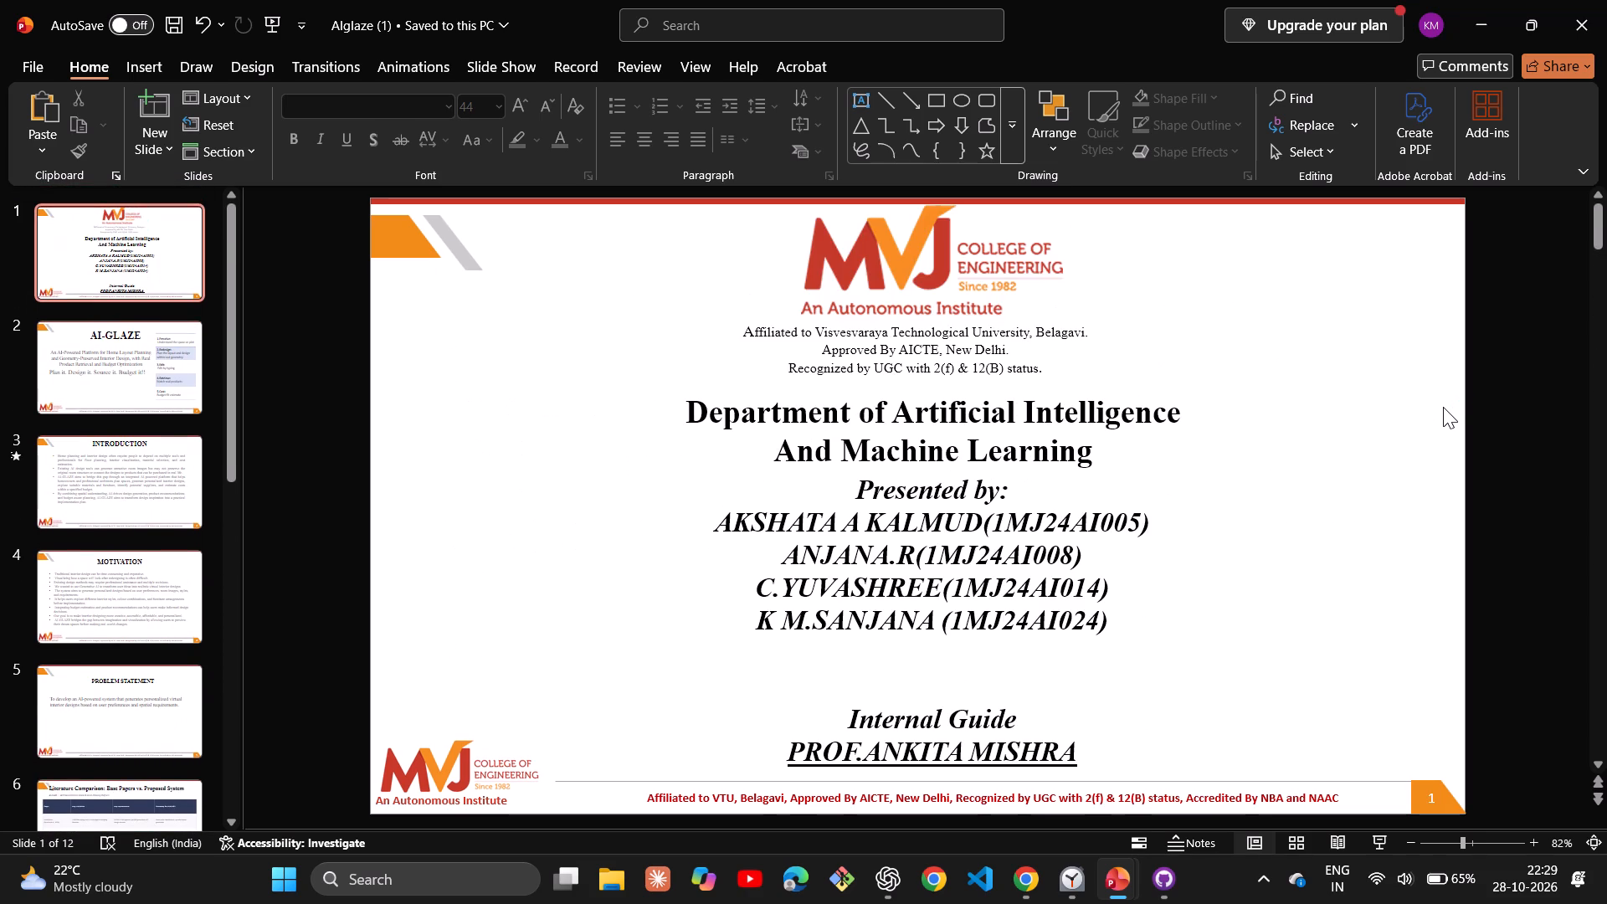
Save the presentation as a PowerPoint Presentation named AIglaze (1) in the Downloads folder, over the existing file.
key("ctrl+shift+s")
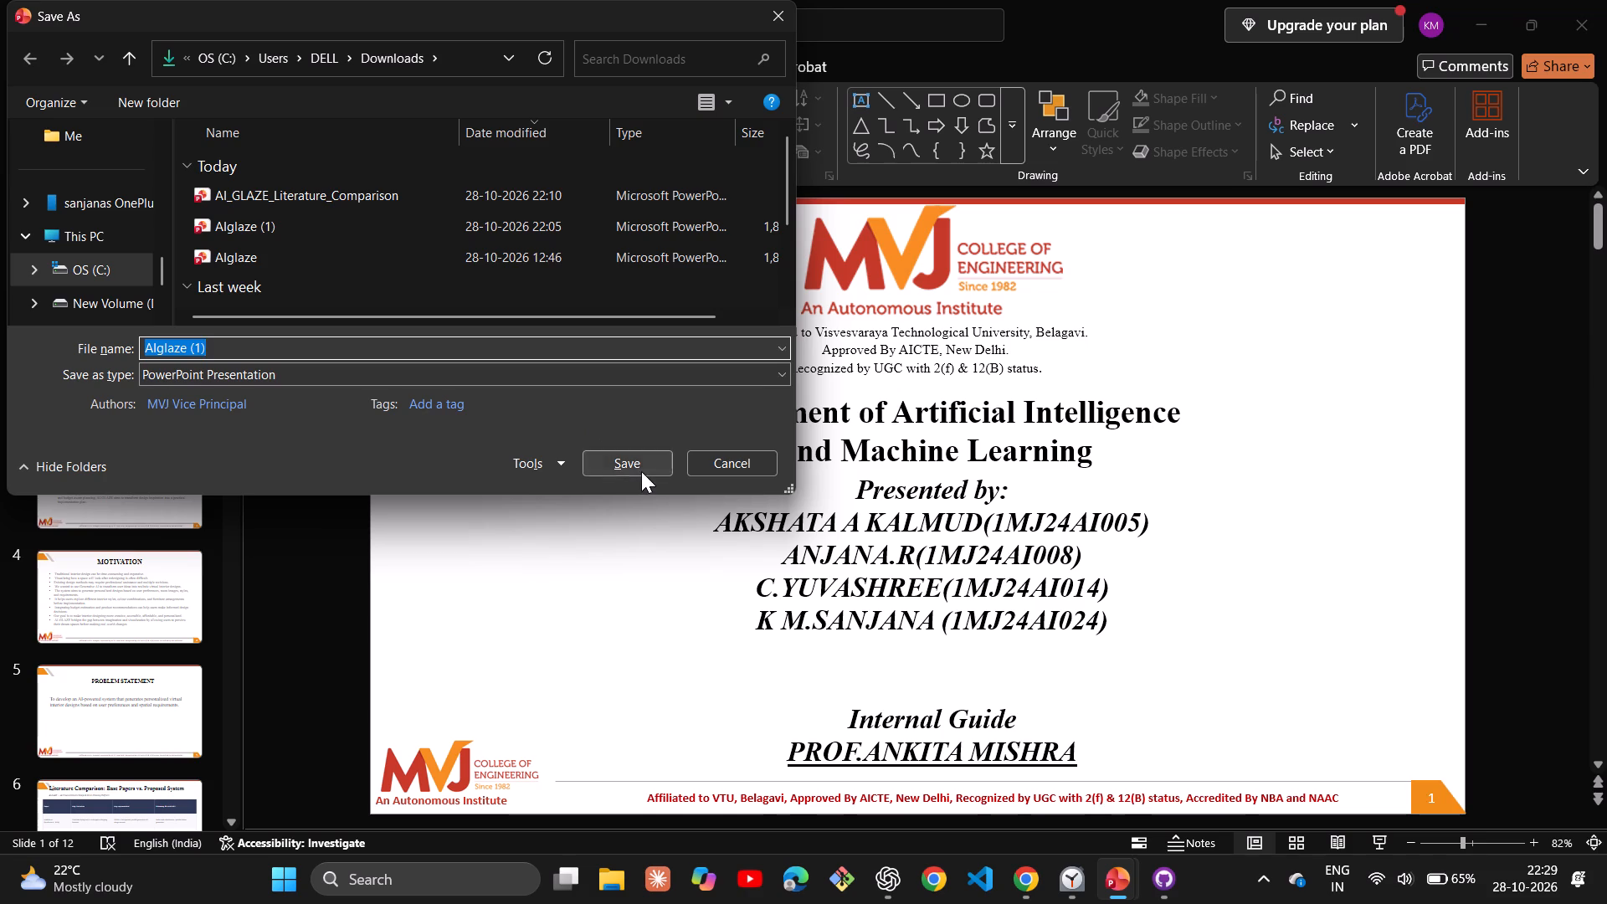
left_click(641, 470)
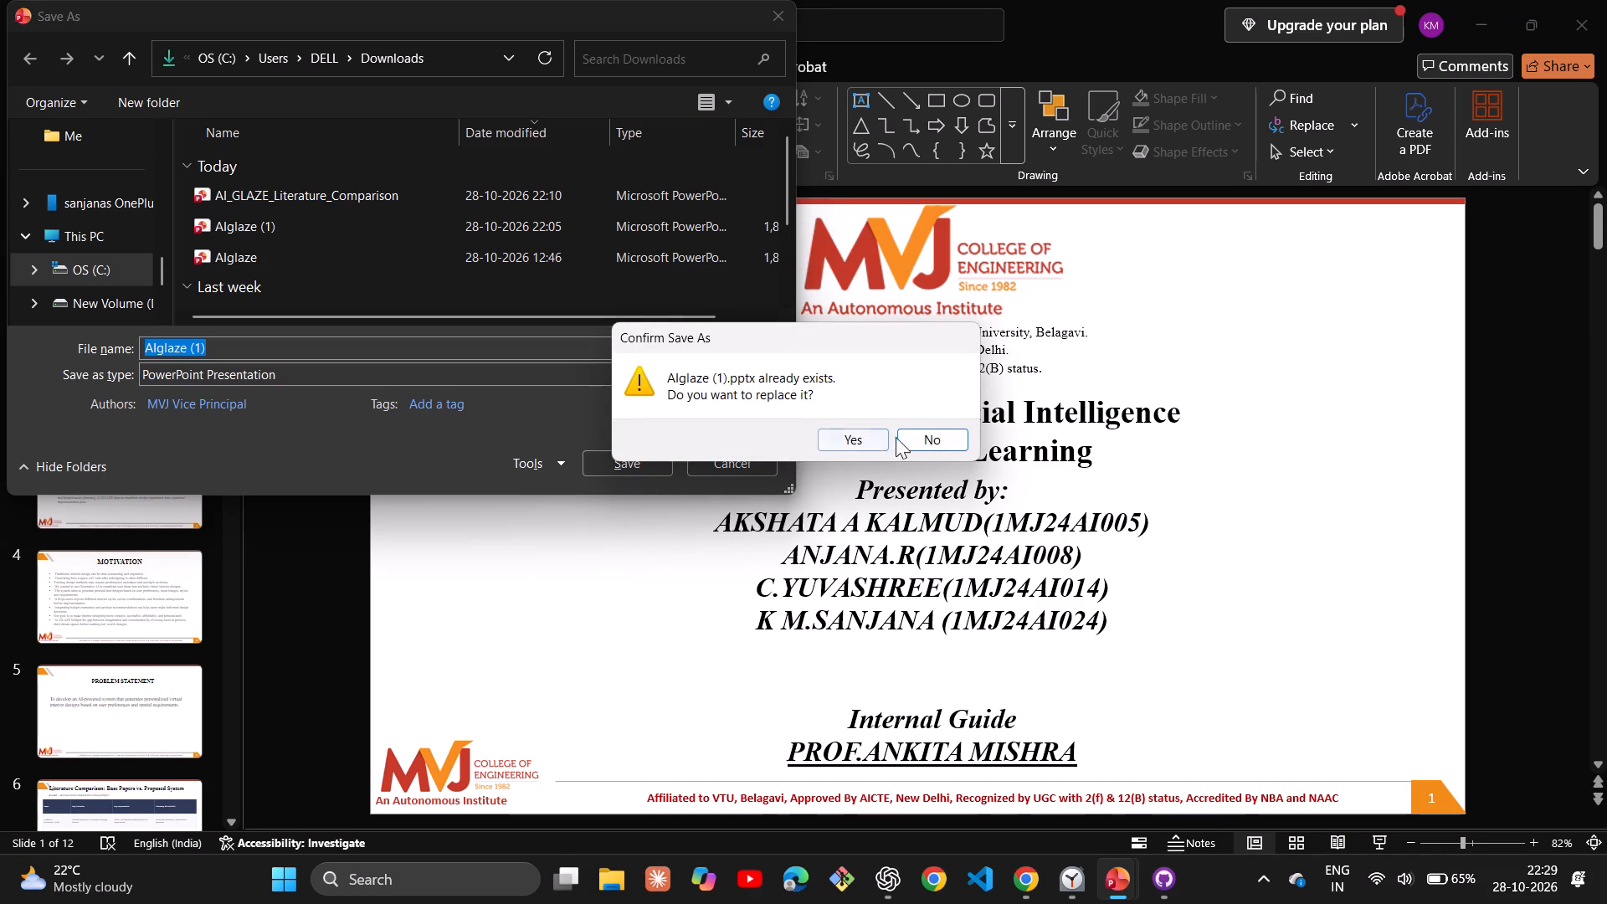